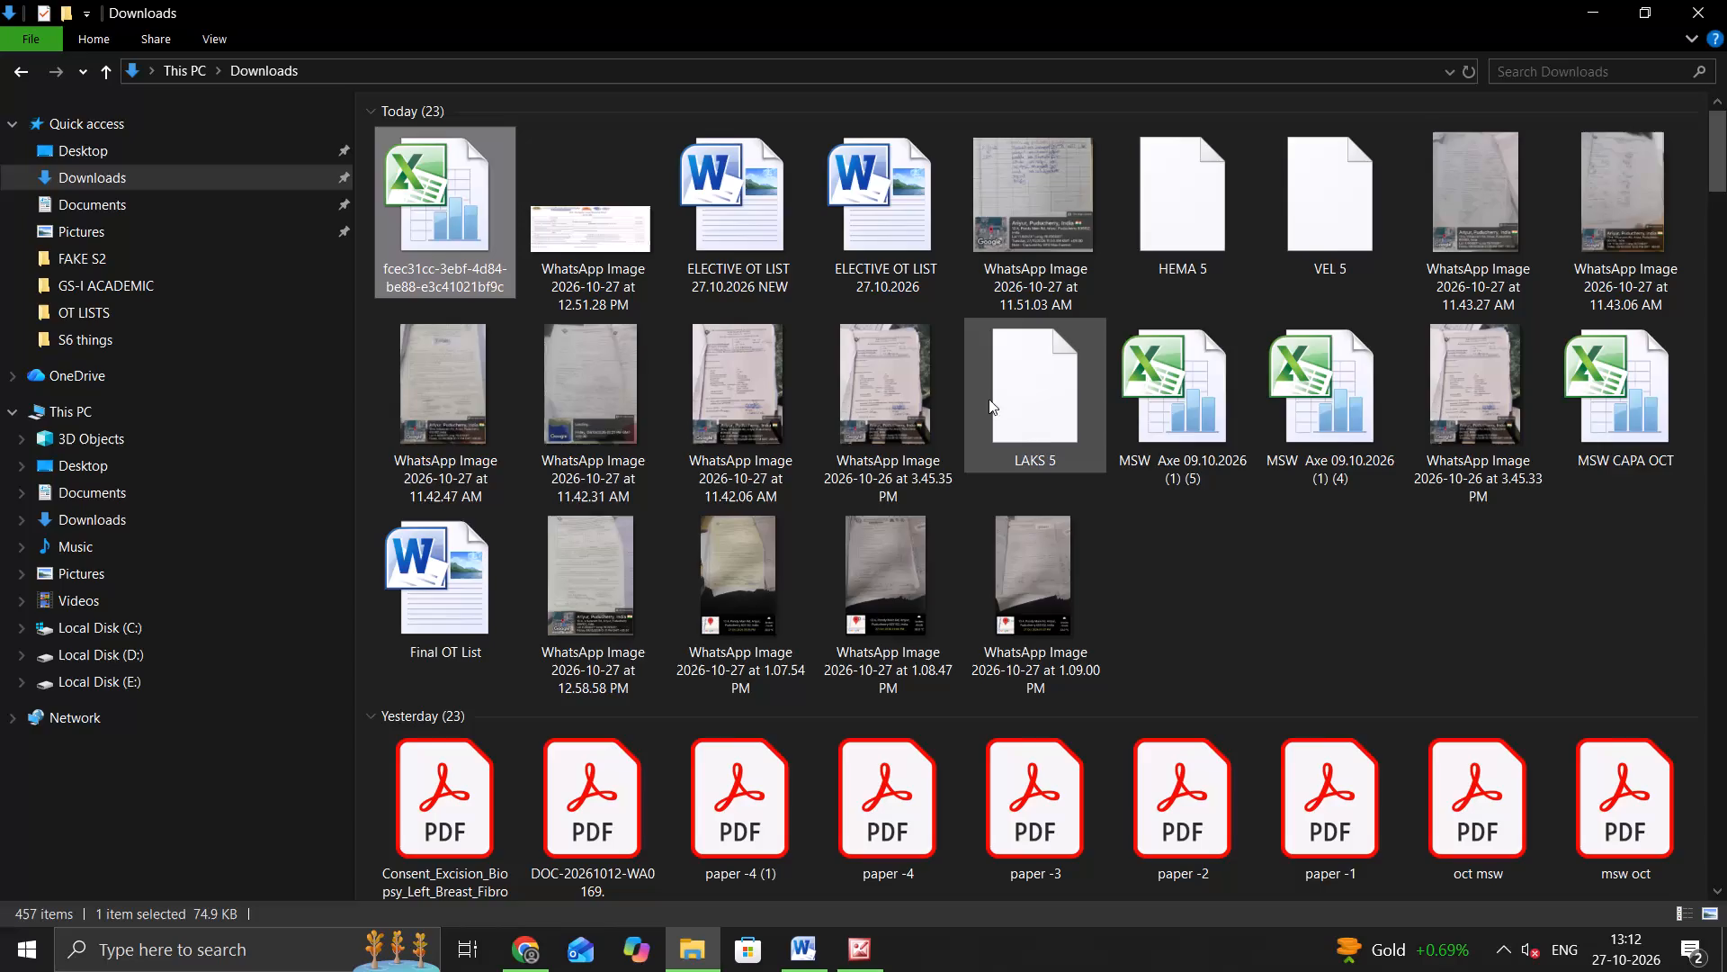
Open the workbook MSW Axe 09.10.2026 (1) (5) from Downloads, examine its audit findings through the signature section, and close it.
left_click(1154, 434)
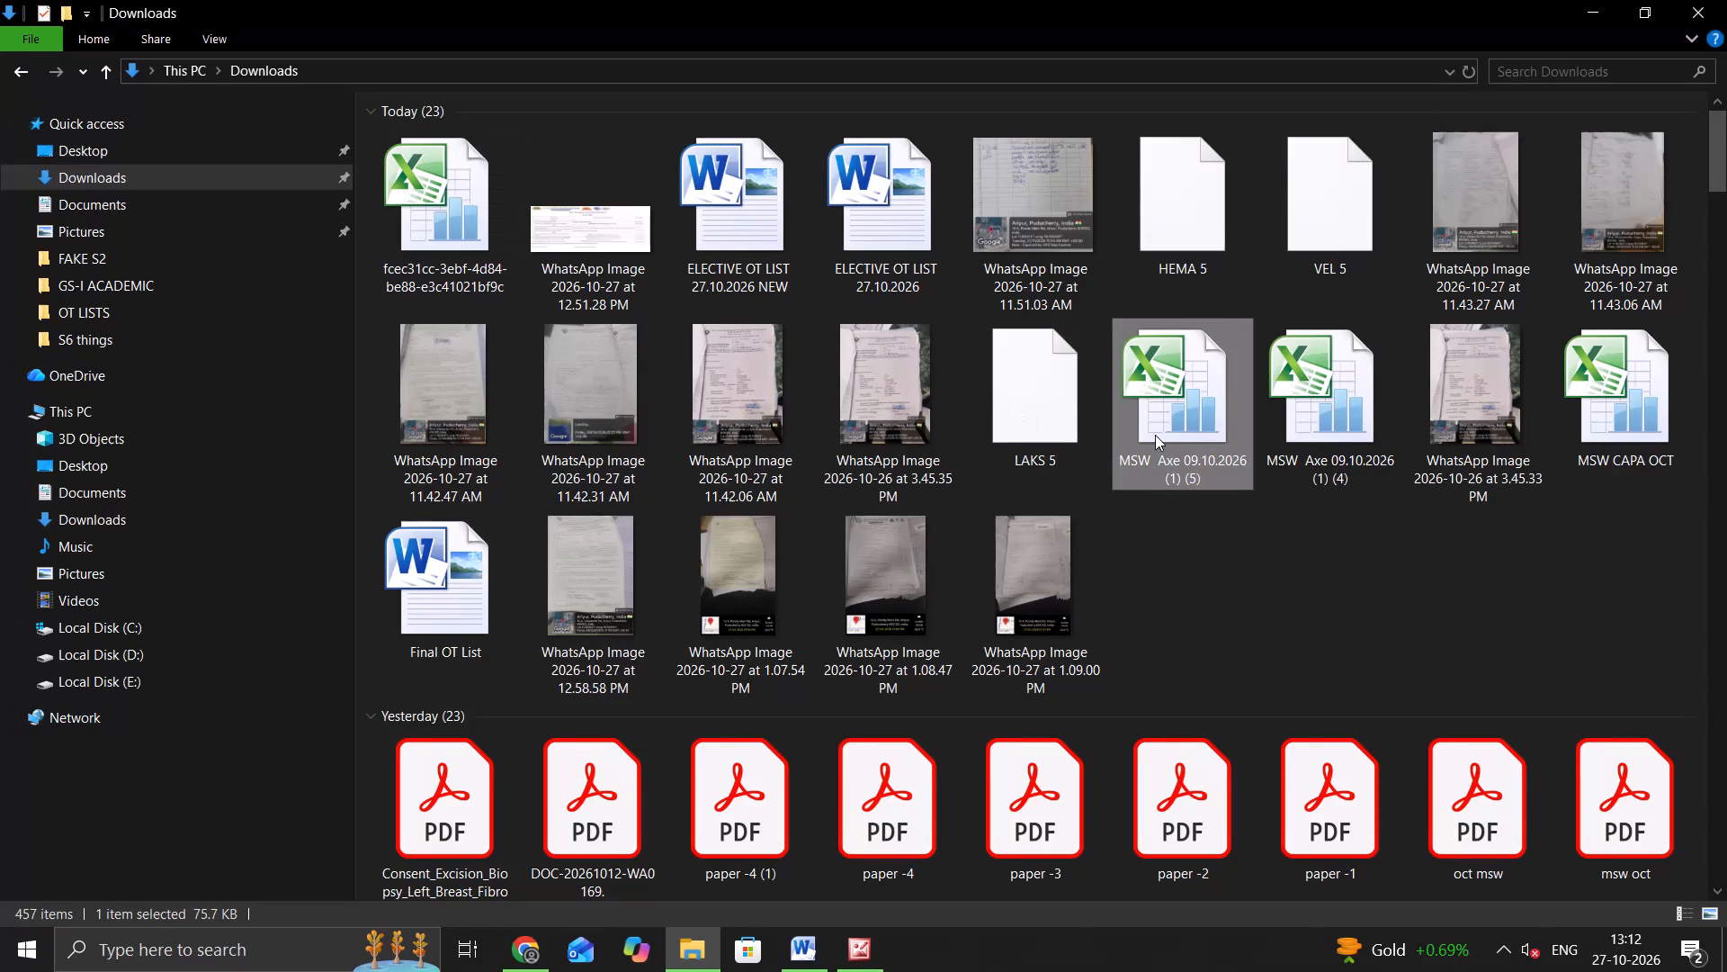
left_click(1157, 435)
double_click(1157, 435)
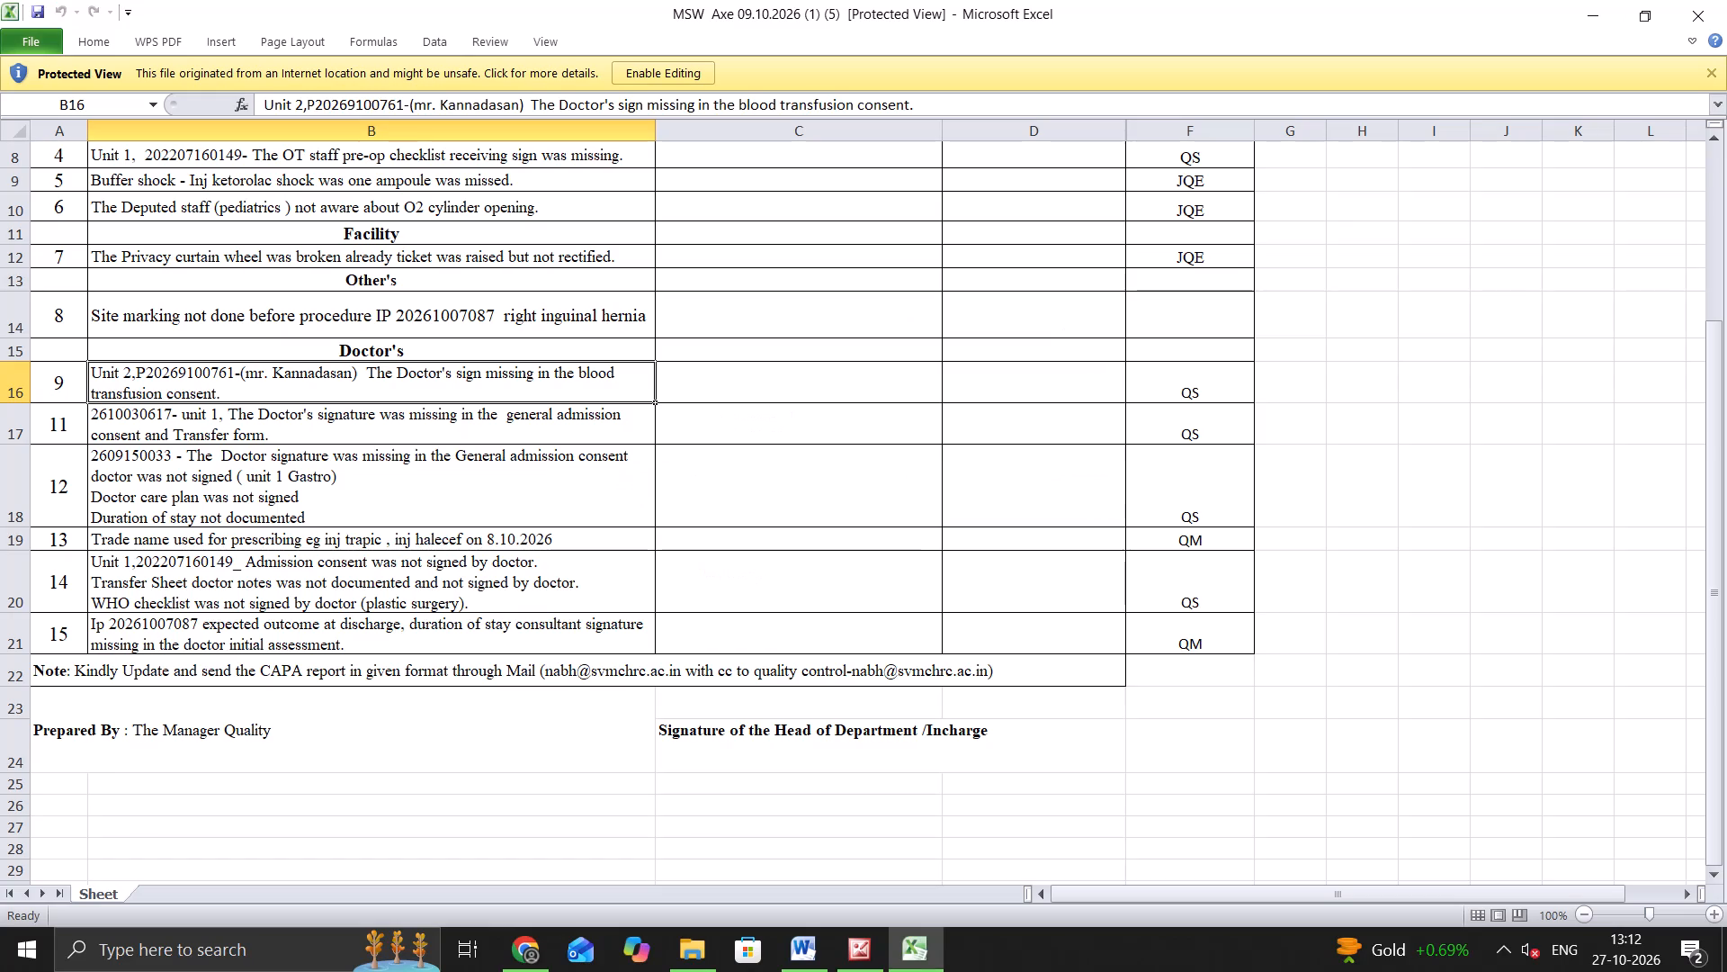
scroll(843, 659, "down", 4)
scroll(846, 660, "up", 9)
scroll(850, 668, "down", 4)
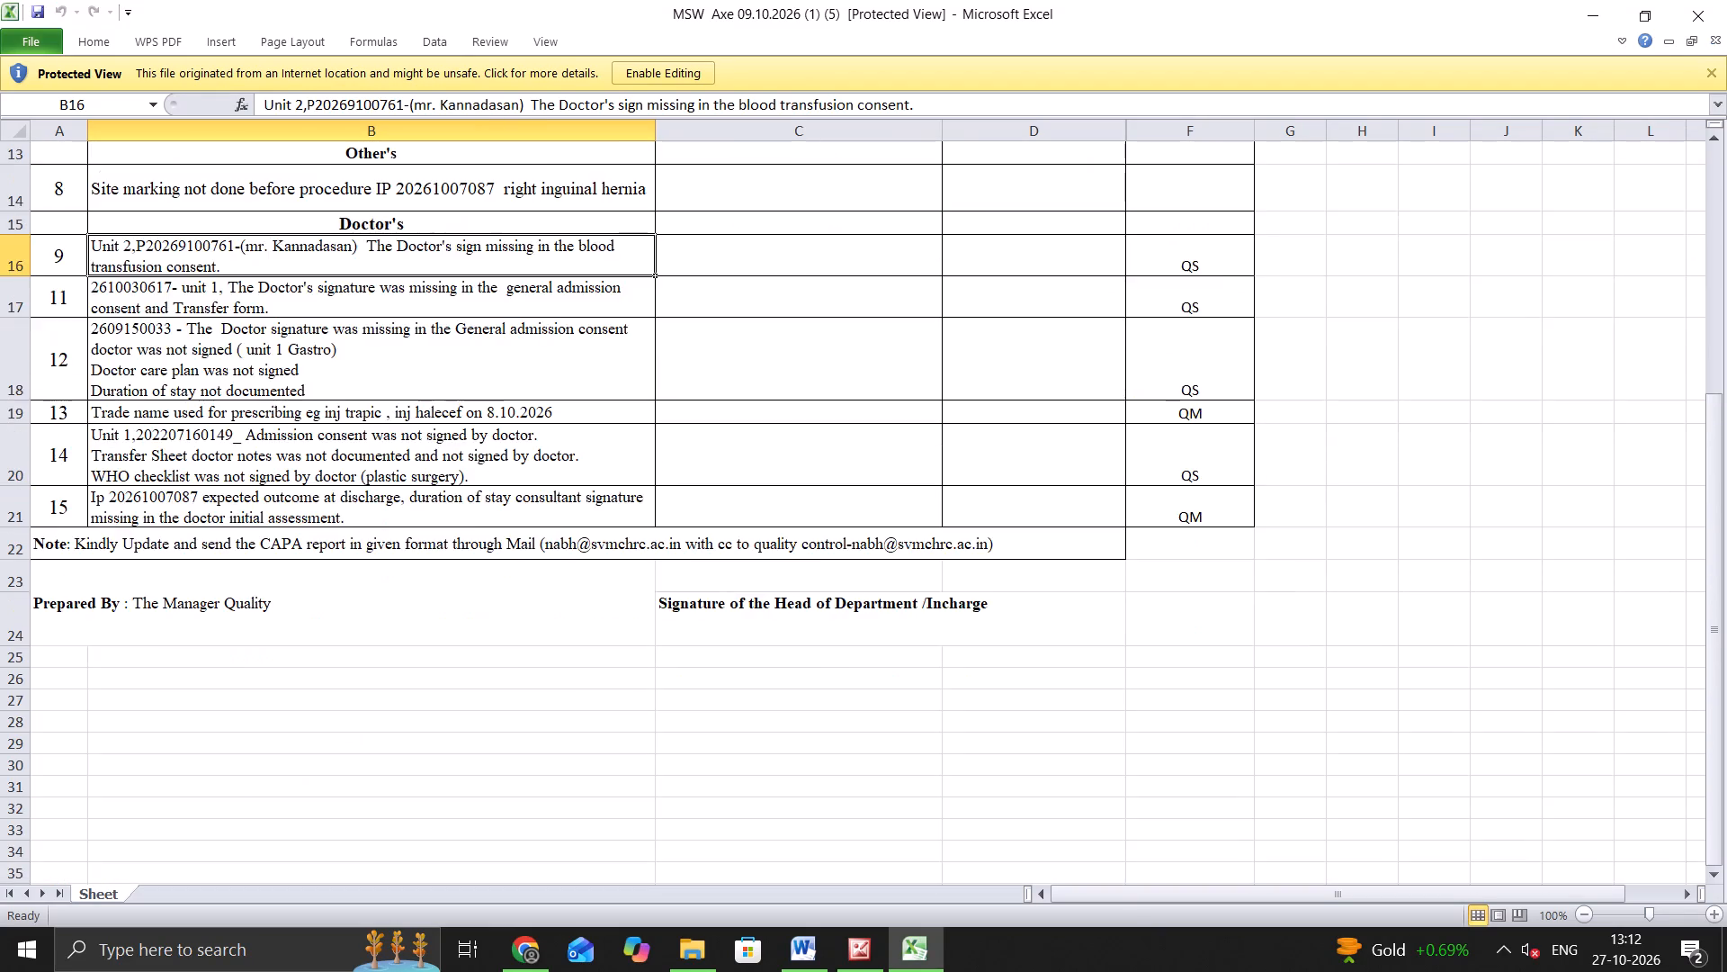
scroll(846, 670, "down", 4)
scroll(844, 670, "up", 5)
left_click(1718, 6)
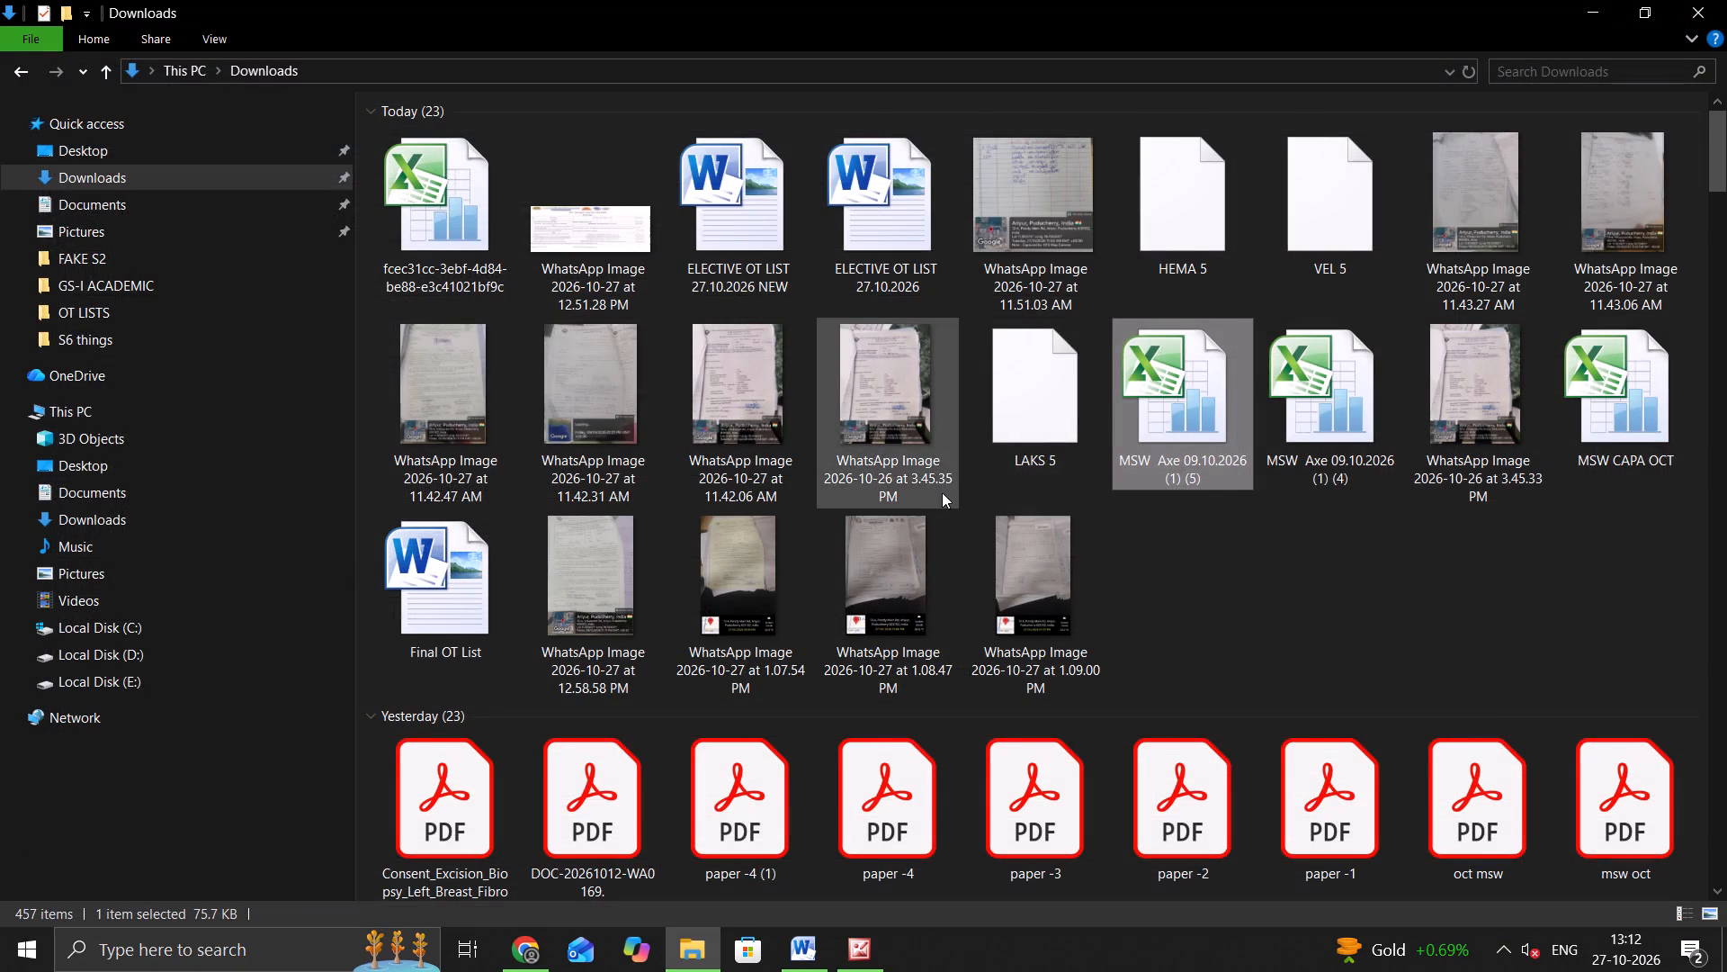
Open the workbook MSW Axe 09.10.2026 (1) (4) from Downloads to check its contents, and close it.
left_click(1301, 421)
left_click(1317, 417)
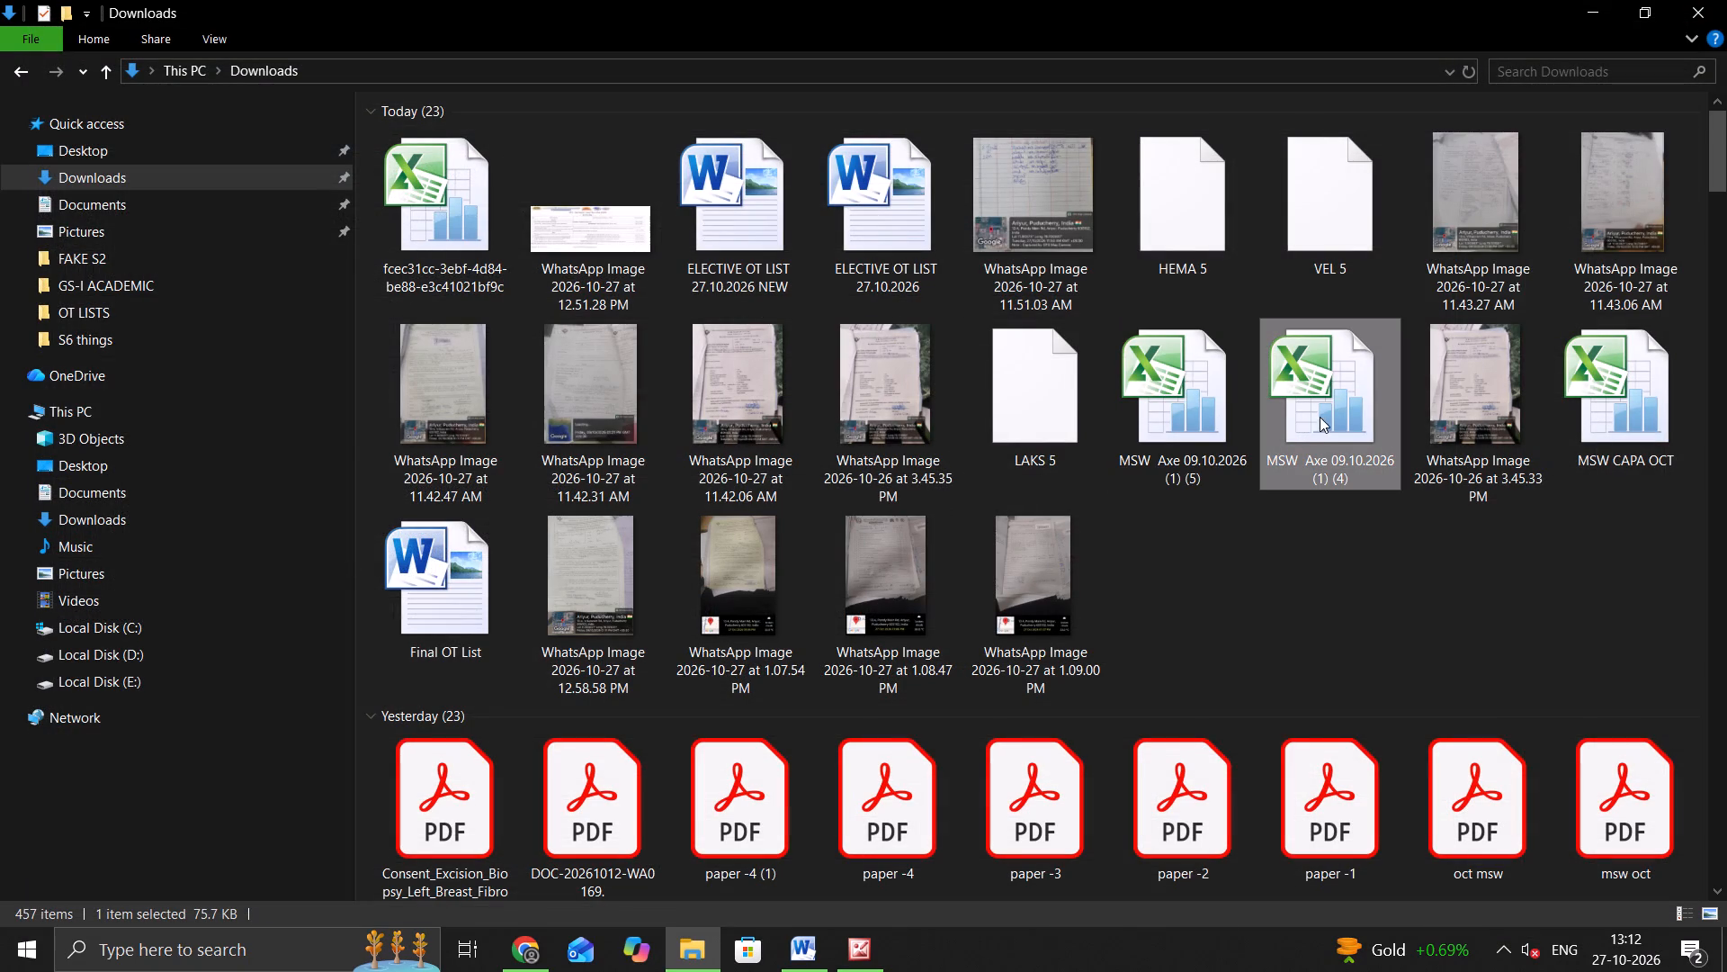
left_click(1322, 417)
left_click(1342, 408)
left_click(1342, 407)
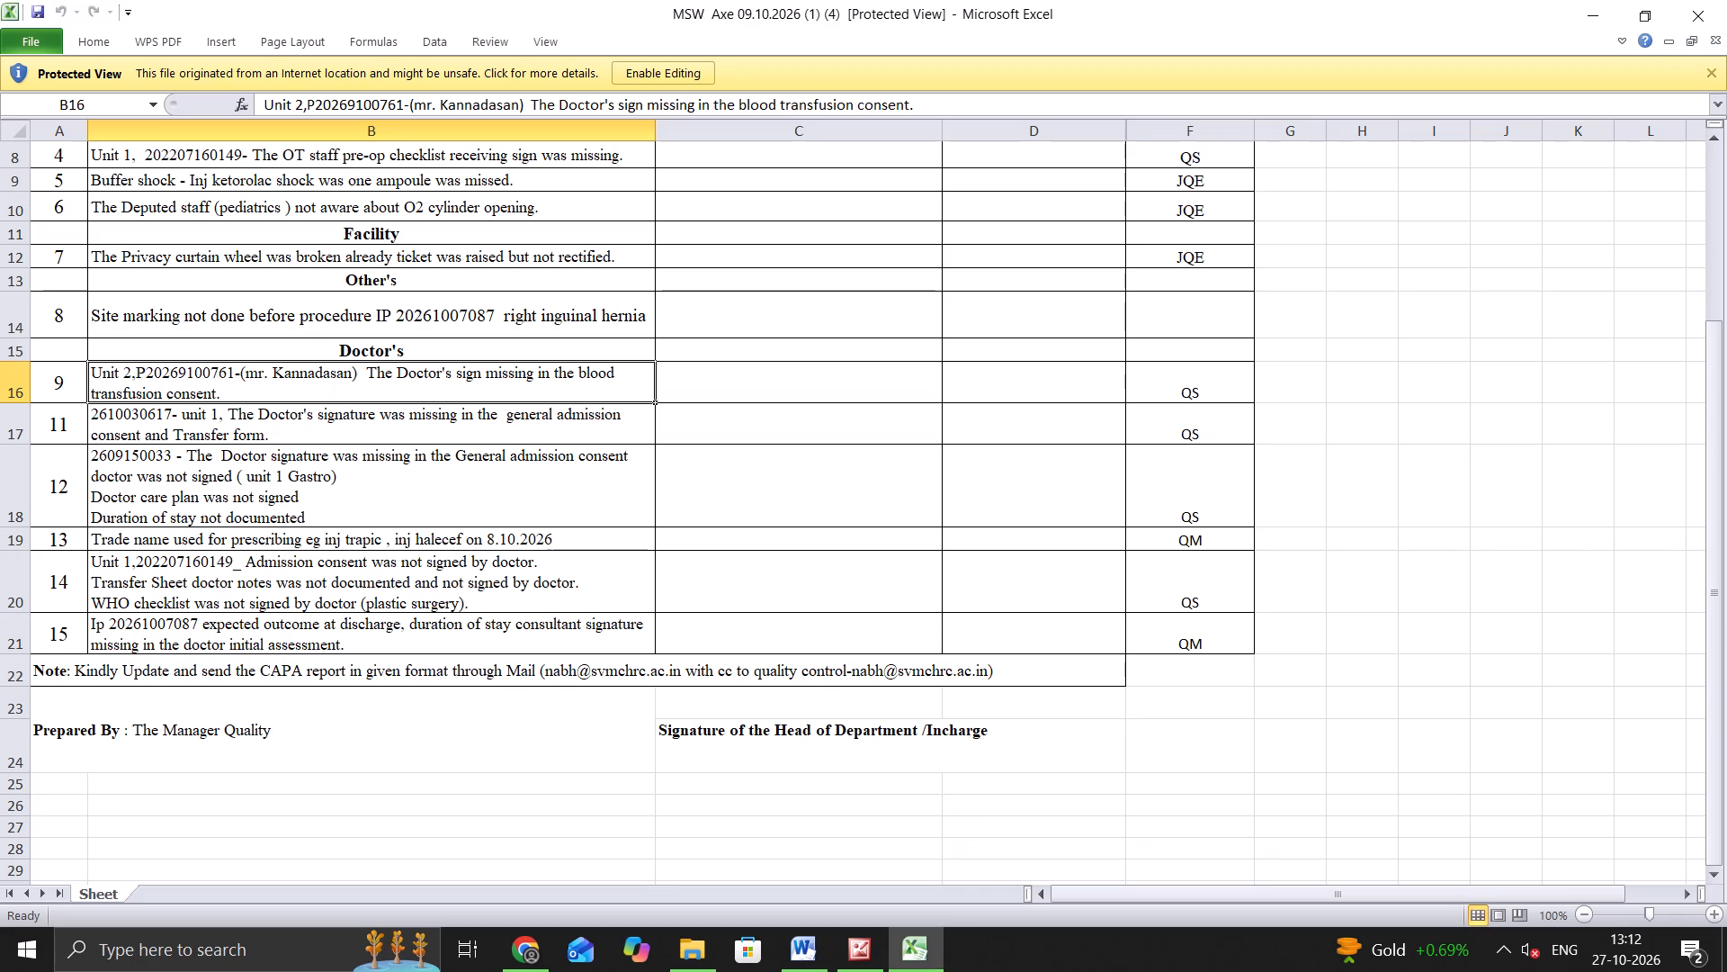
left_click(1725, 13)
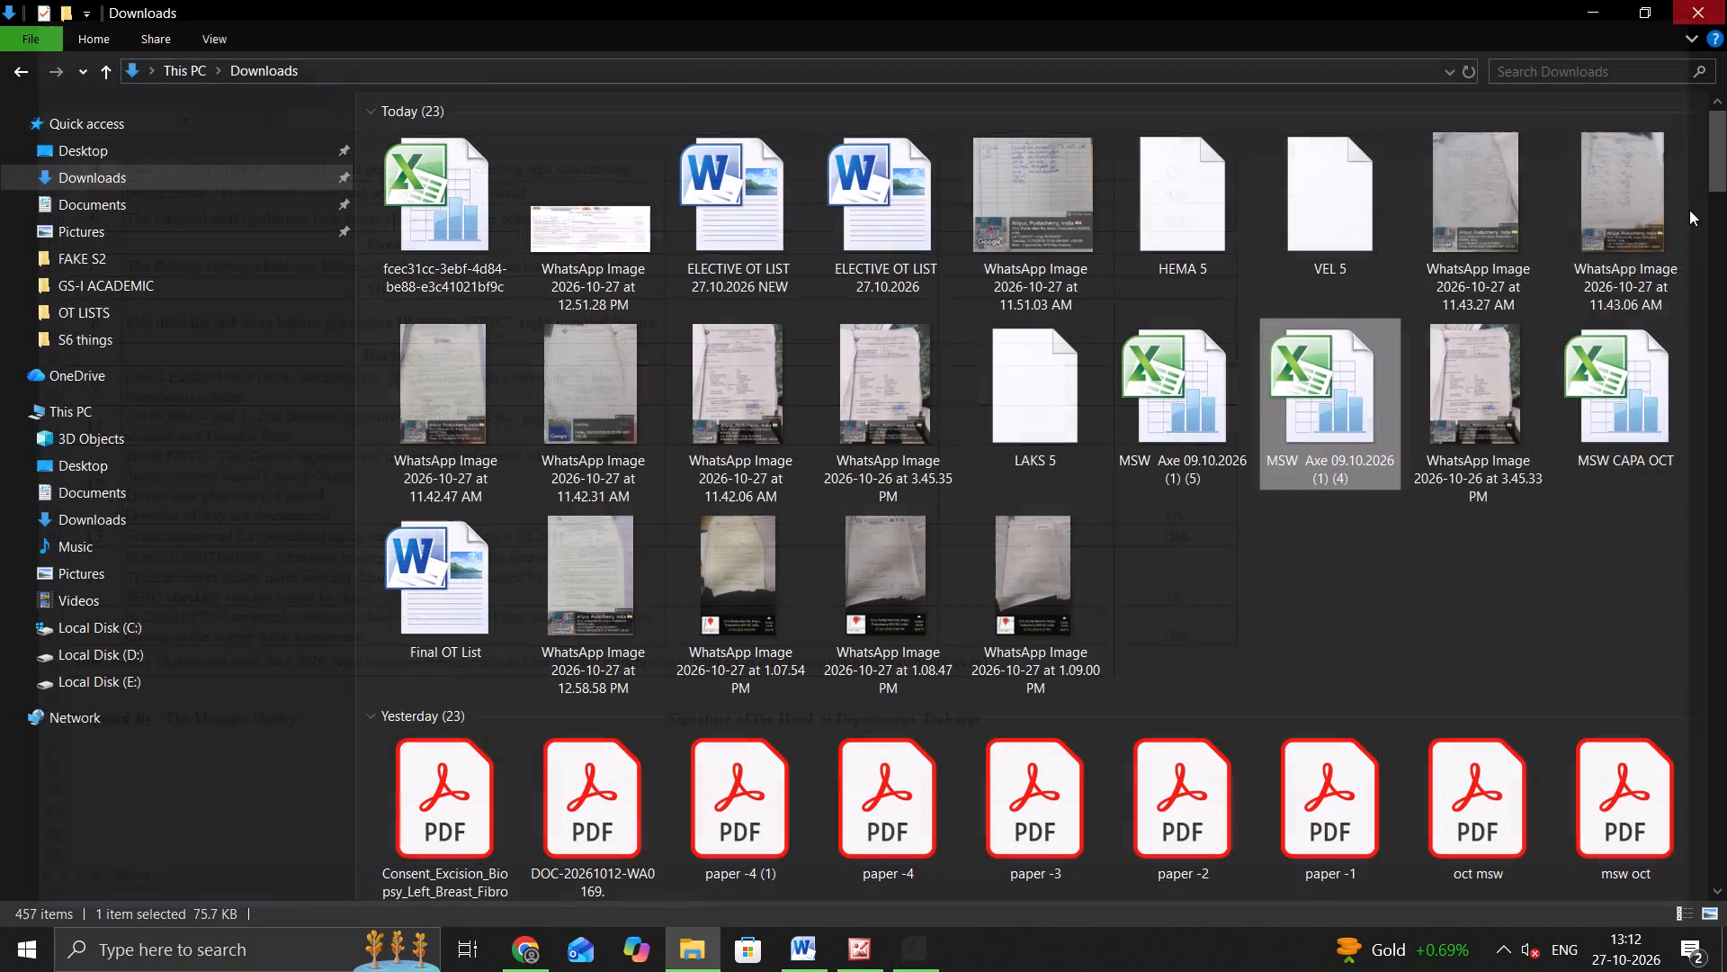
Locate the workbook MSW Axe 09.10.2026 (1) (2) among last week's files in Downloads and select it.
scroll(913, 718, "down", 3)
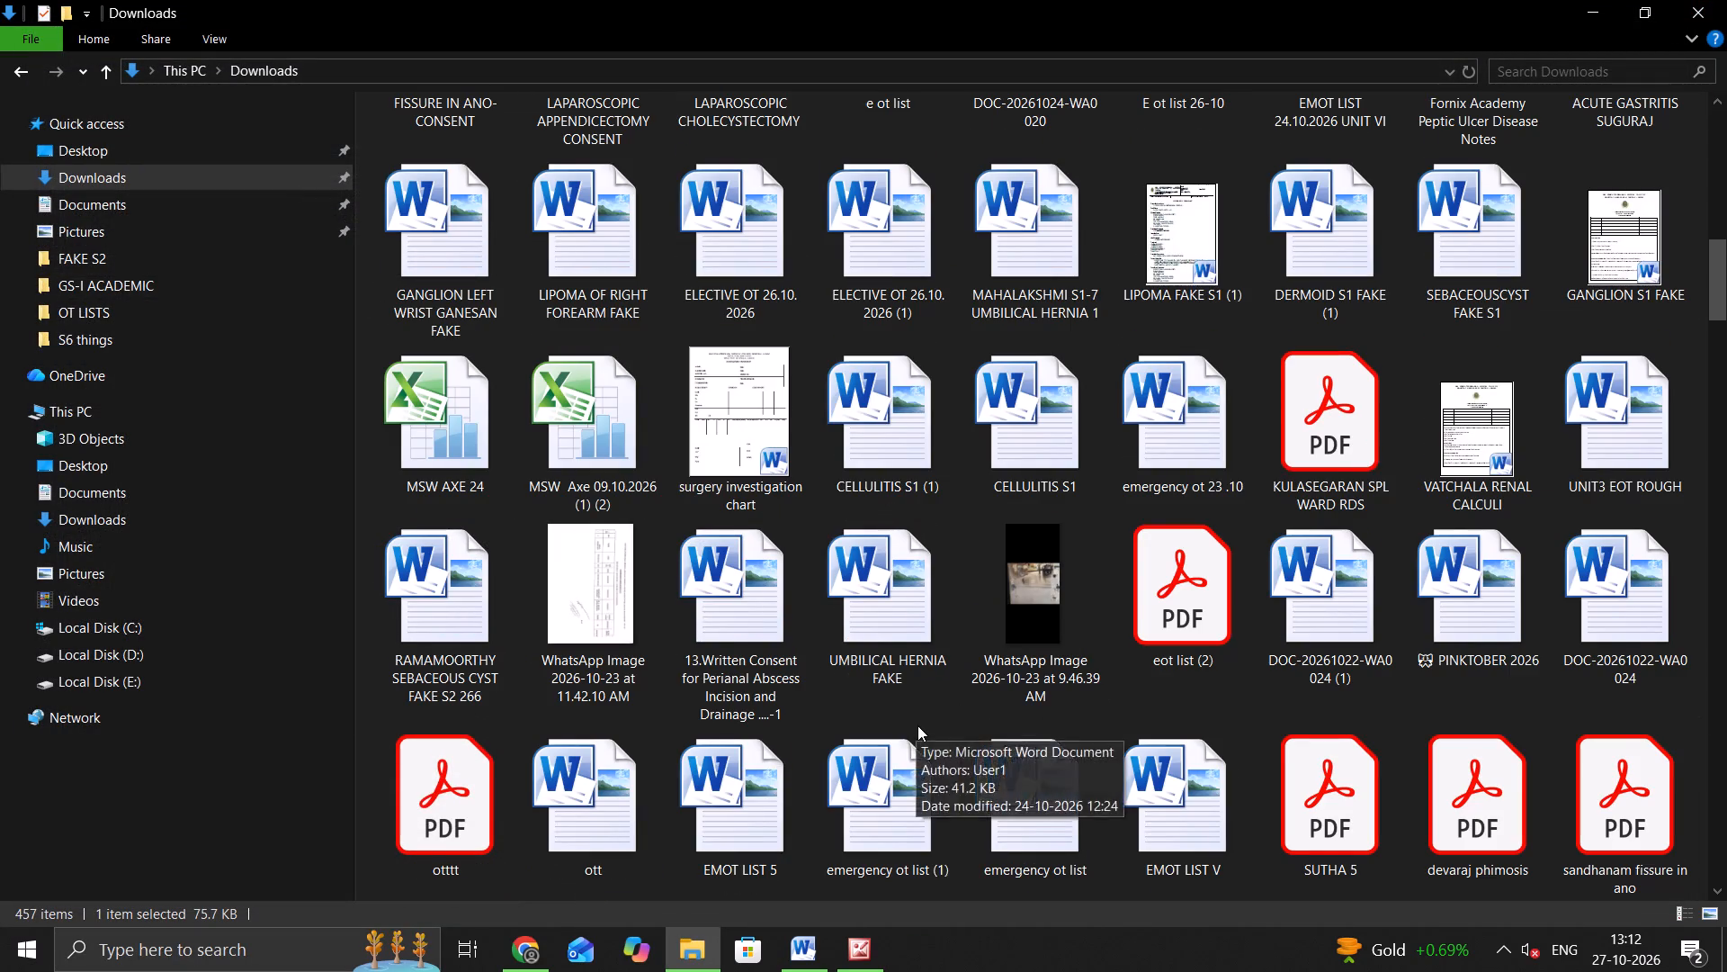
scroll(924, 755, "down", 3)
scroll(926, 788, "up", 5)
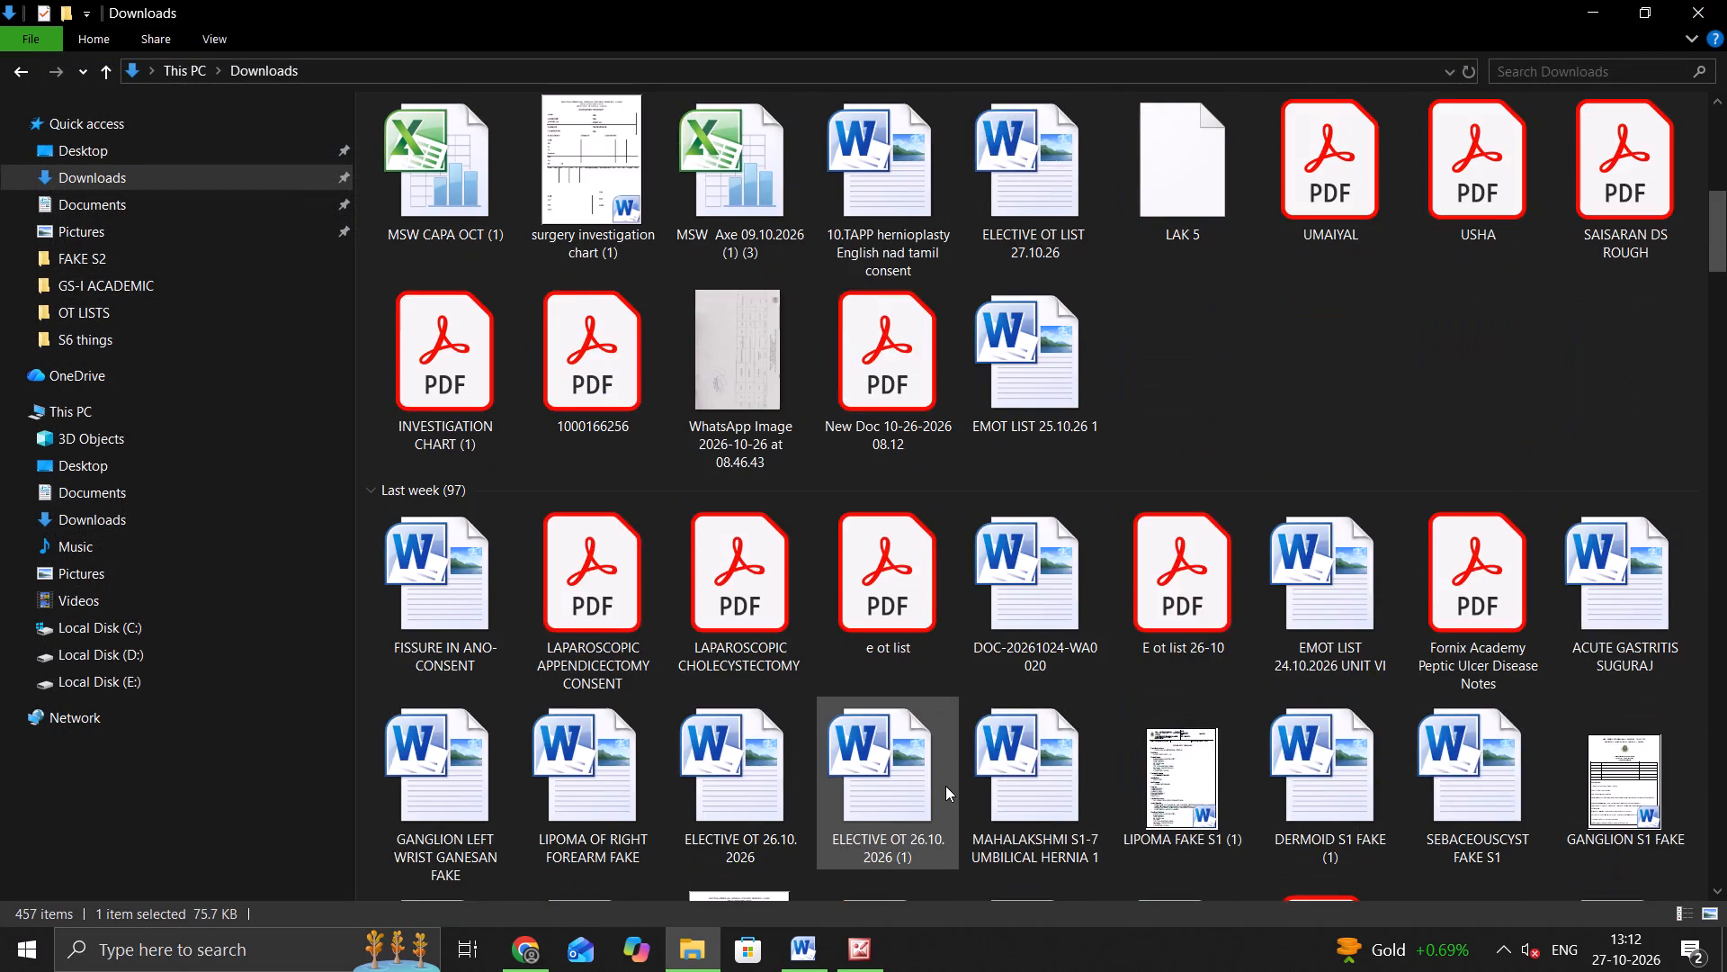
scroll(947, 787, "up", 4)
scroll(951, 787, "down", 3)
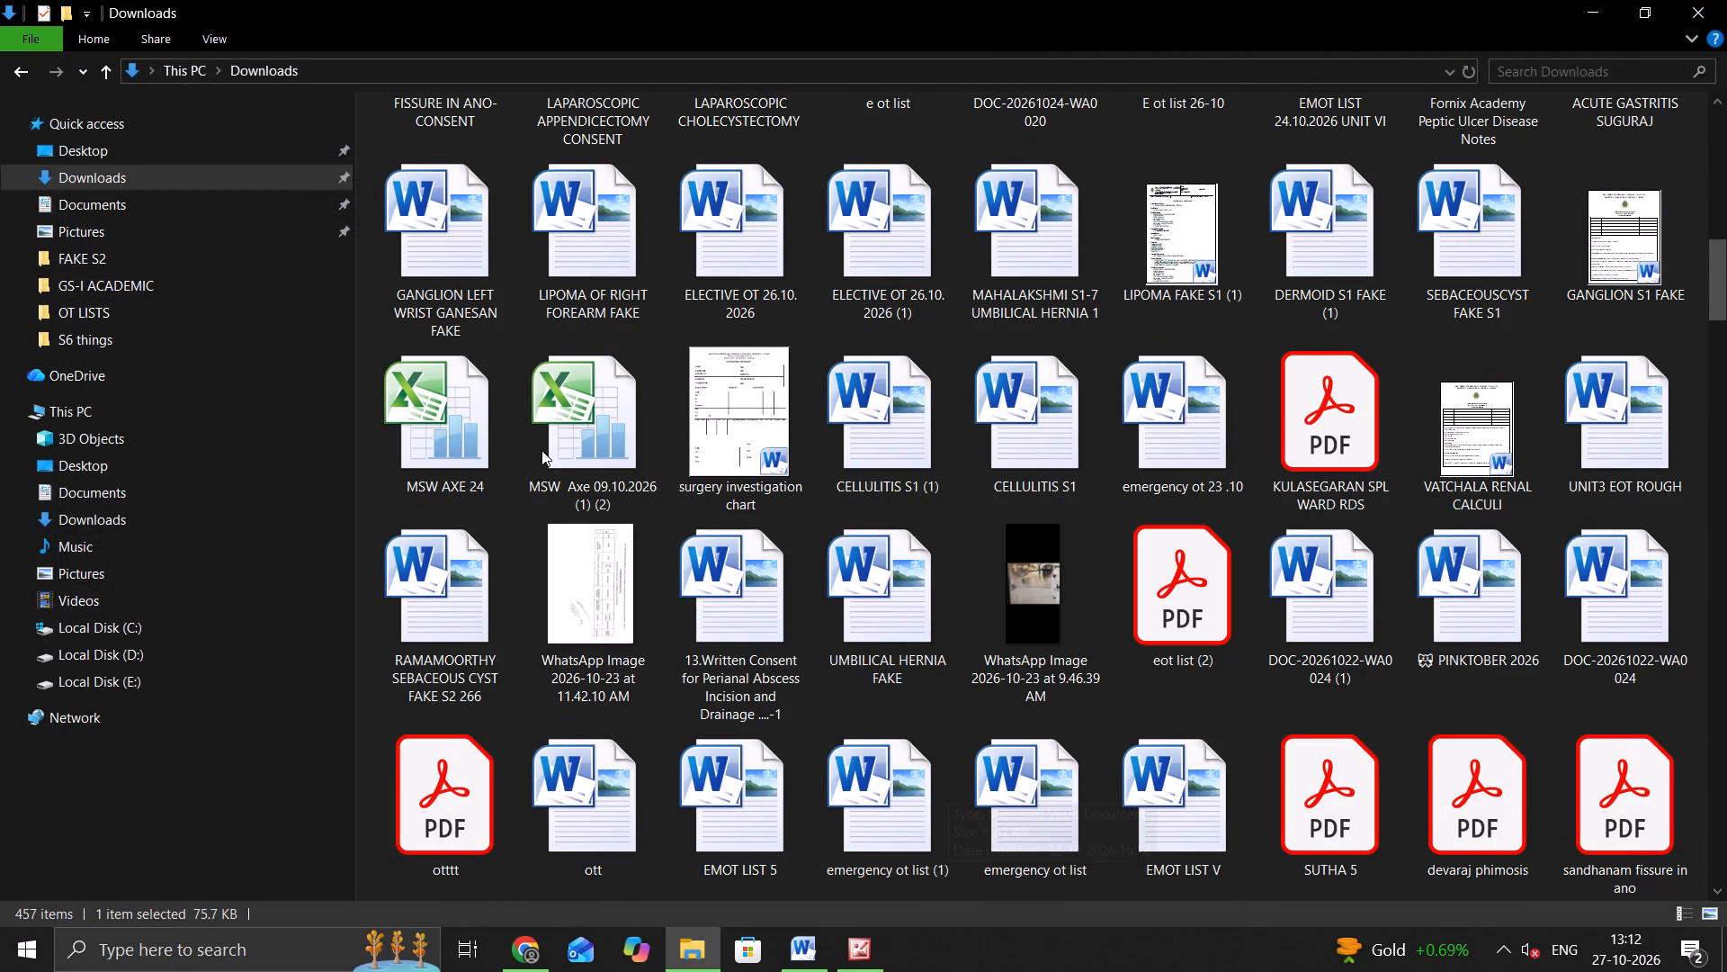
left_click(589, 439)
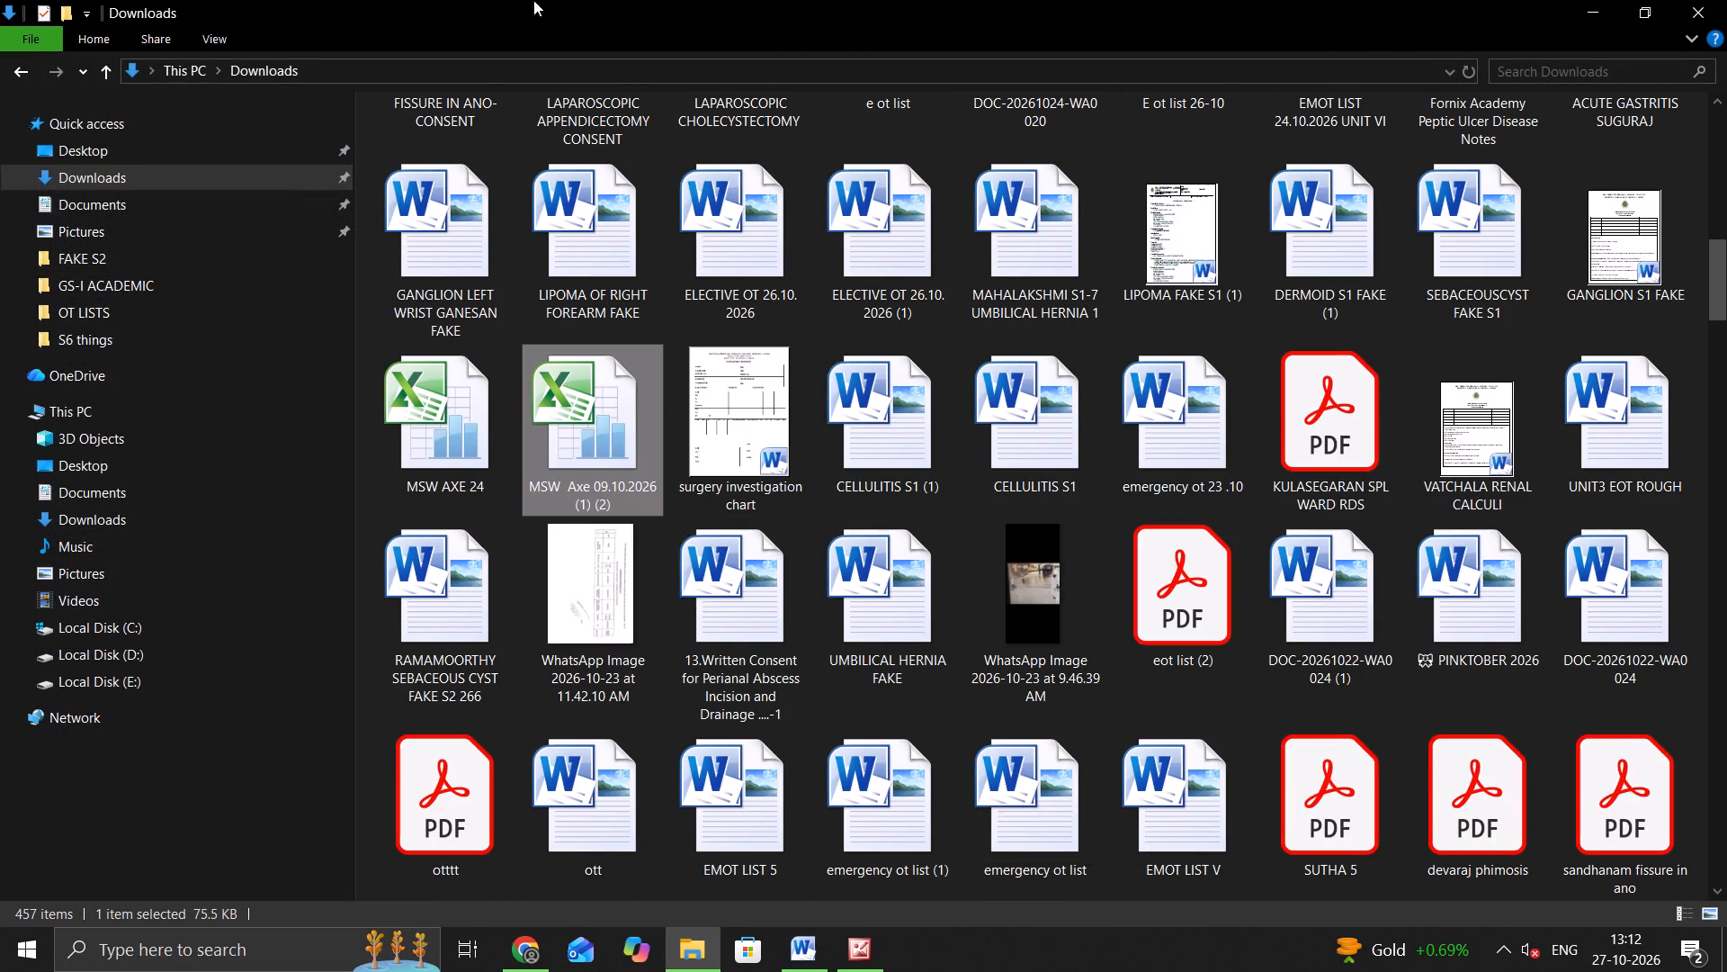
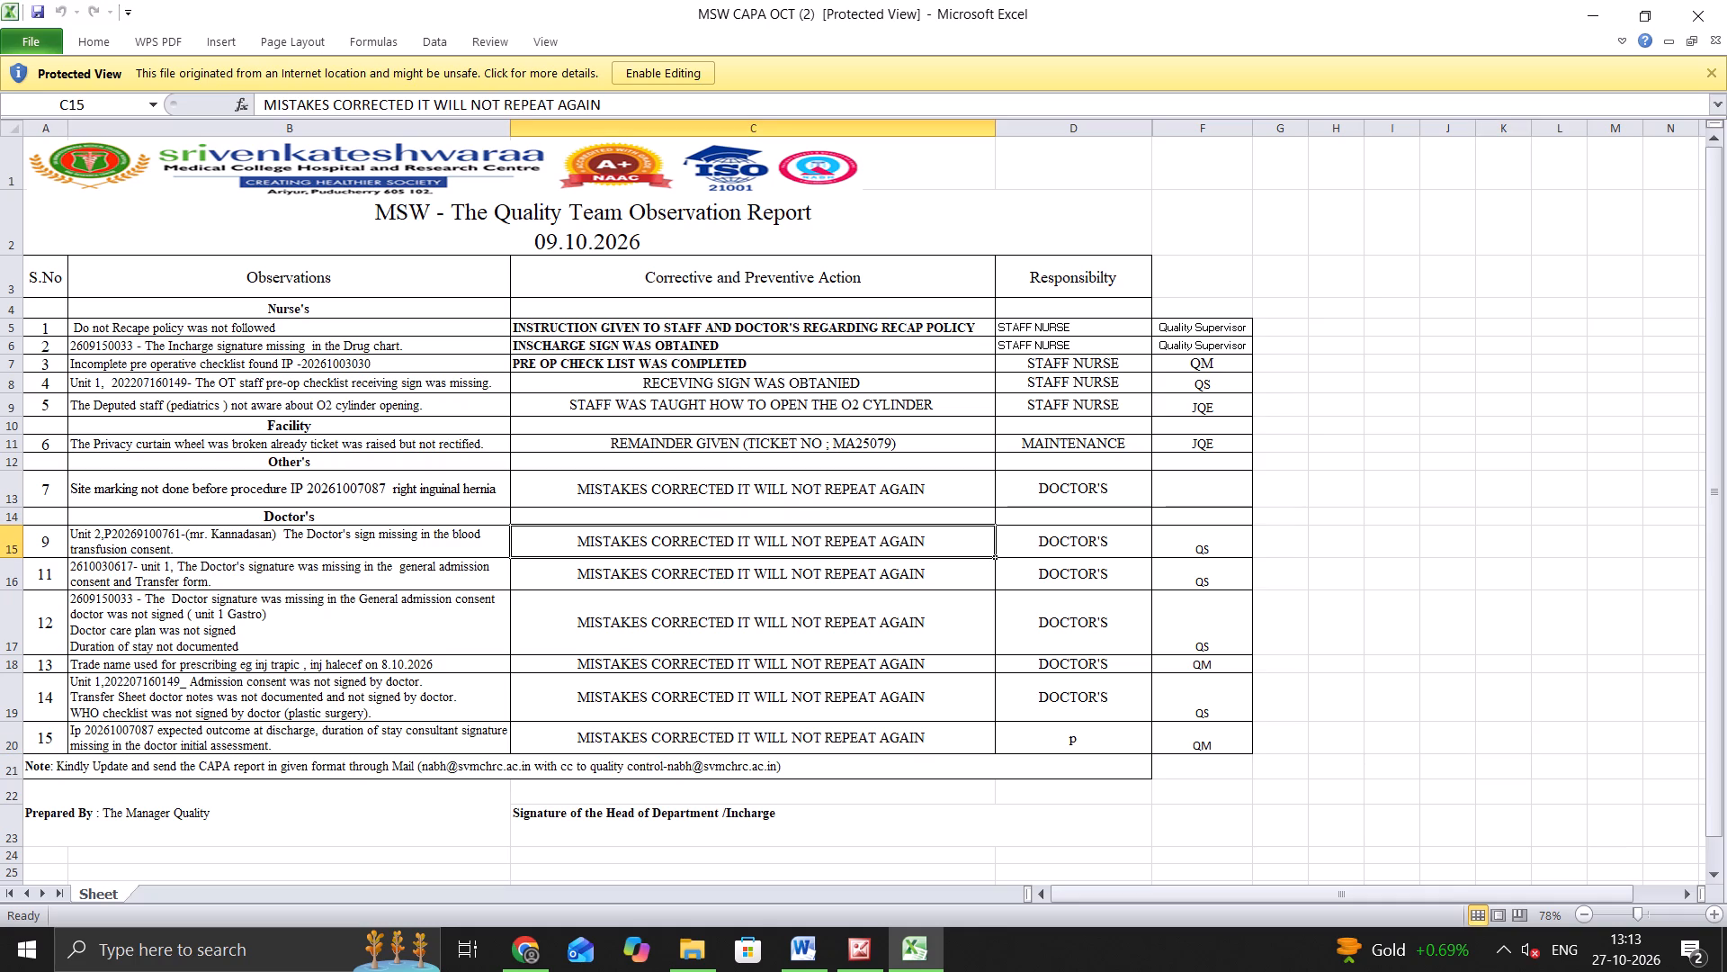
Enable editing of the protected workbook MSW CAPA OCT (2).
left_click(560, 543)
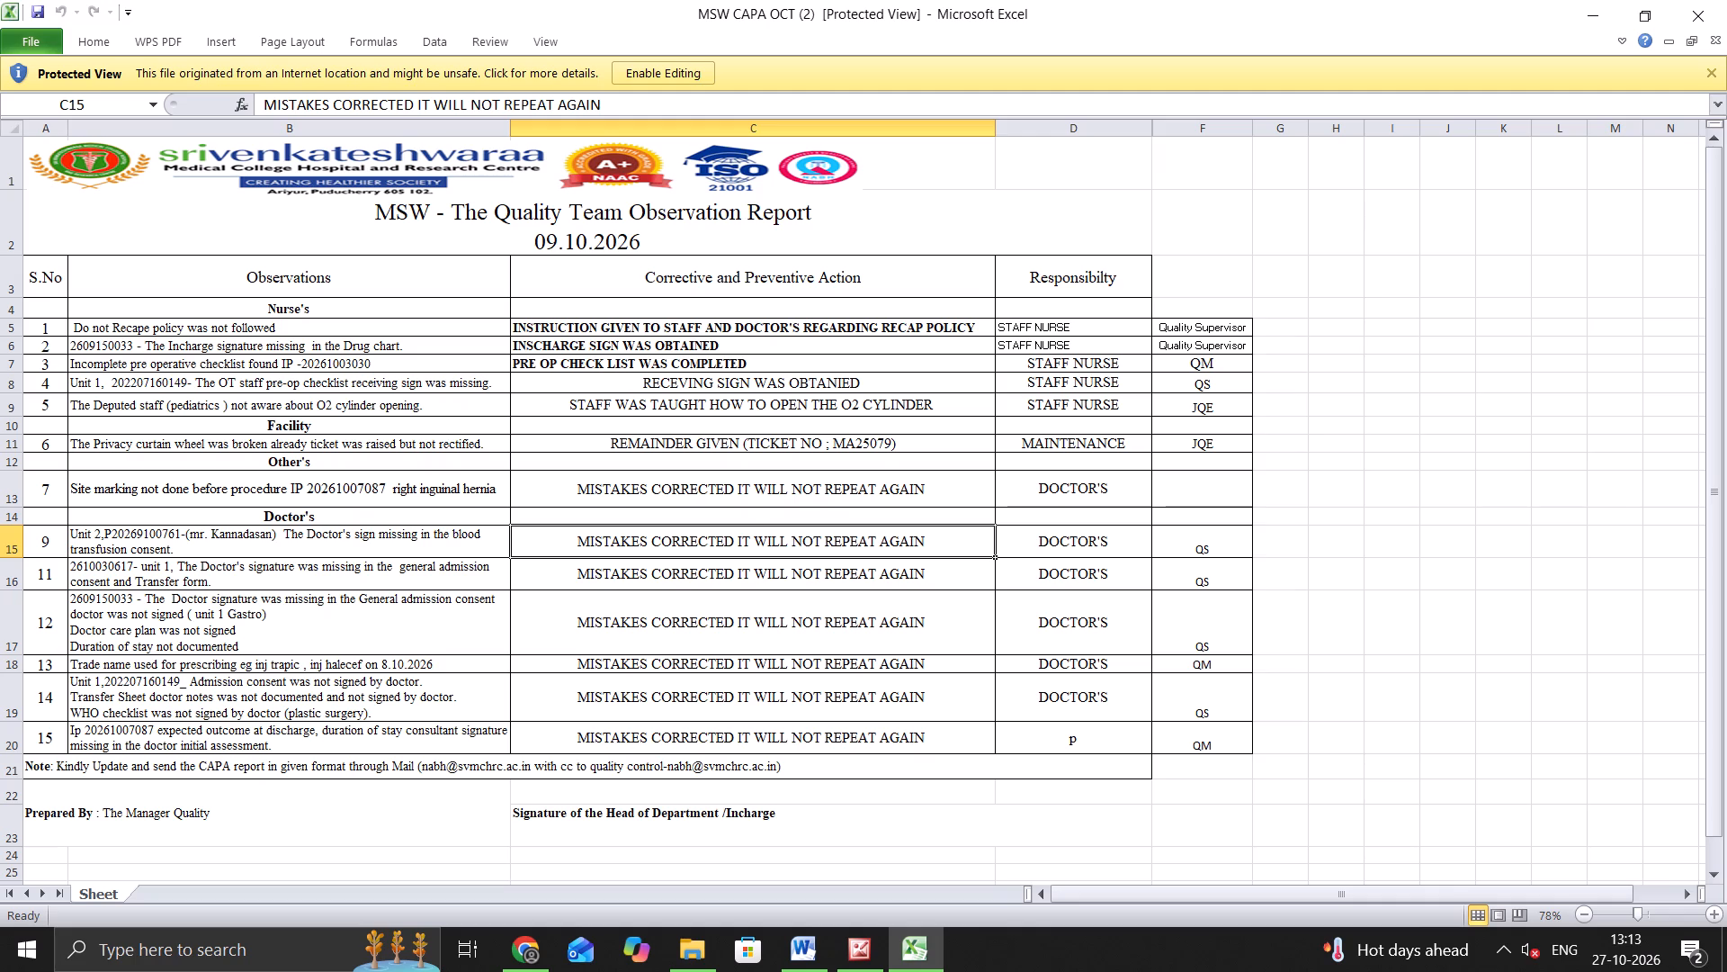
type("IN")
type("FO")
left_click(711, 68)
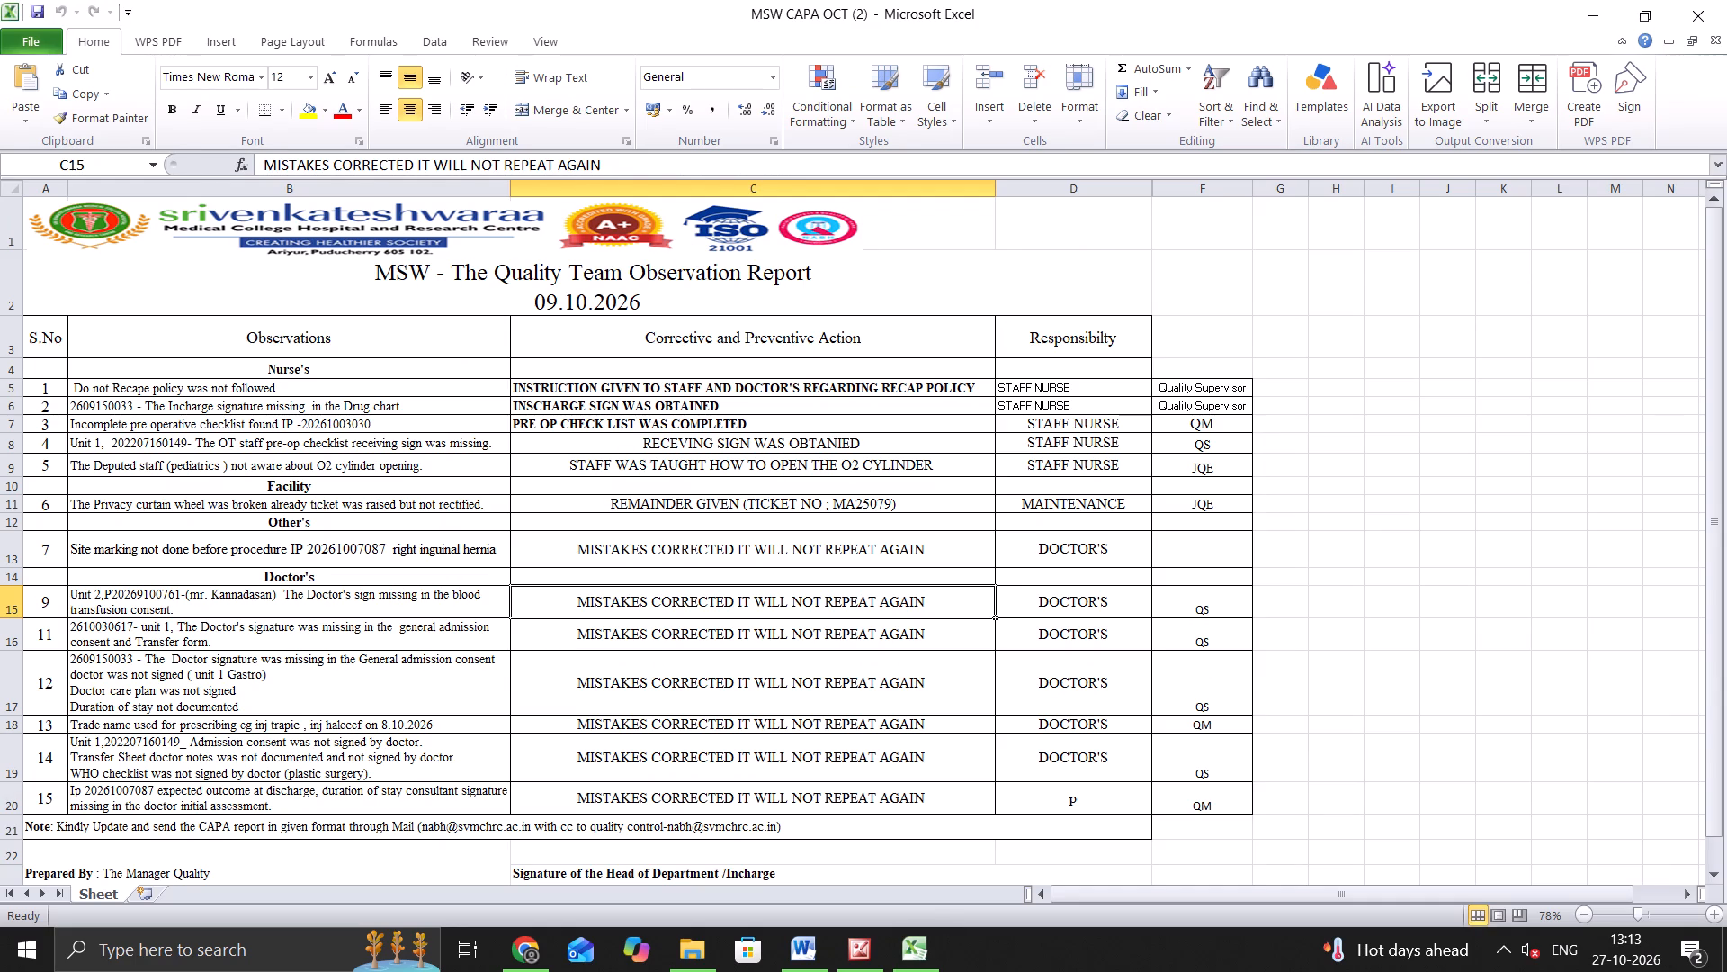
Replace the corrective action for observation 9, the missing doctor's sign in the blood transfusion consent, with INFORMED CONSENT DOCTOR.
left_click(580, 604)
left_click(574, 593)
key("i")
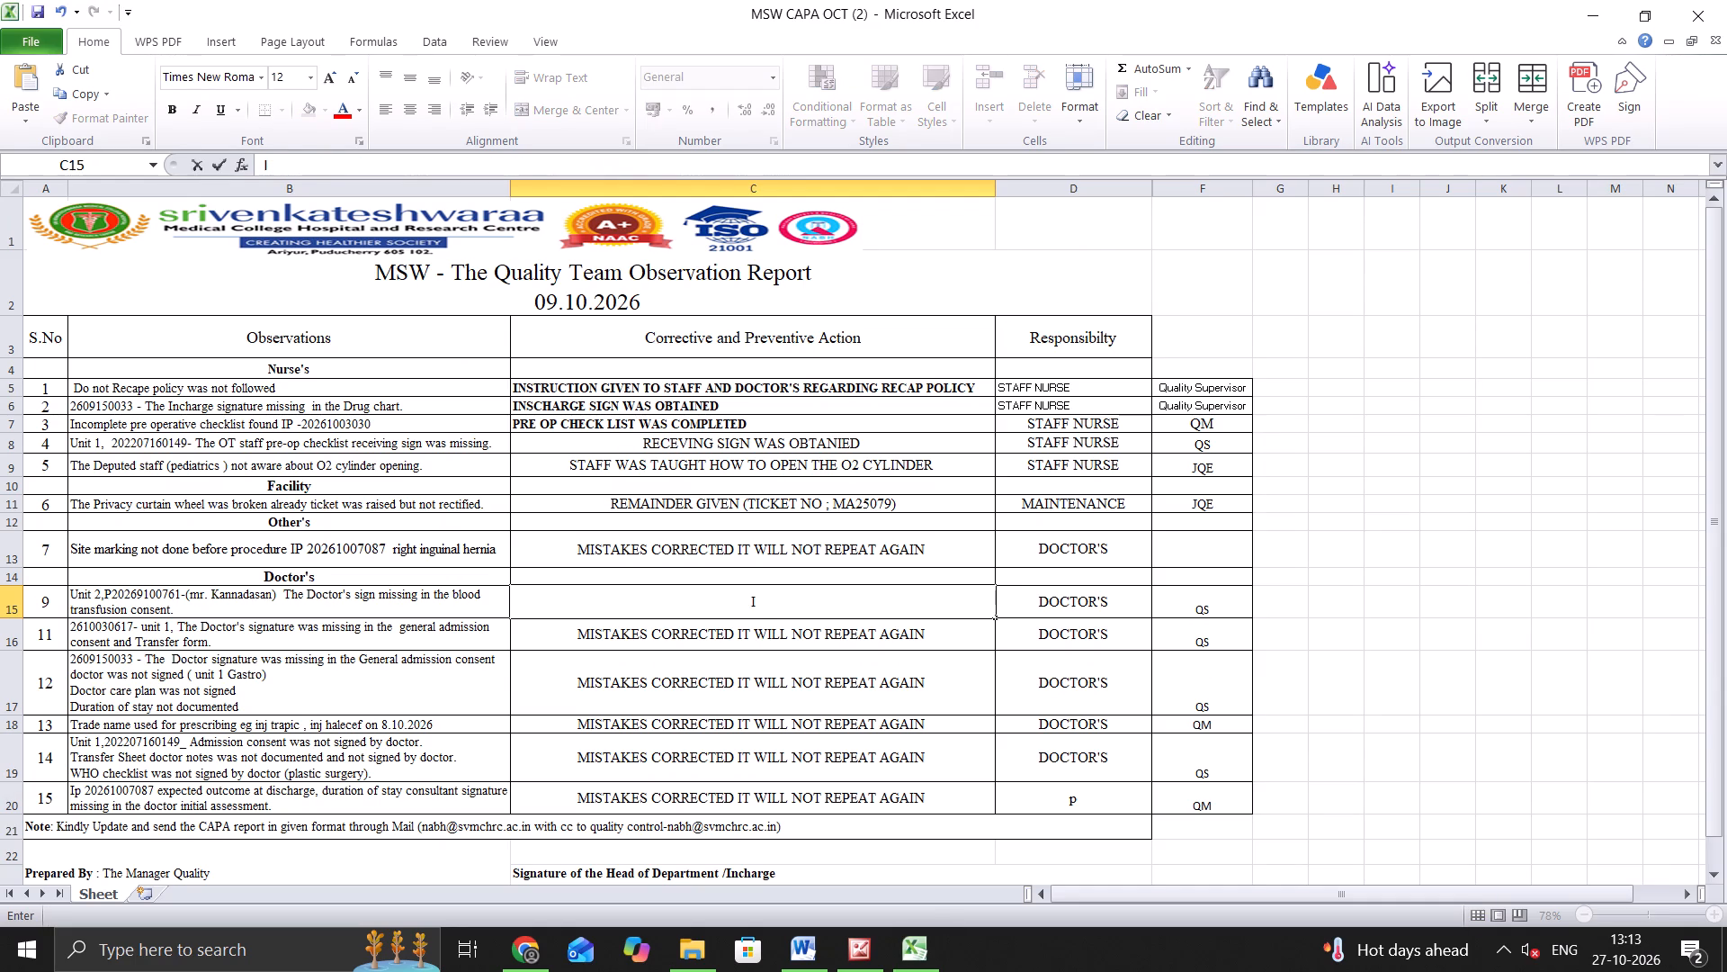
type("NFORMED")
key("space")
type("CONSEBT")
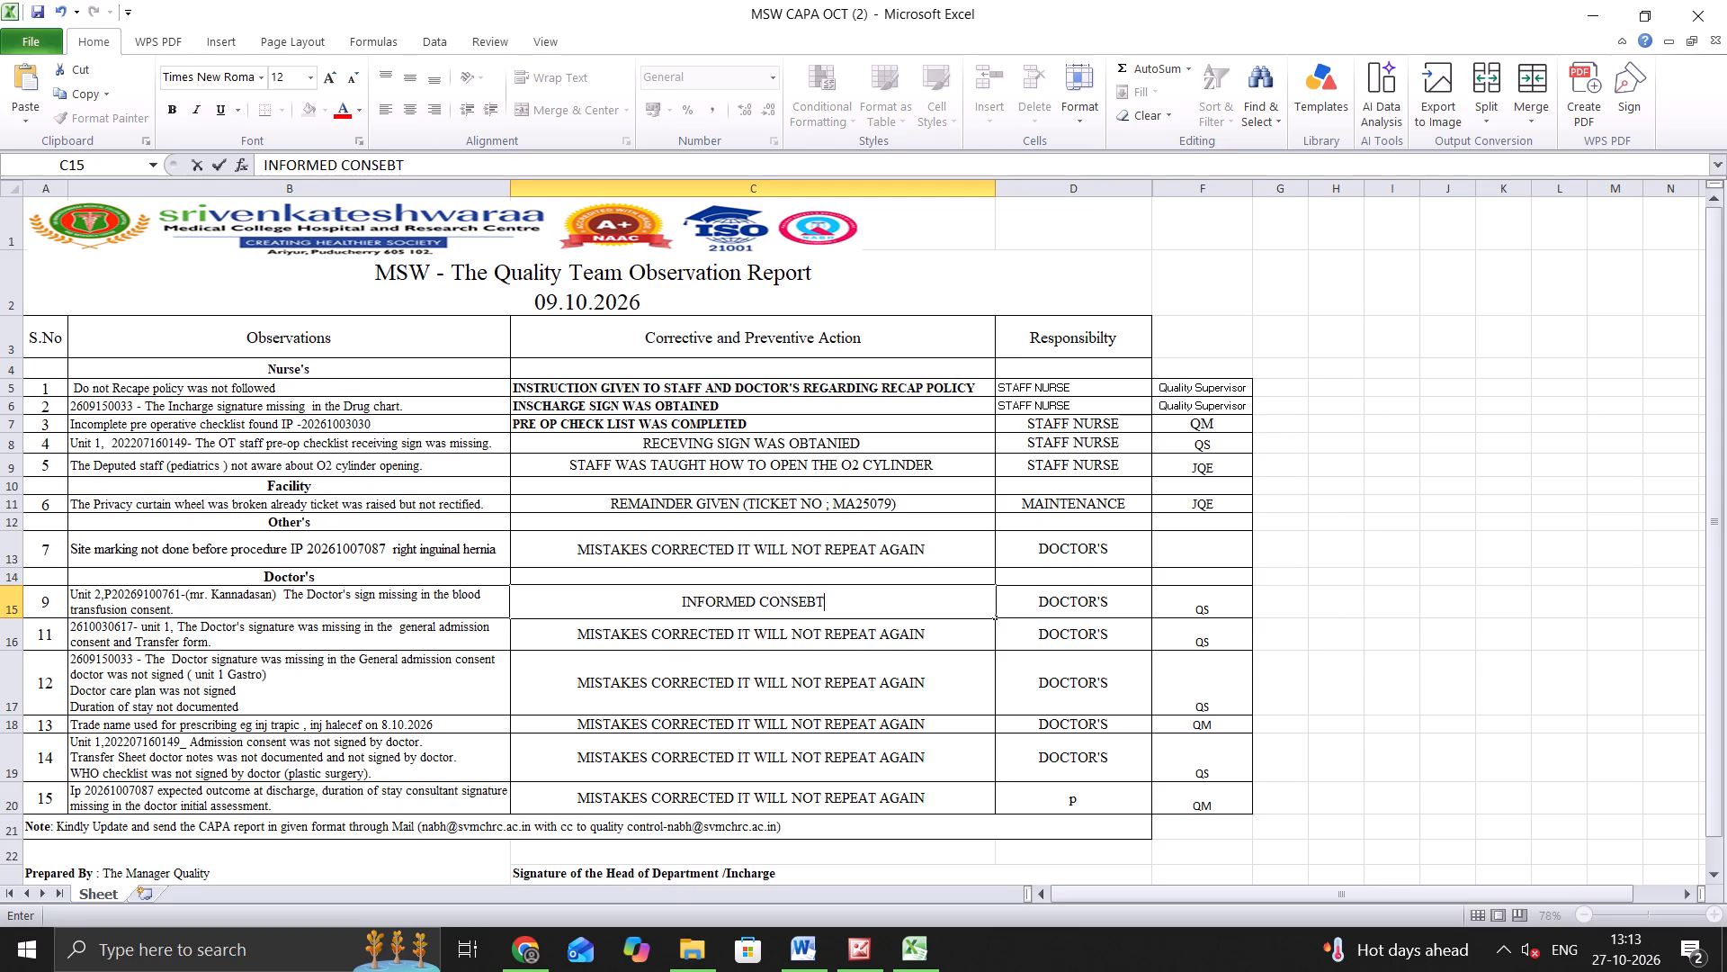
key("BackSpace")
key("BackSpace")
type("NT")
key("space")
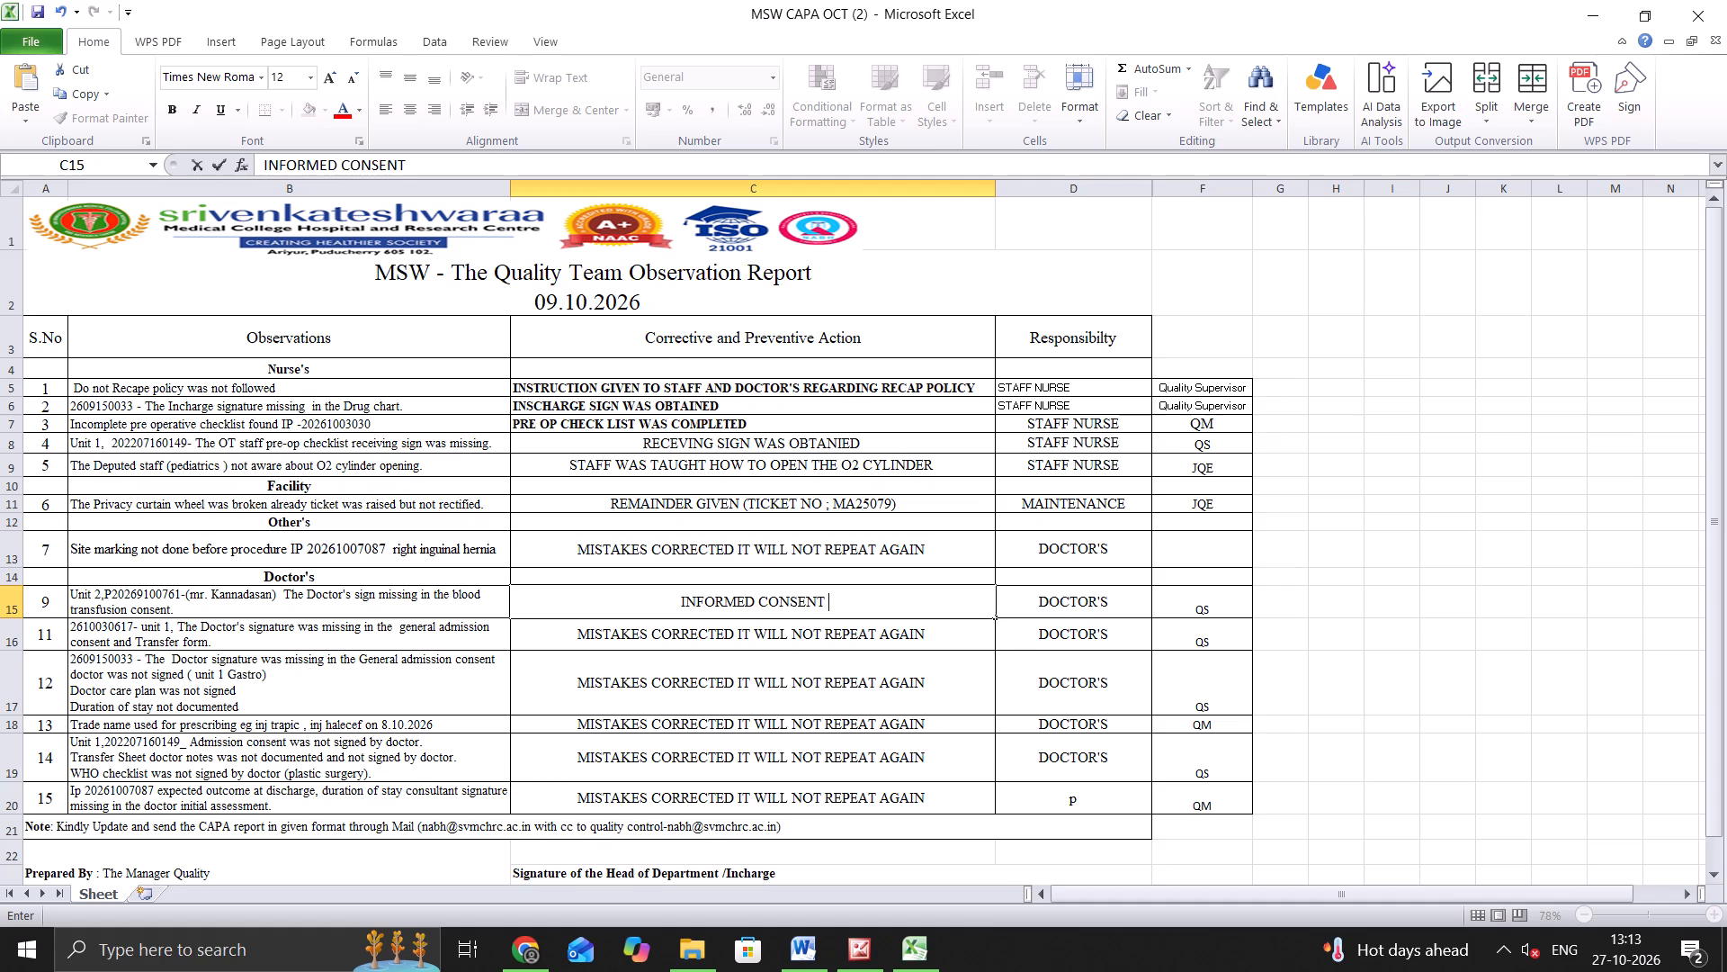
type("DOCTO")
key("r")
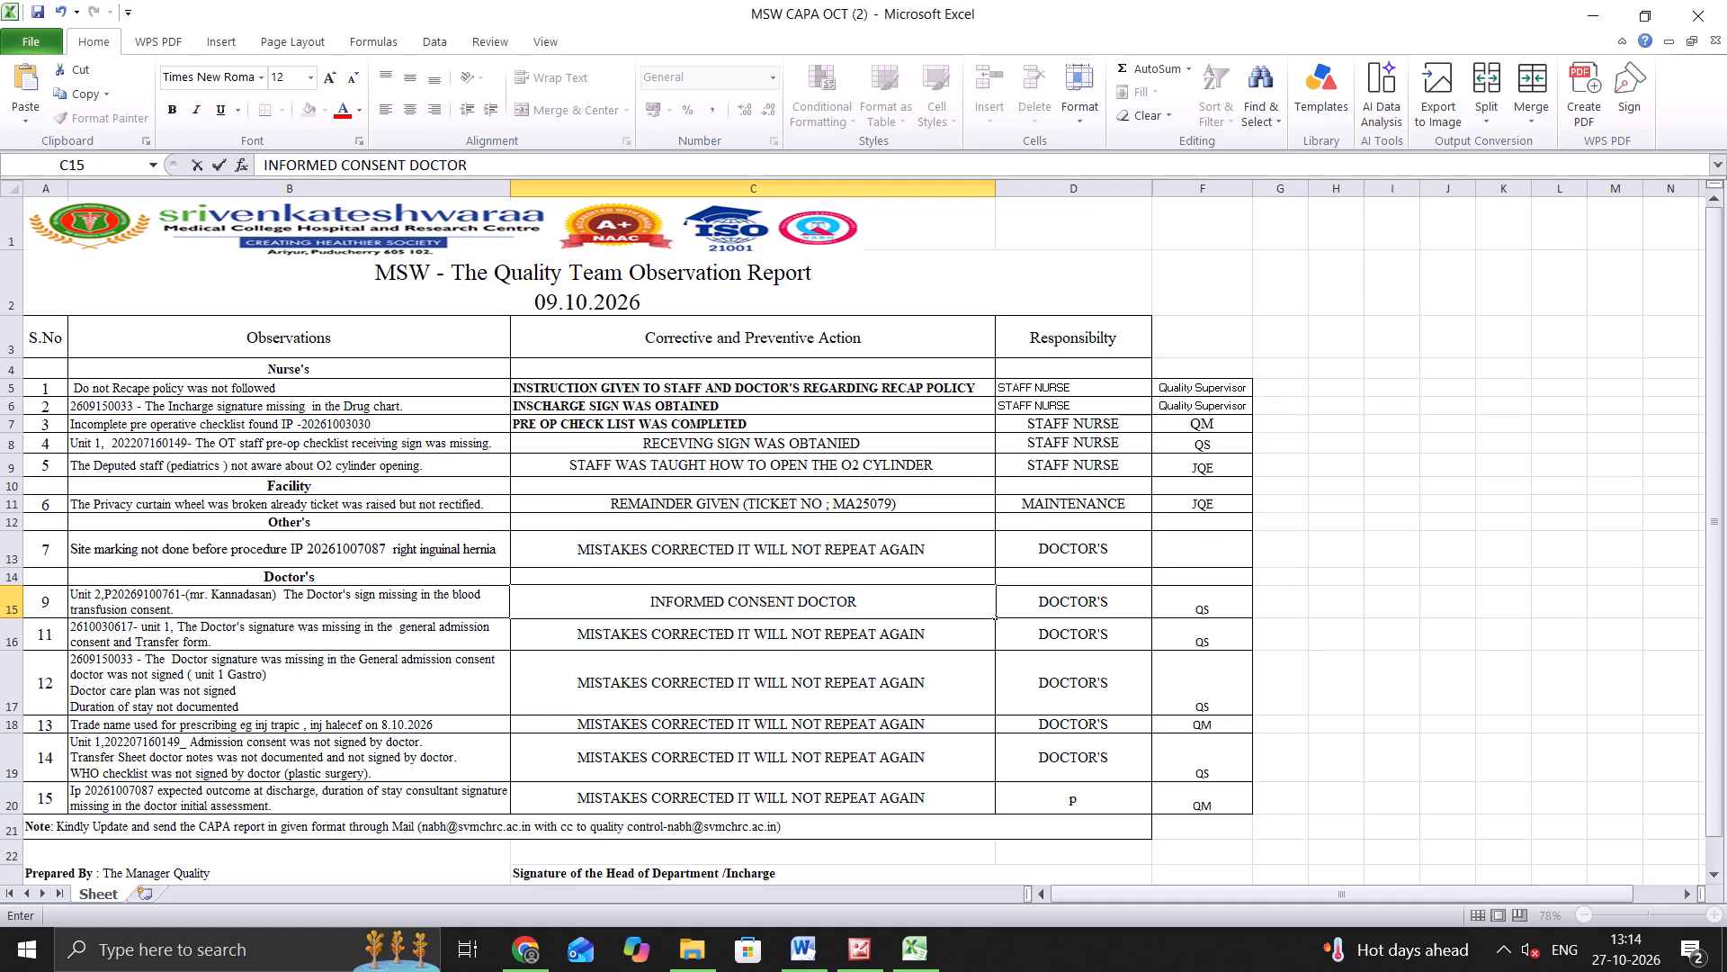
key("space")
Append MISTAKES CORRECTED IT WILL NOT REPEAT AGAIN to the existing corrective action text for observation 11.
left_click_drag(569, 636, 586, 636)
left_click_drag(575, 635, 651, 647)
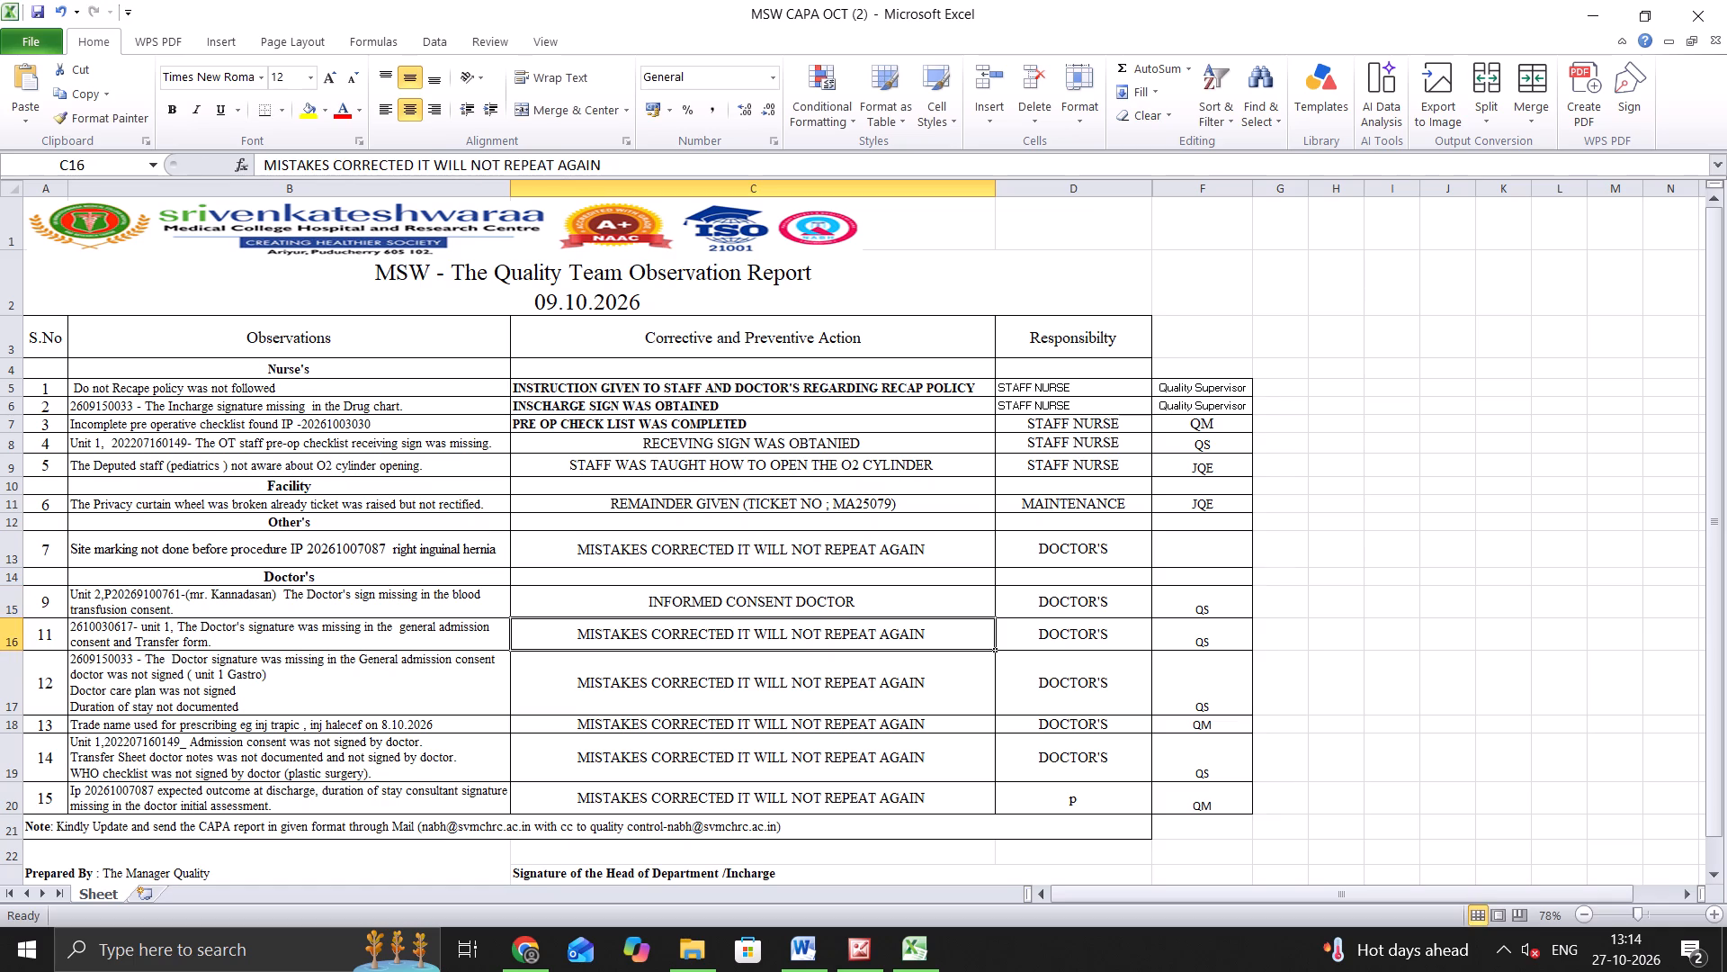
left_click_drag(651, 647, 649, 648)
right_click(622, 634)
left_click(588, 631)
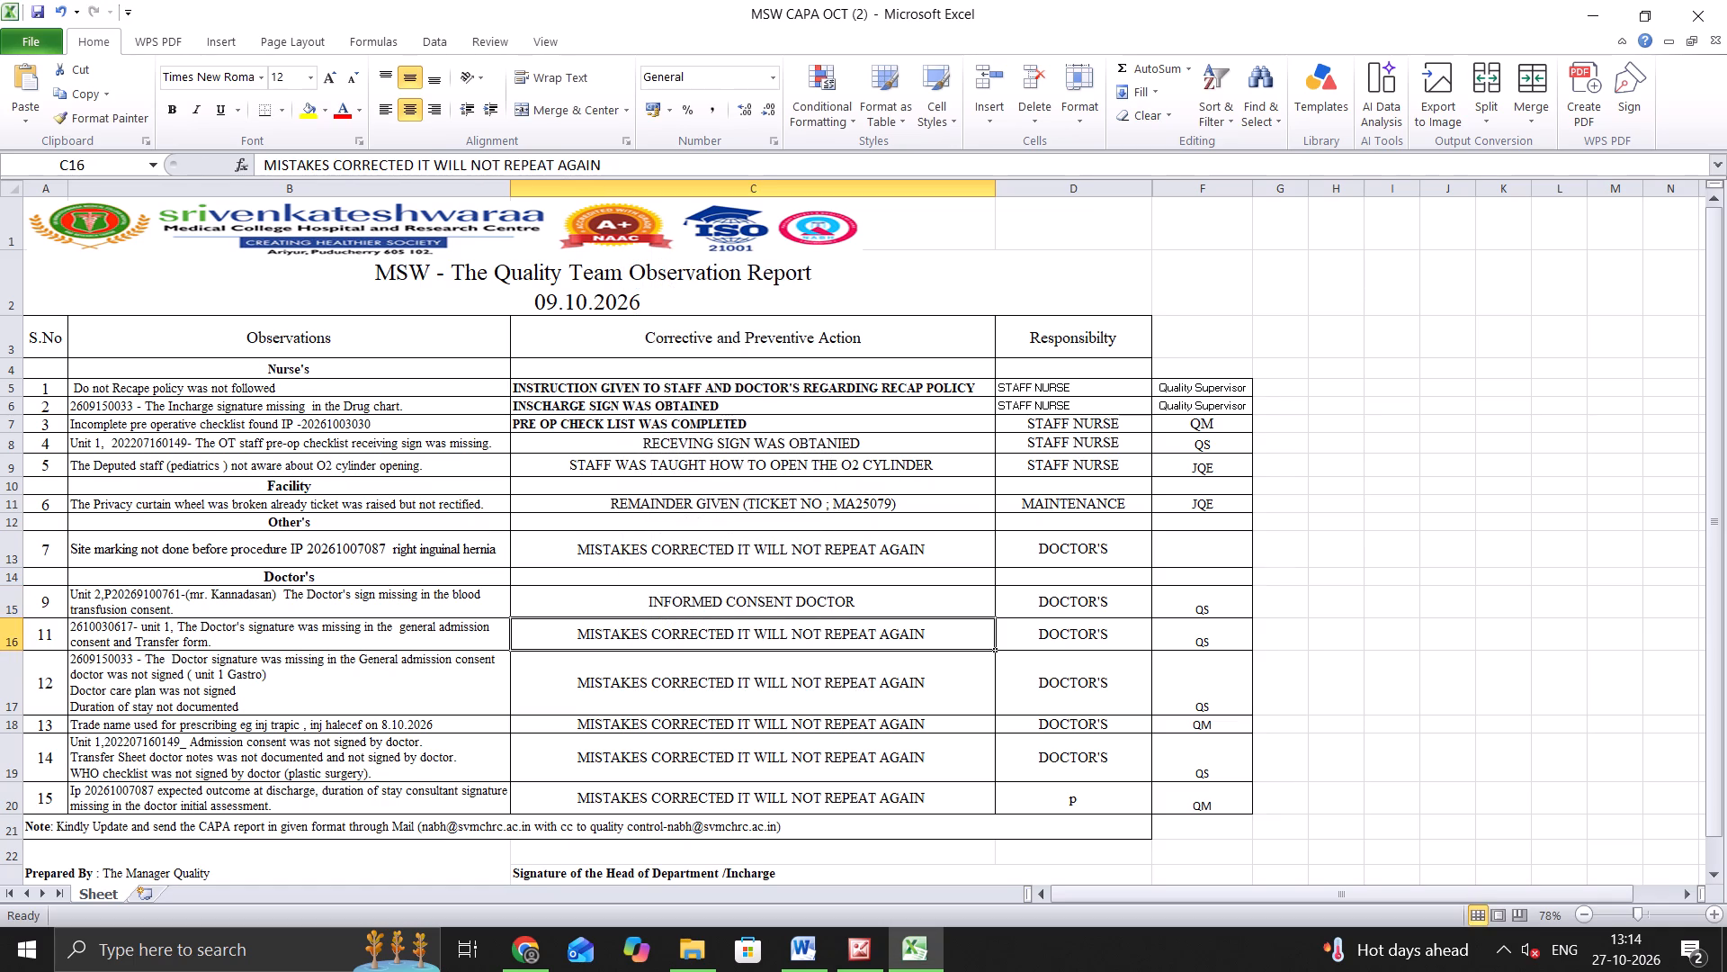
left_click_drag(581, 631, 729, 647)
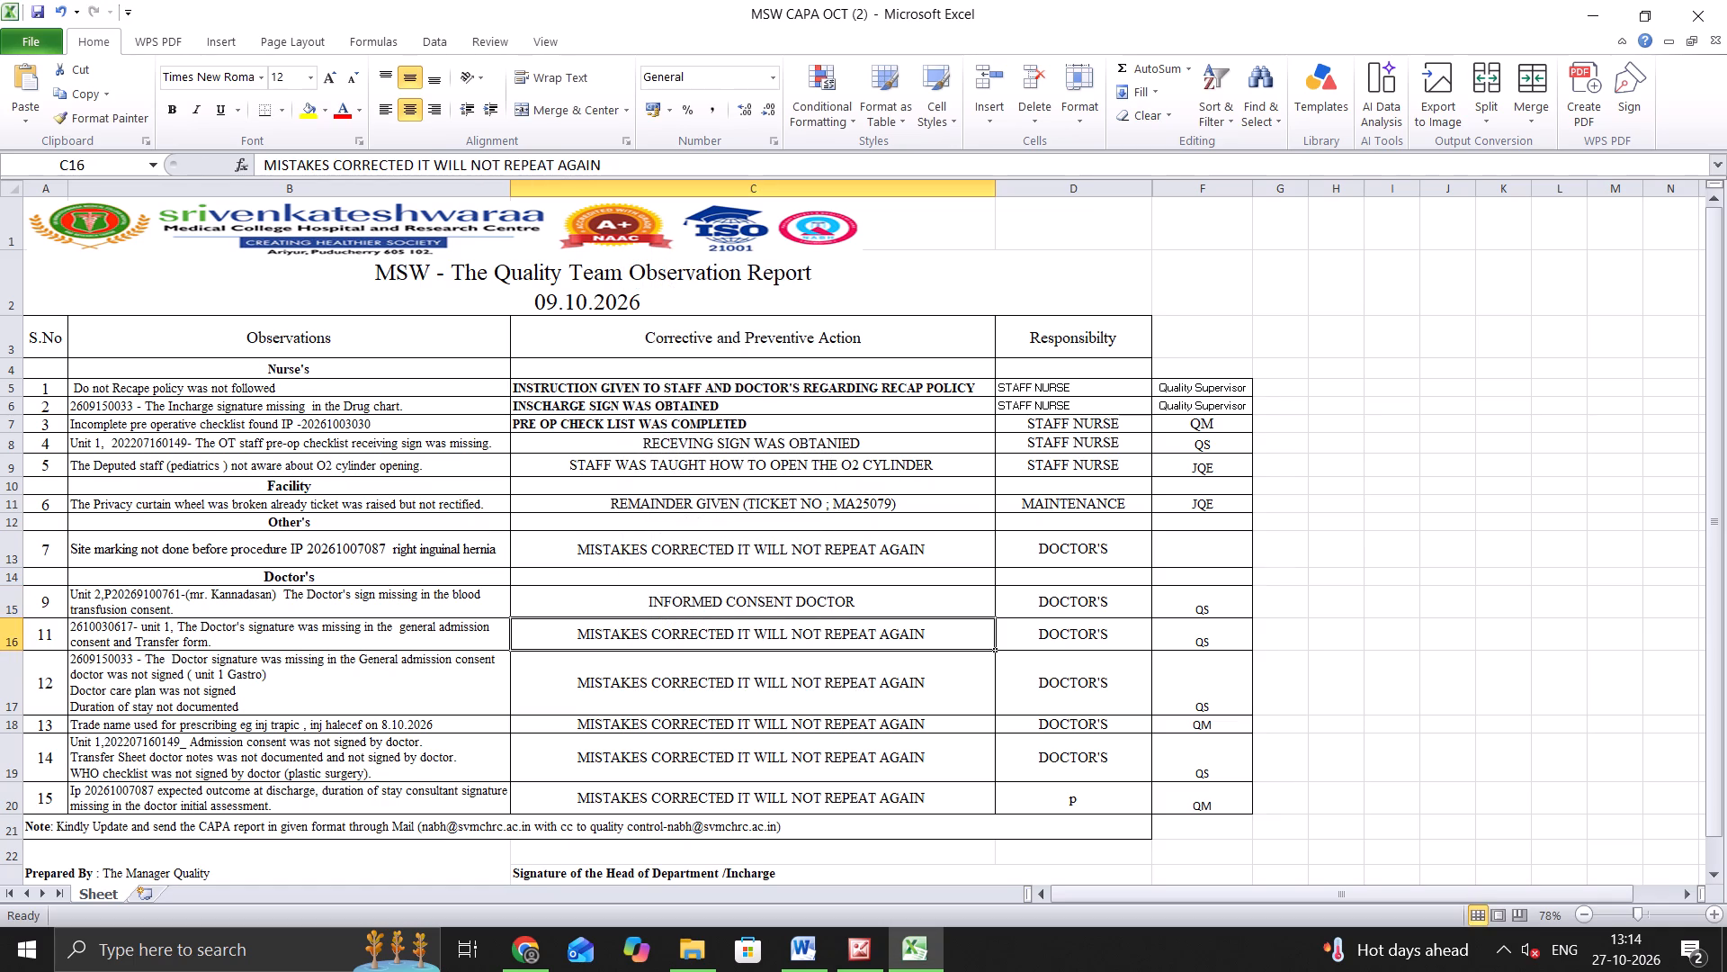
left_click(622, 171)
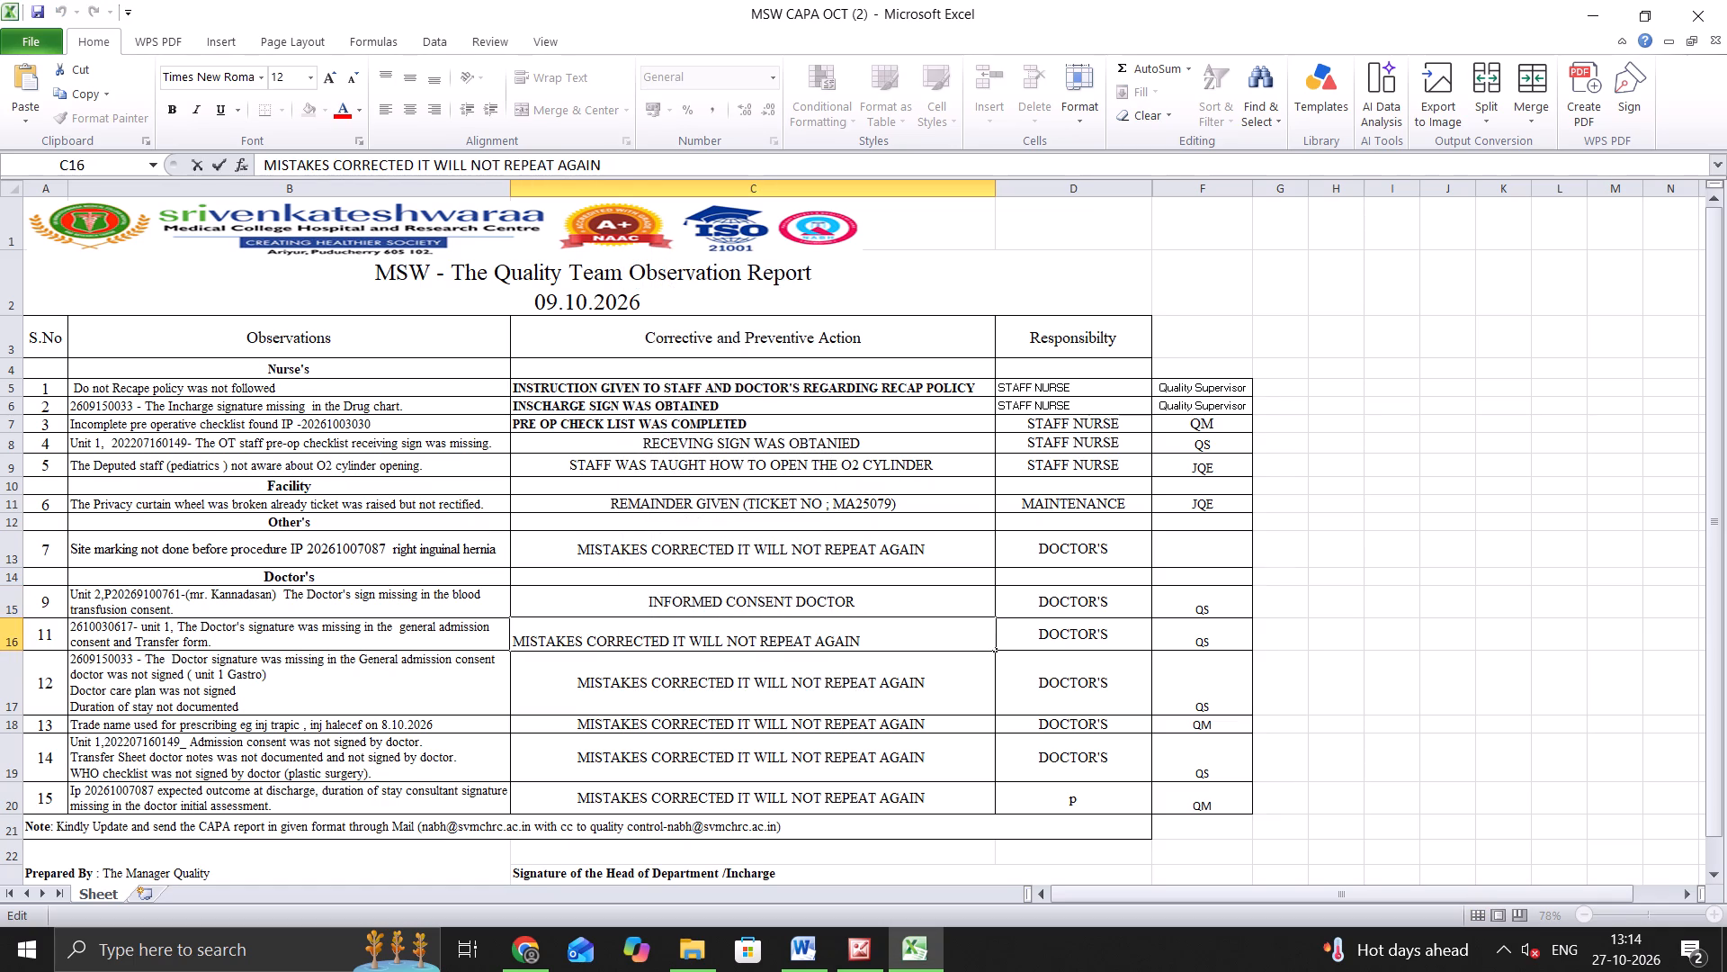
type("MISTAKES")
key("space")
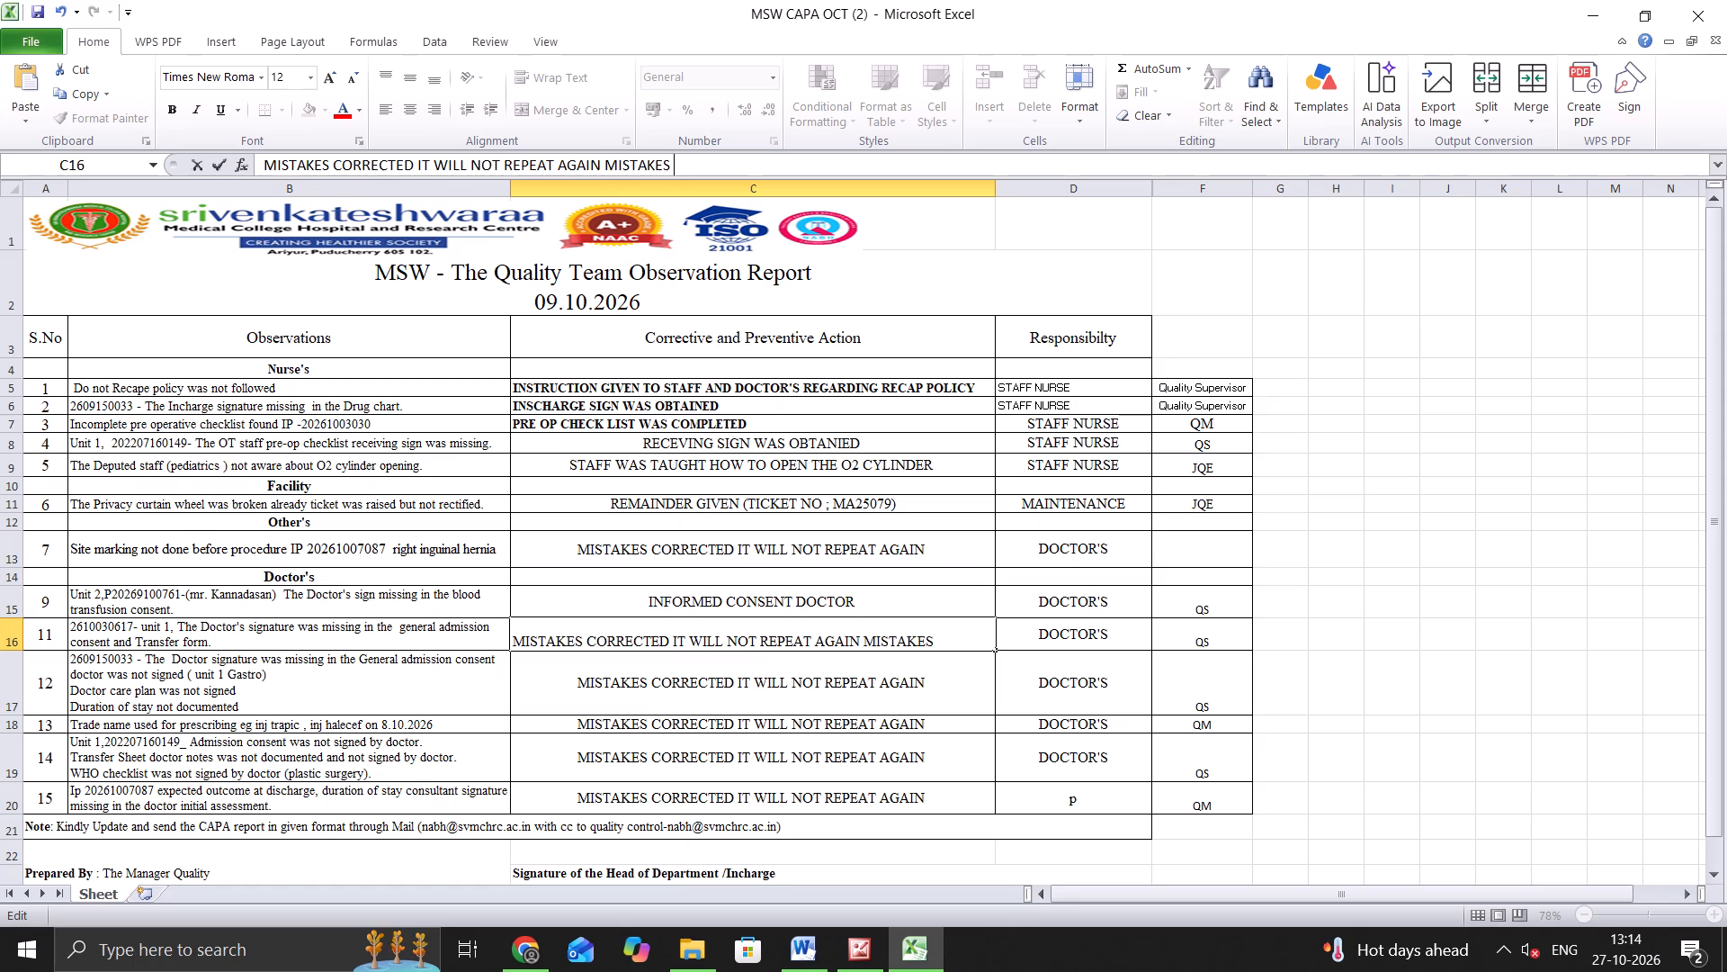
type("CORRECTED")
key("space")
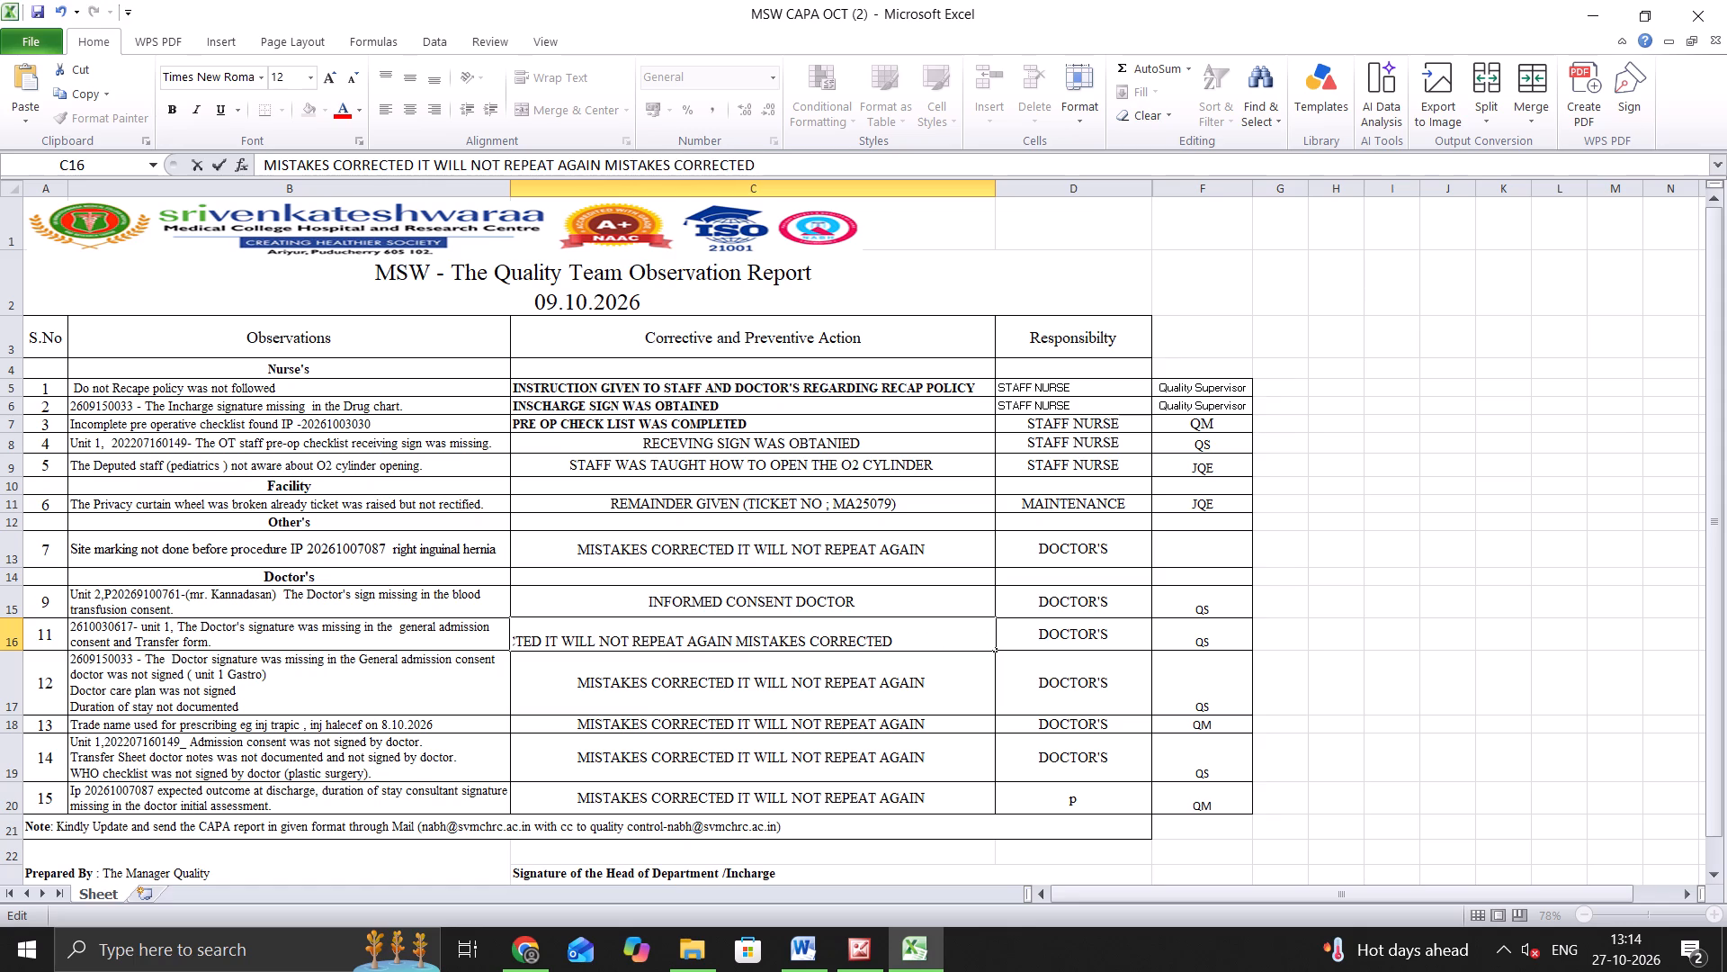
type("IT")
key("space")
type("WILL")
key("space")
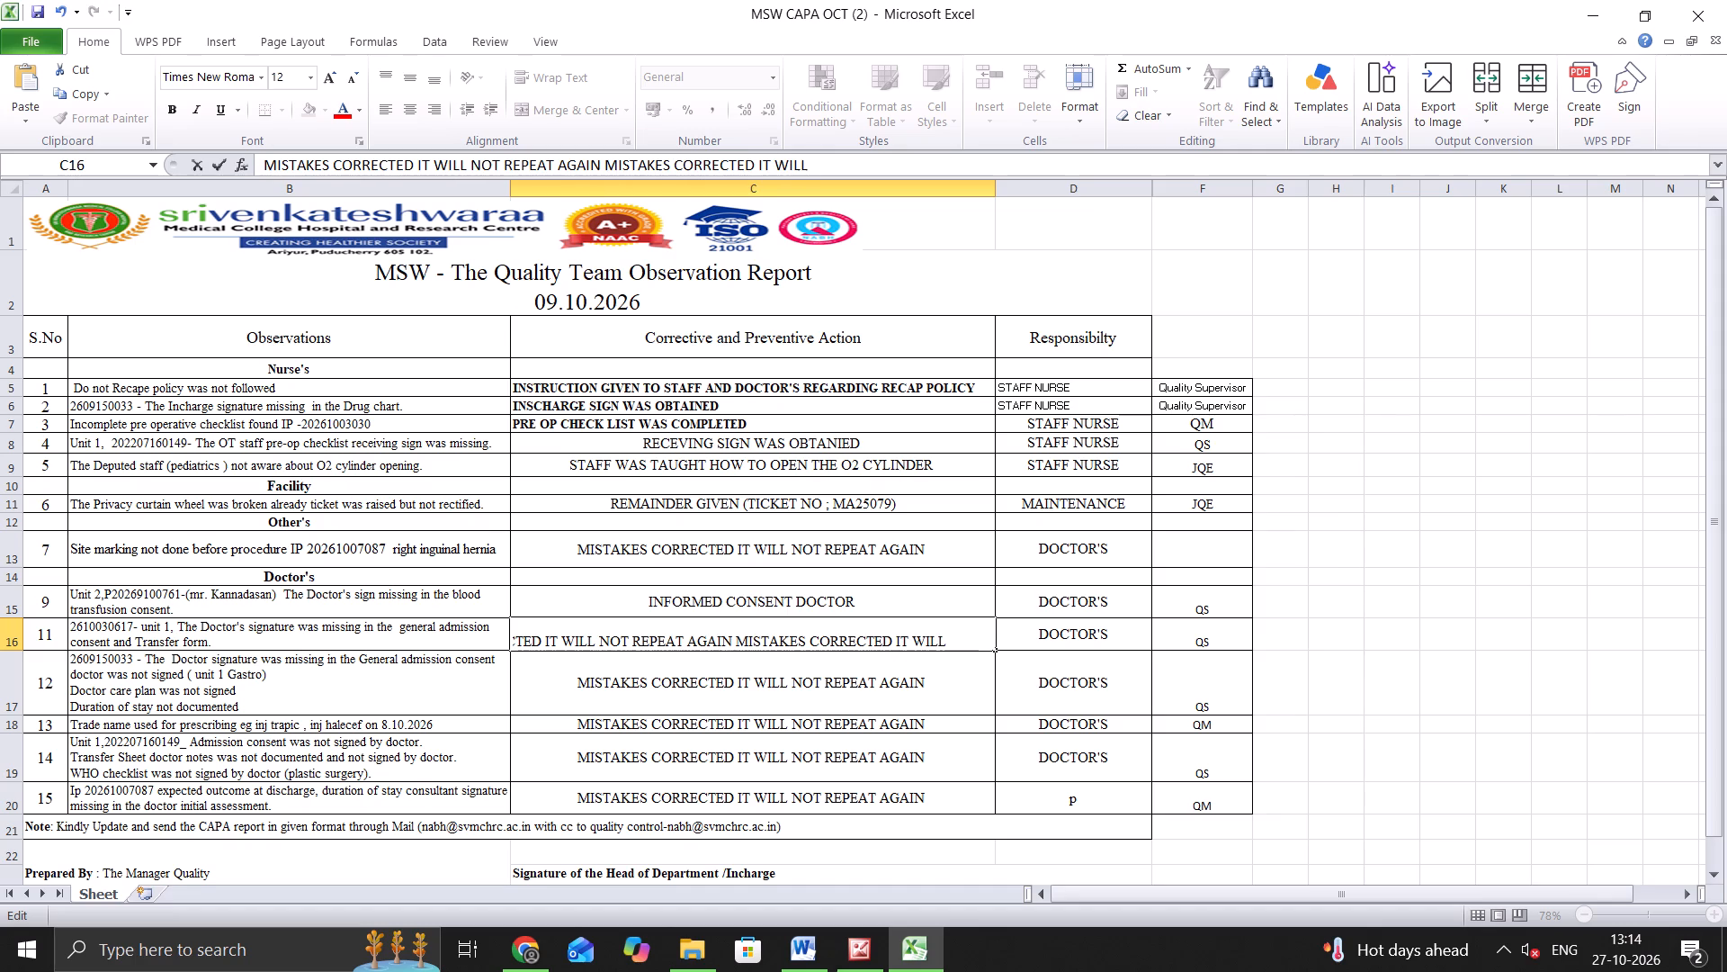
type("NOT REPEAT A")
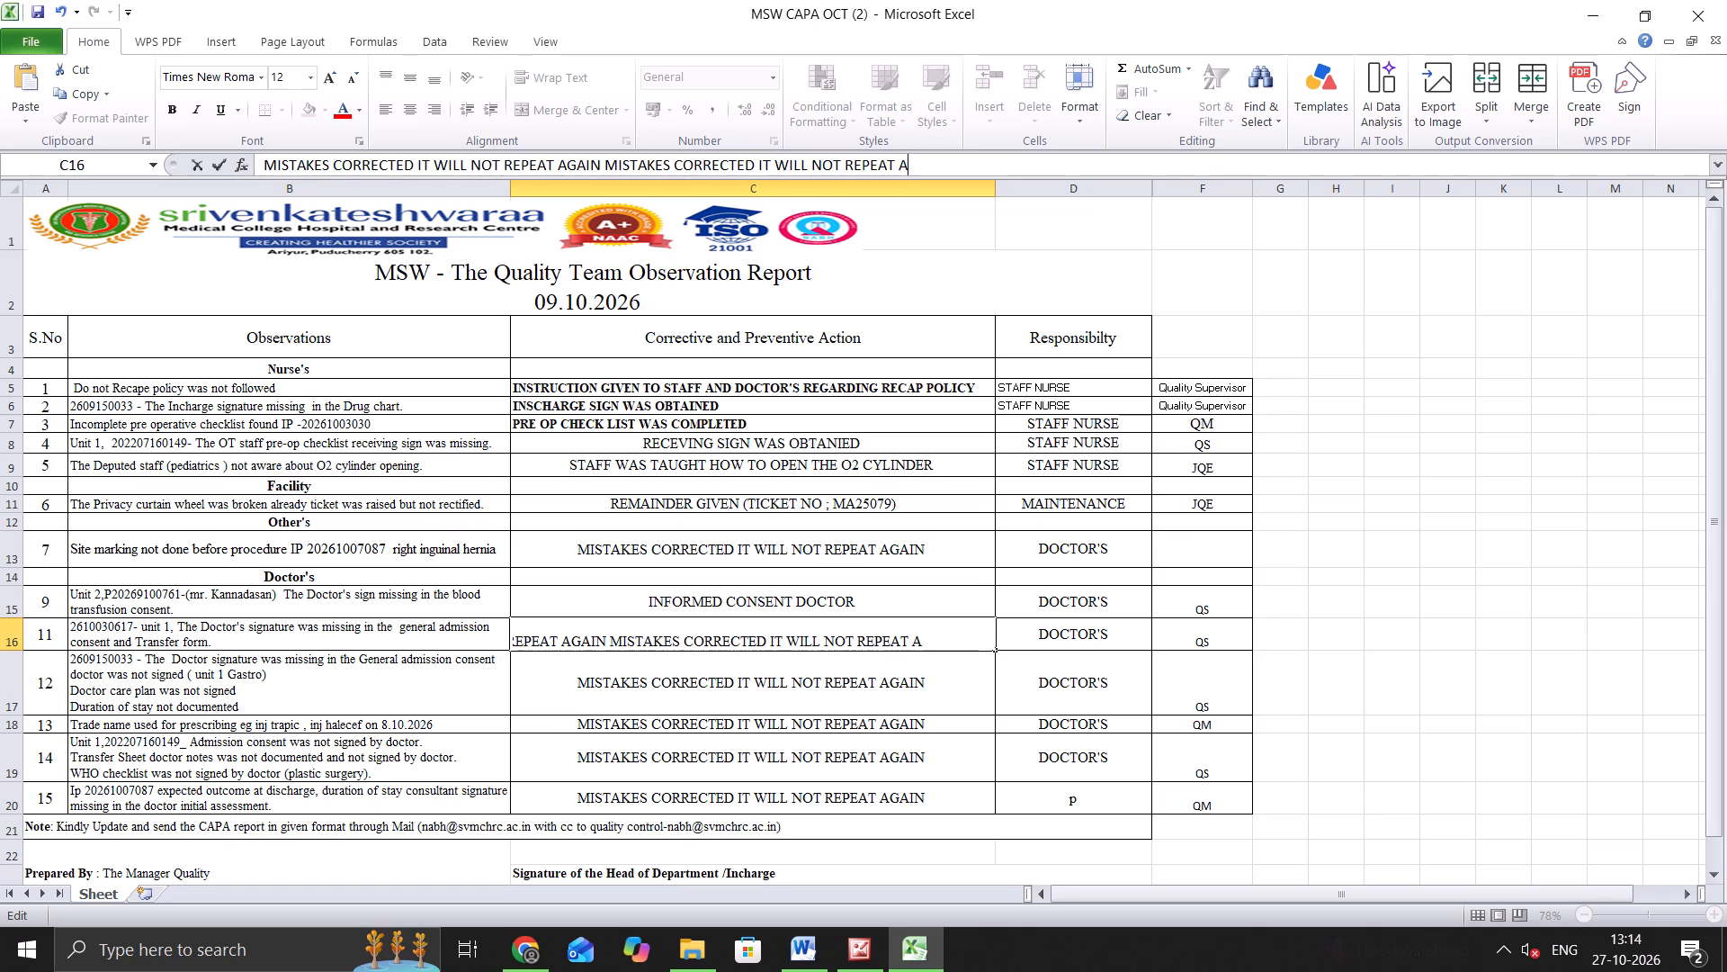
type("GAIN")
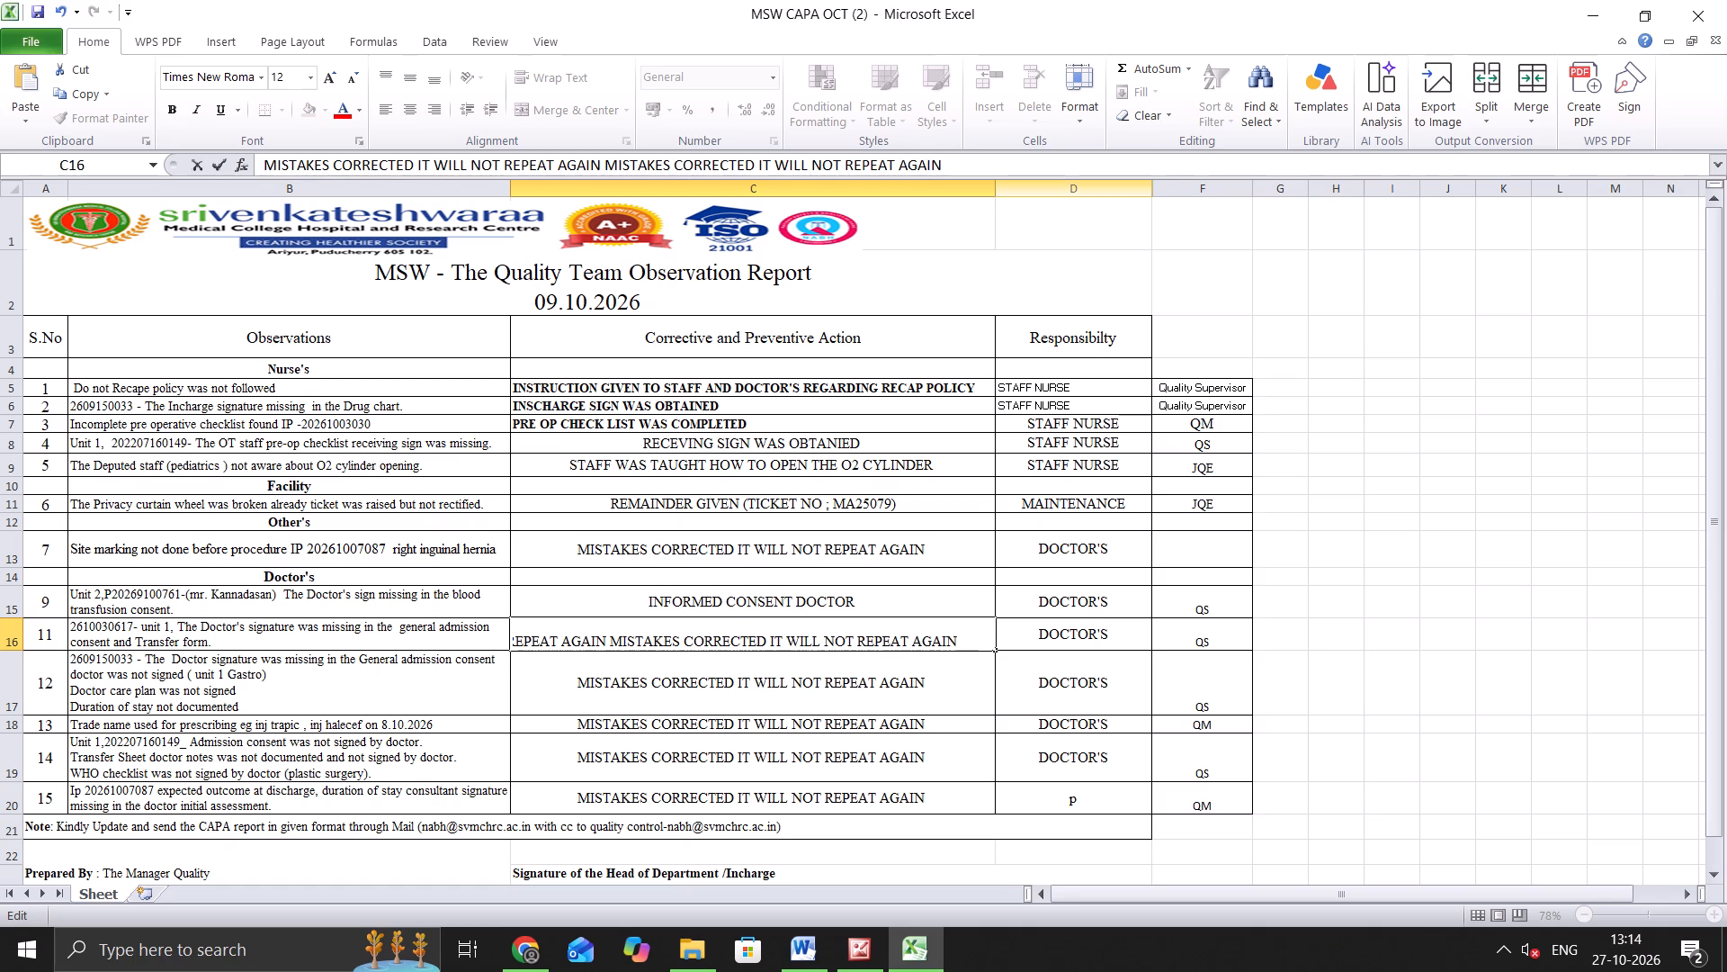
Widen the Corrective and Preventive Action column until the full text for observation 11 fits on one line with spare room.
left_click(993, 191)
left_click(993, 192)
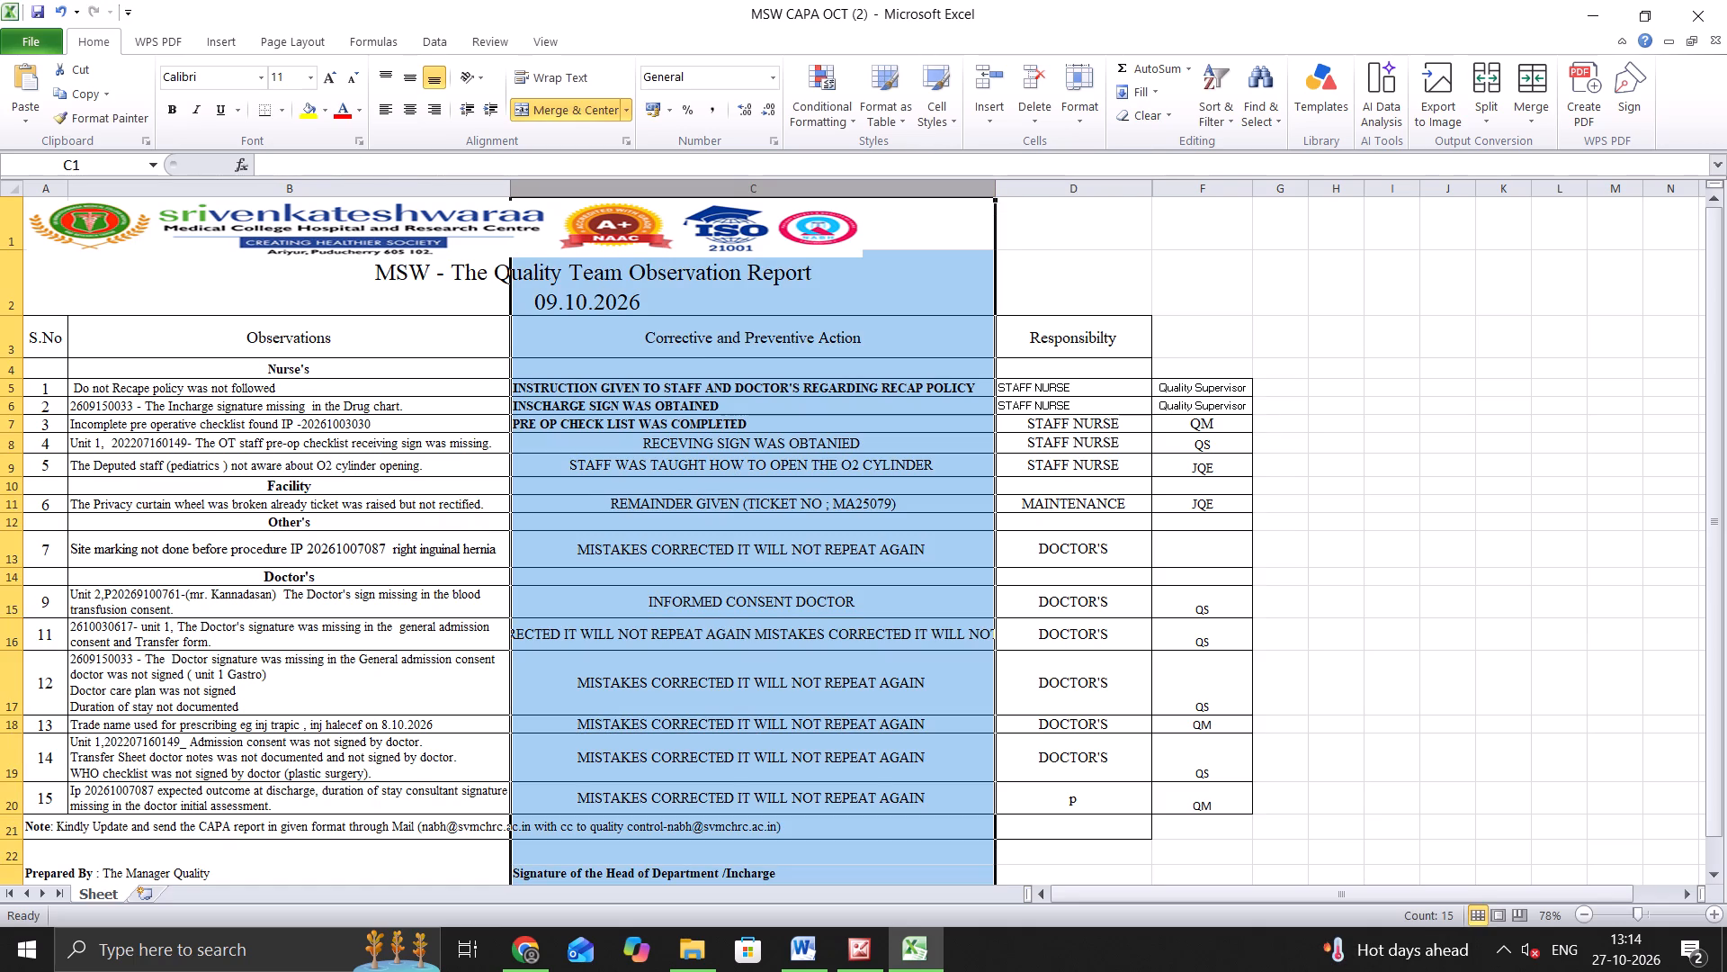
left_click_drag(995, 193, 1032, 202)
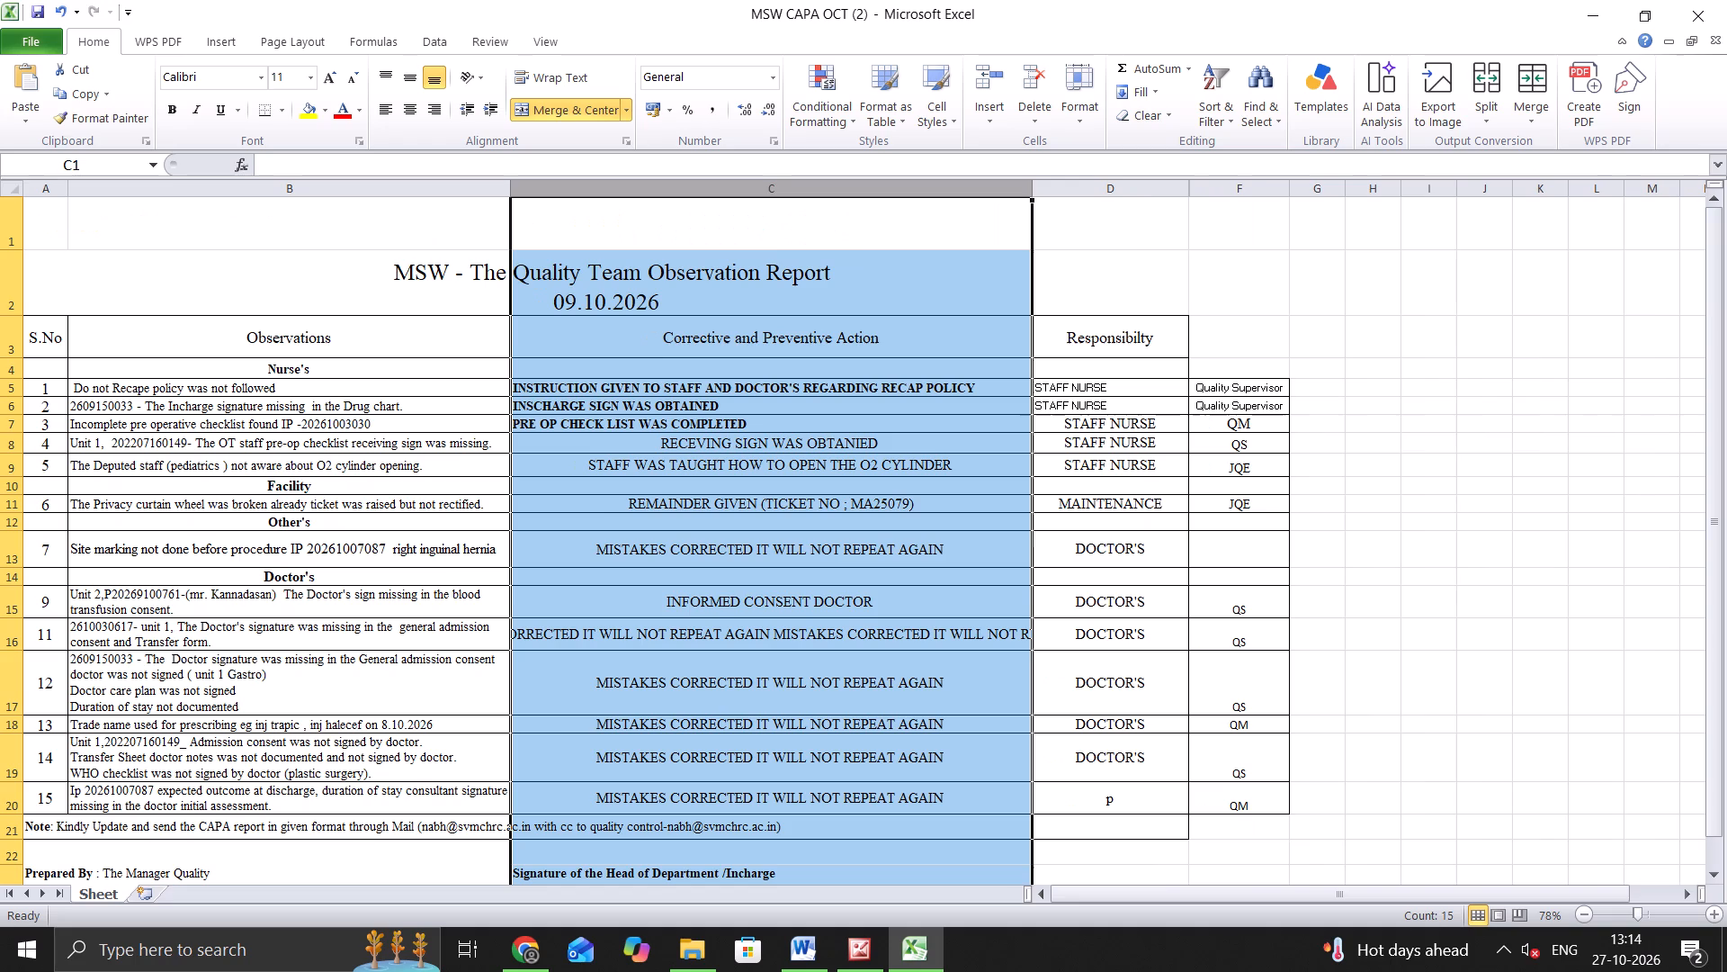
left_click_drag(1033, 200, 1064, 201)
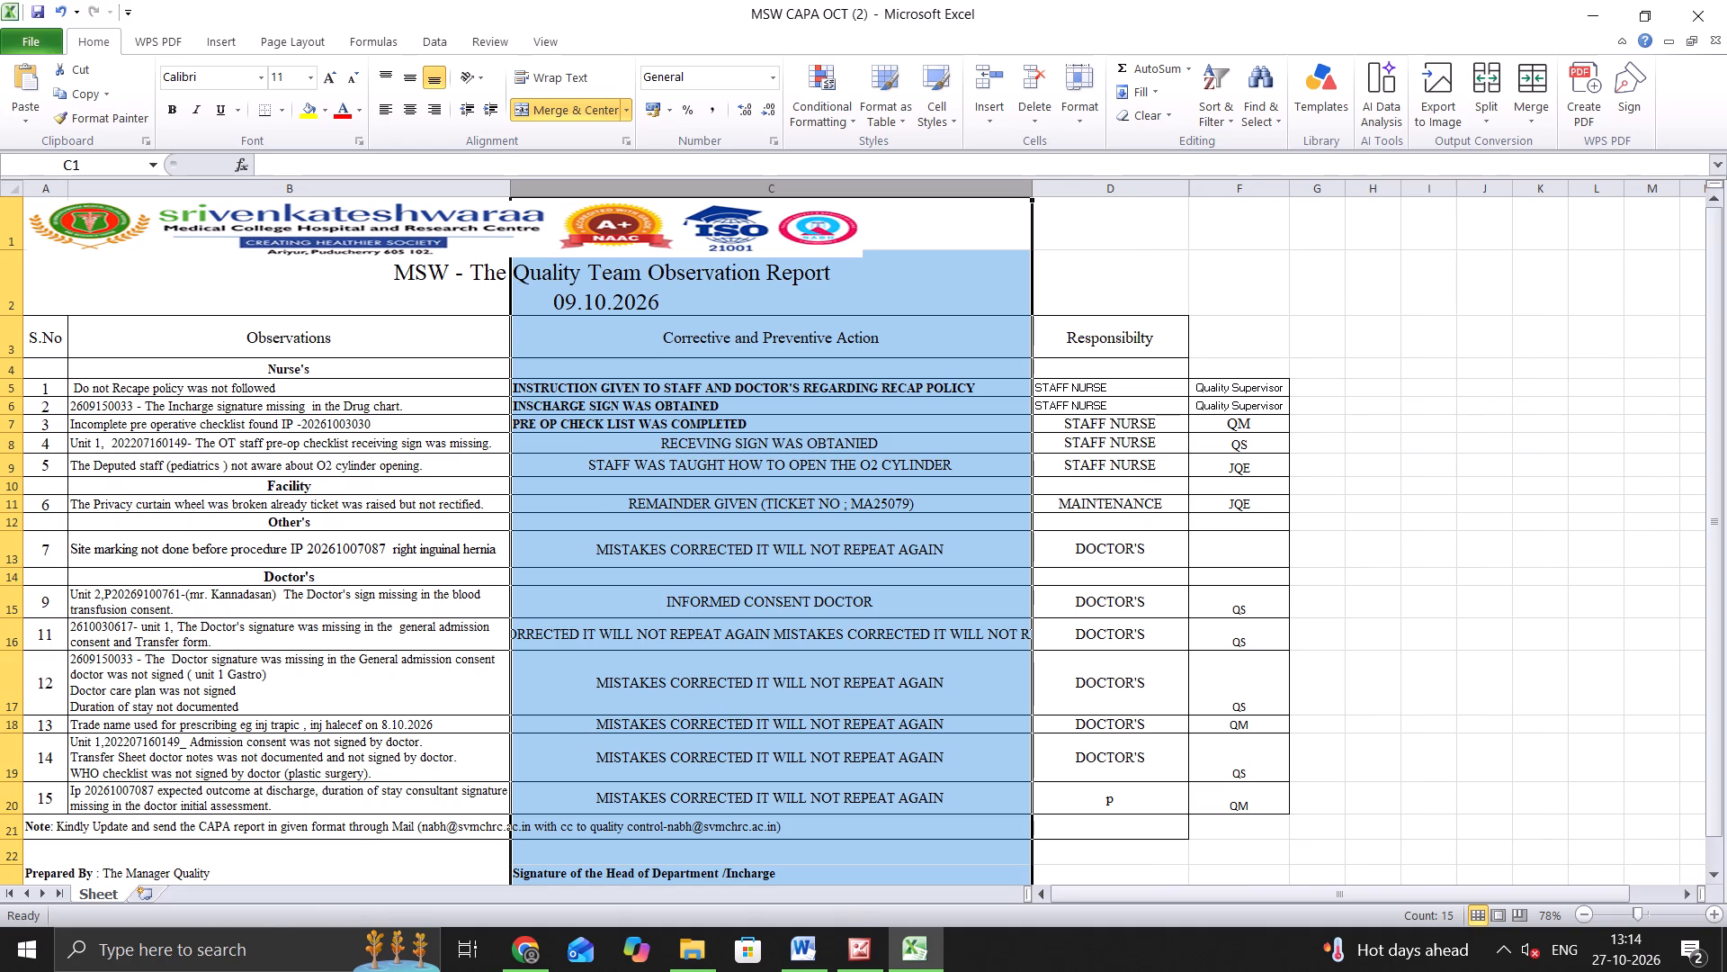
left_click_drag(1032, 189, 1066, 189)
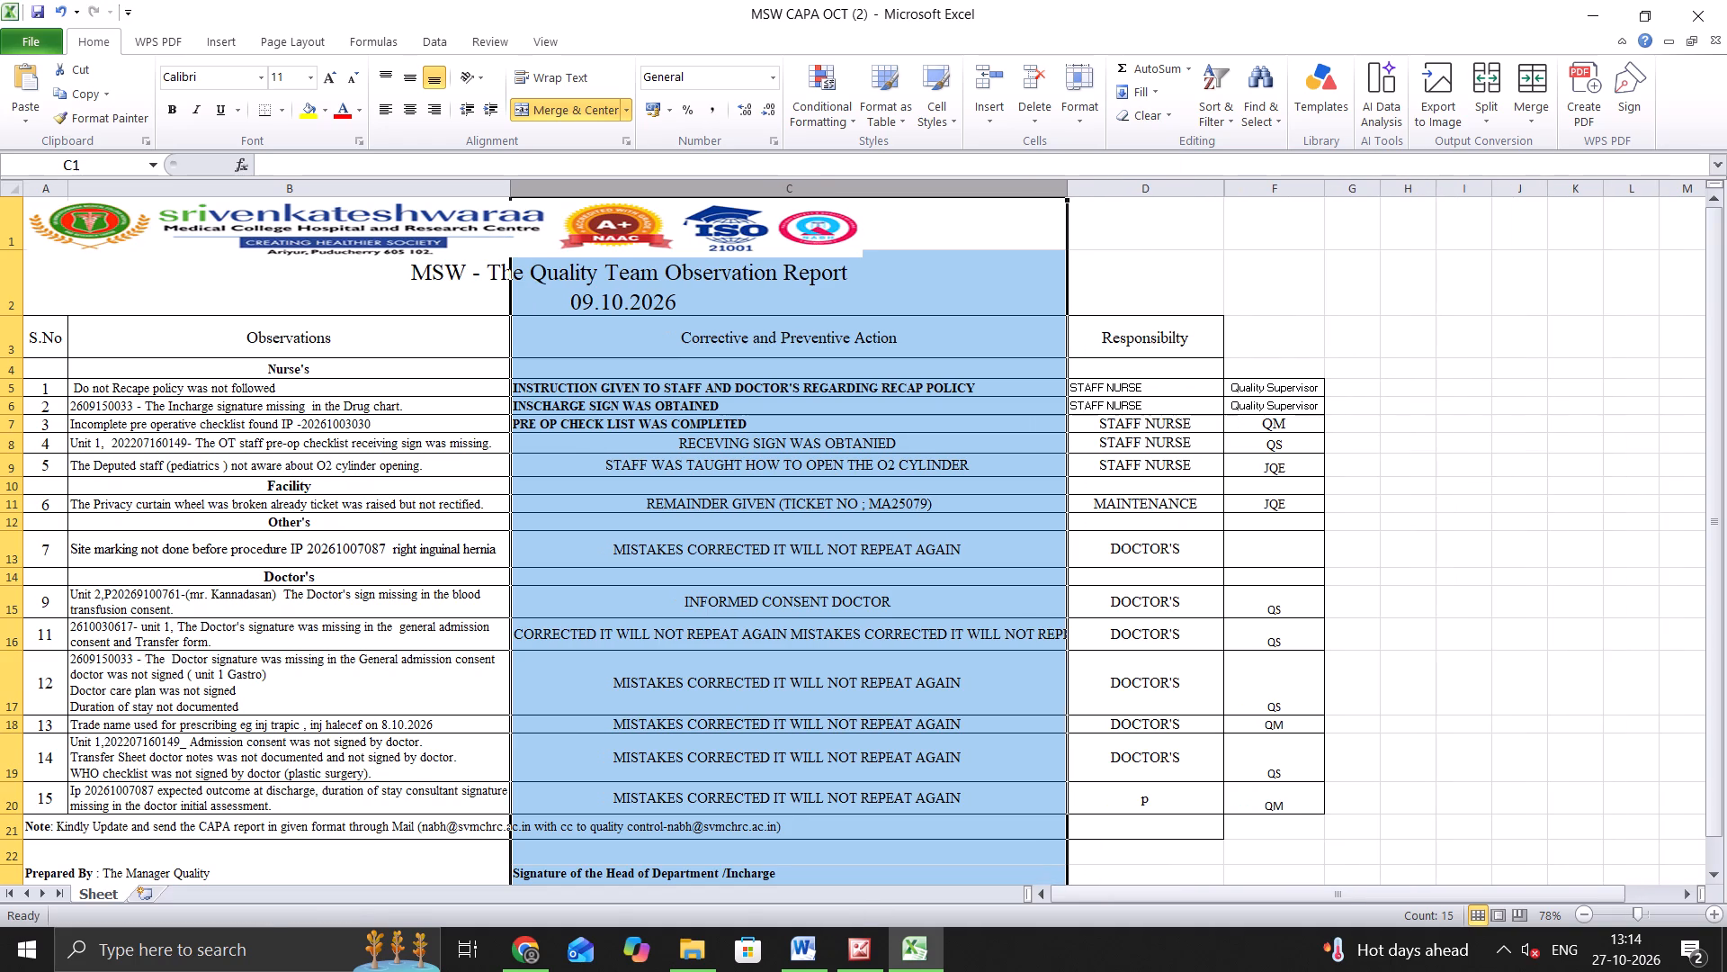
left_click_drag(1064, 187, 1093, 190)
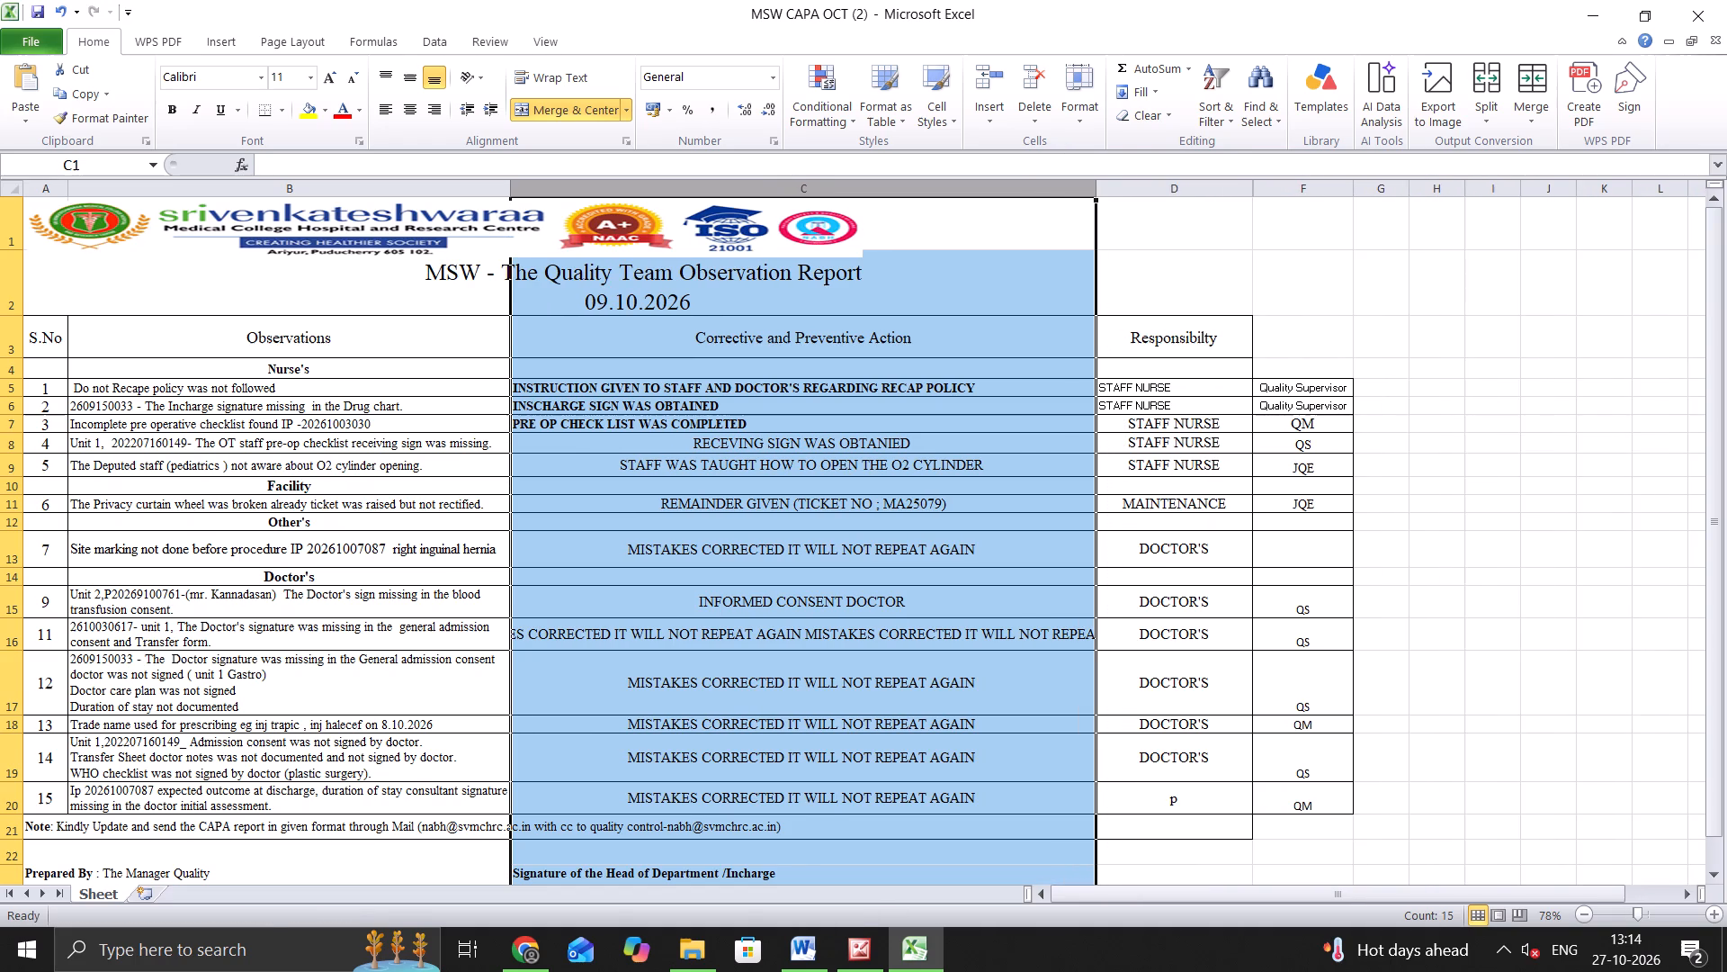
left_click_drag(1093, 190, 1162, 206)
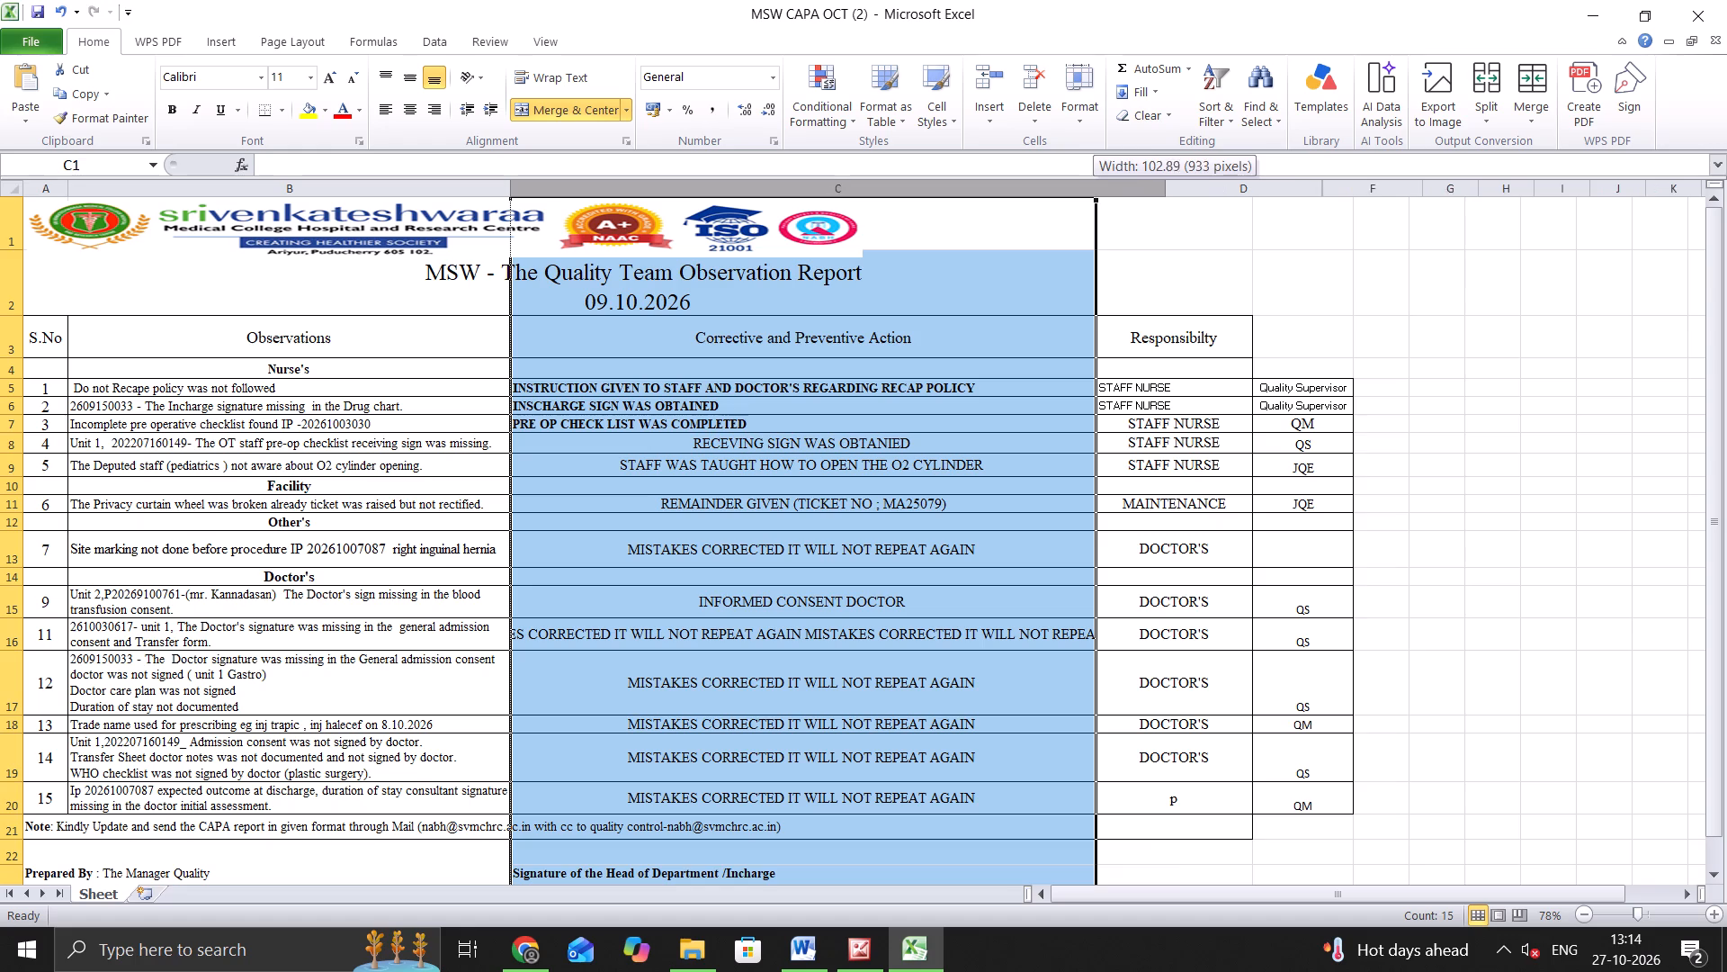
left_click_drag(1162, 206, 1182, 204)
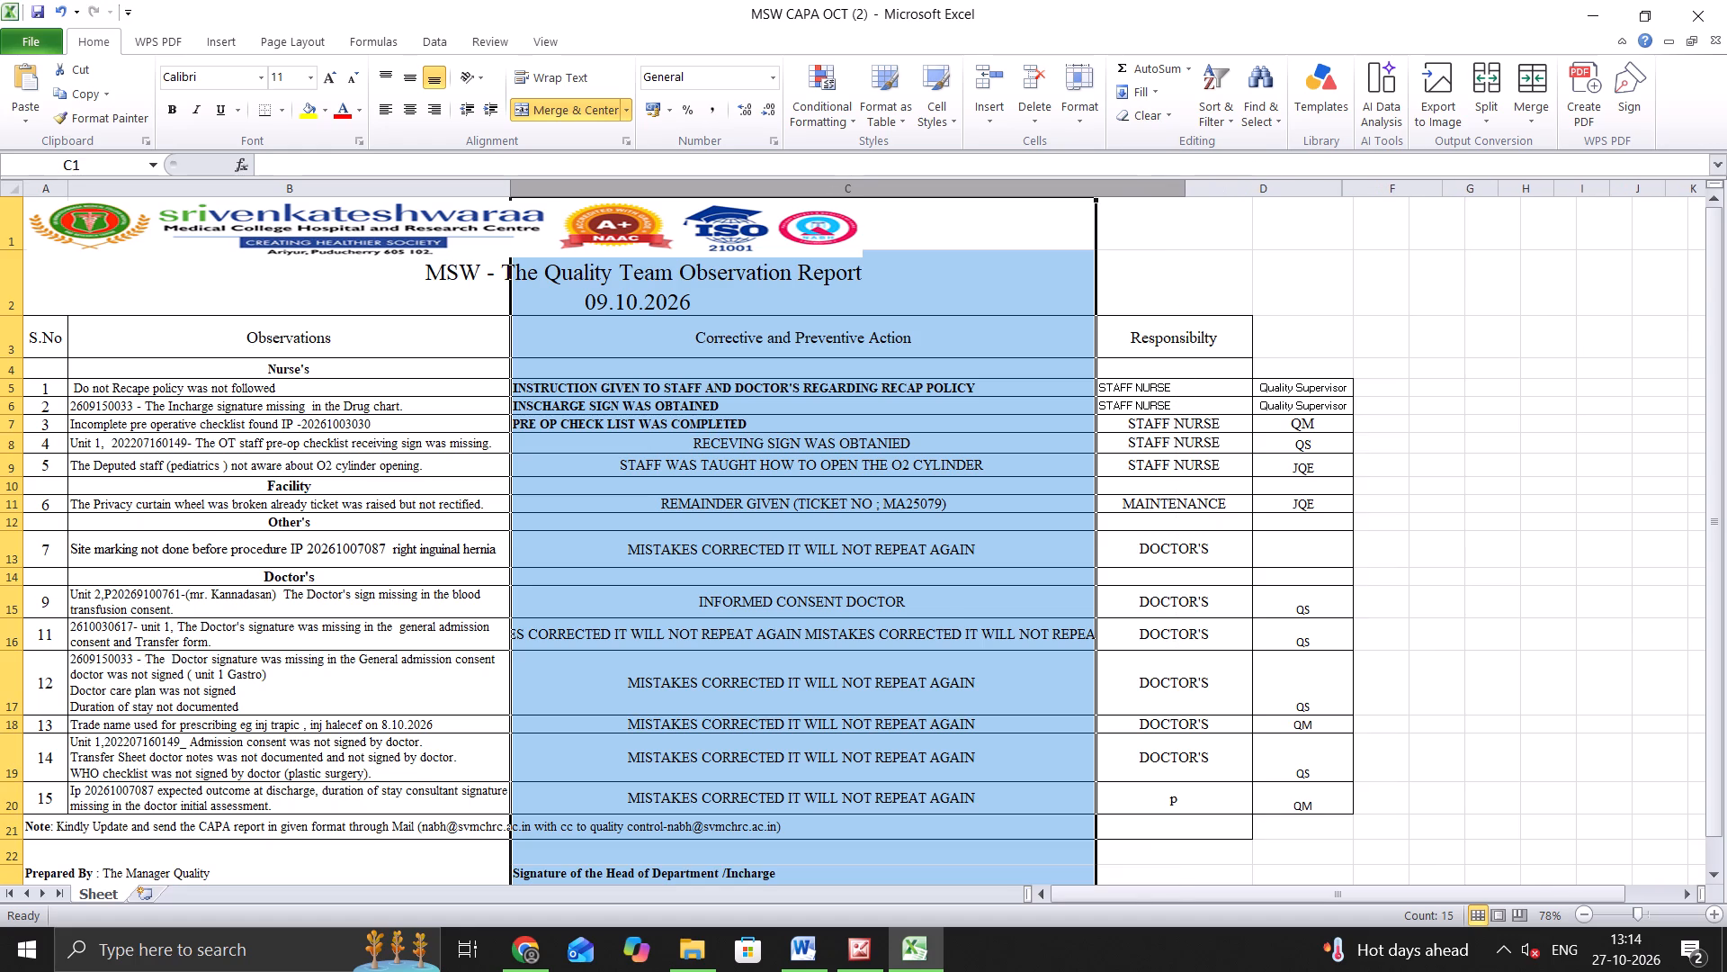
left_click_drag(1182, 193, 1229, 193)
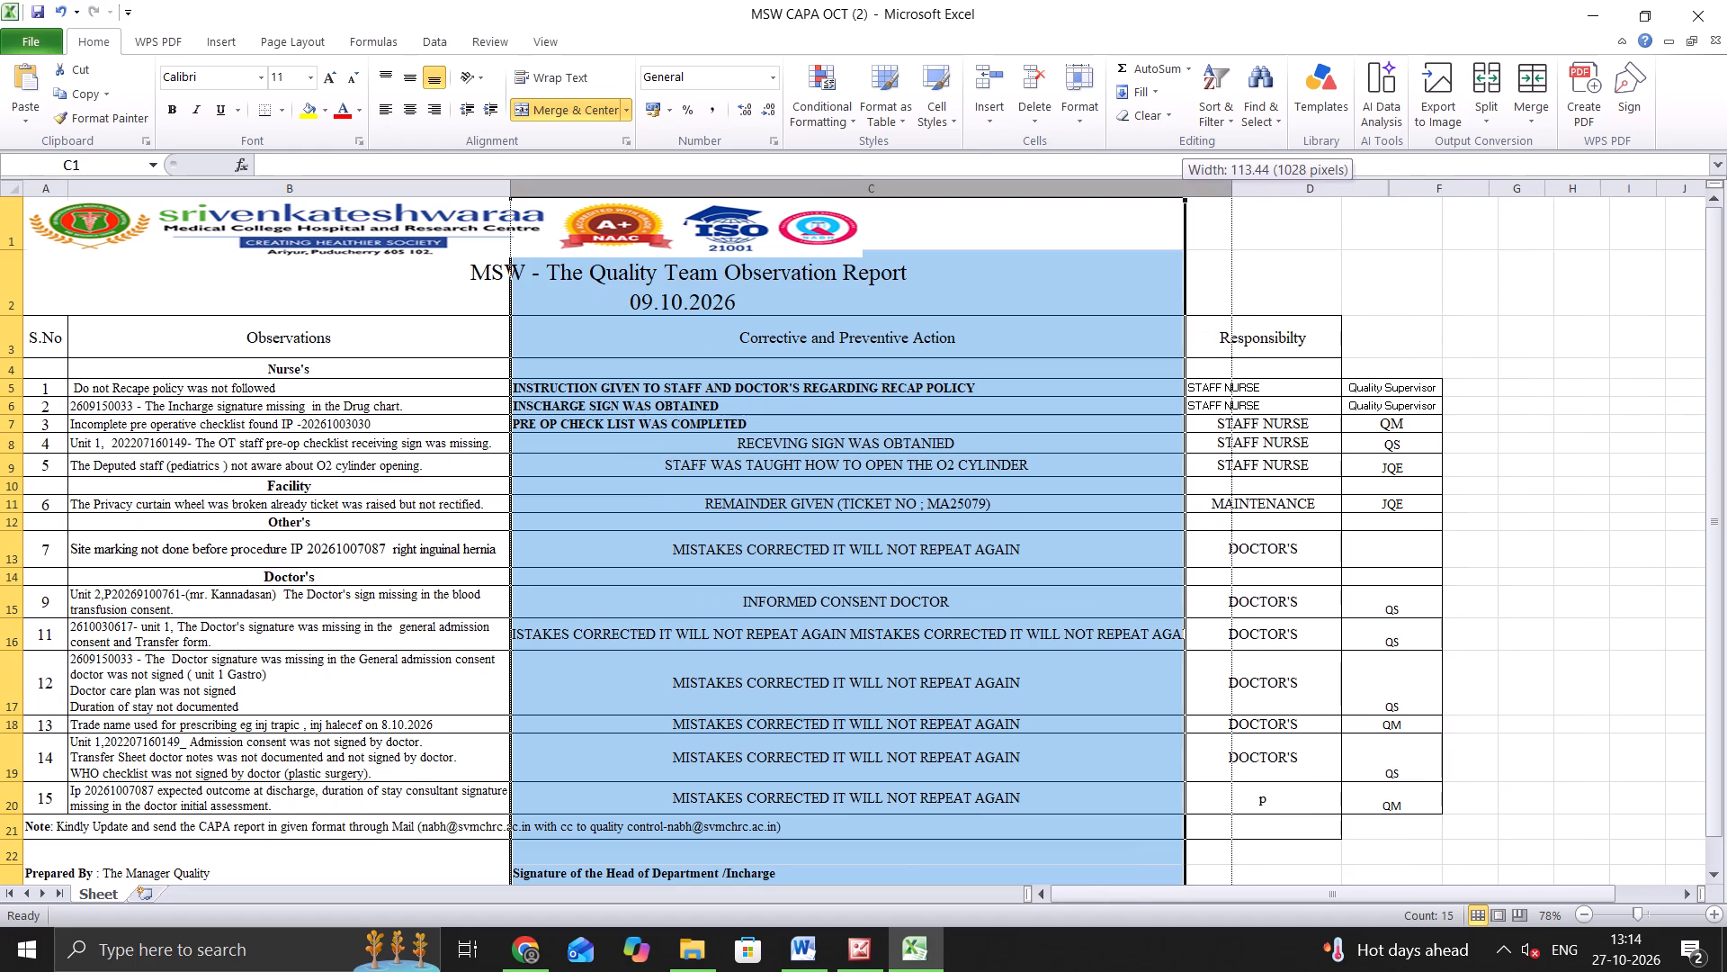
left_click_drag(1229, 193, 1260, 202)
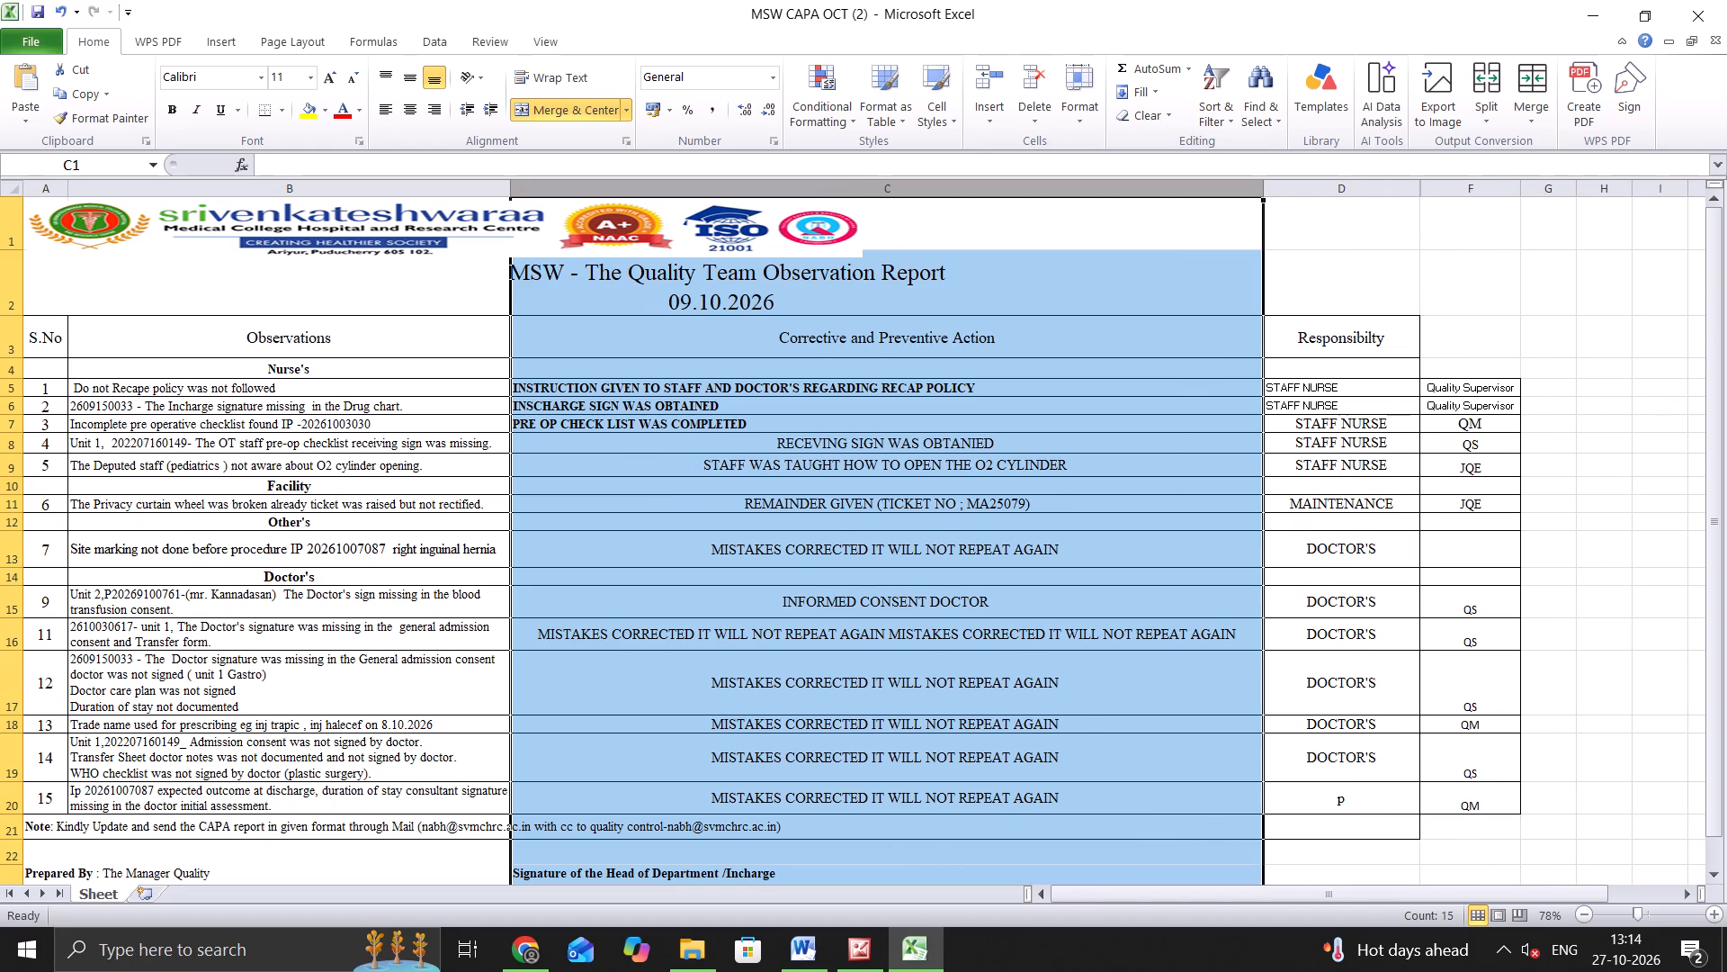
left_click_drag(1266, 191, 1320, 191)
left_click(1258, 251)
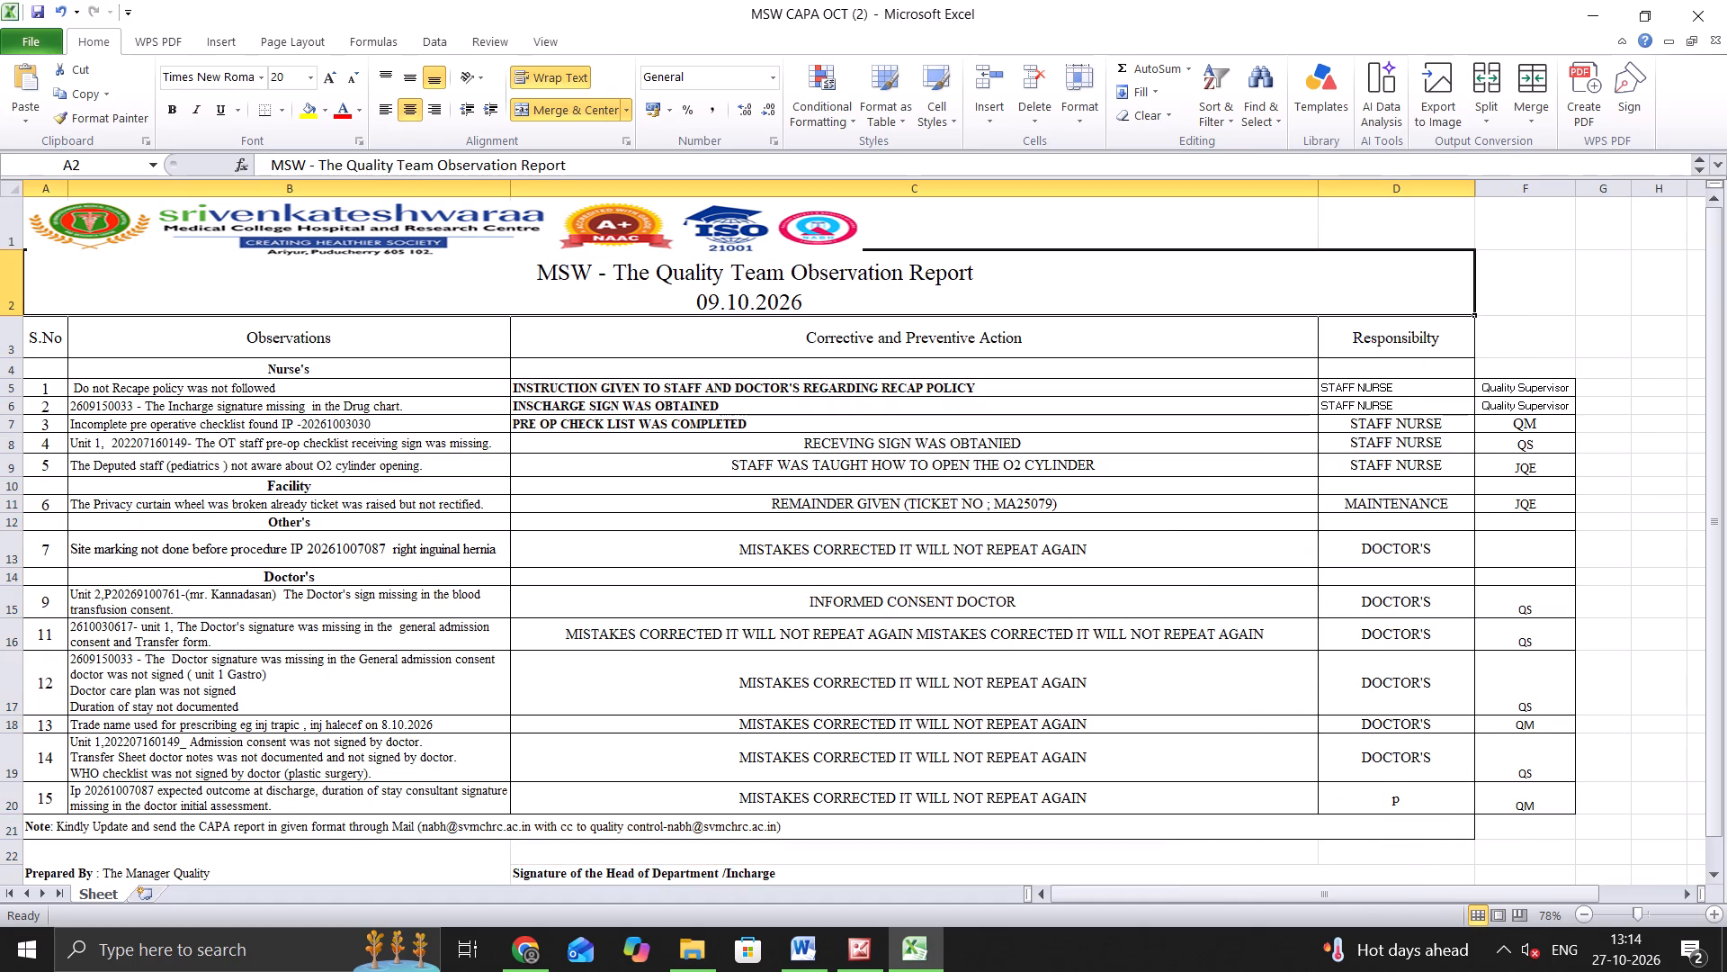
Narrow the Corrective and Preventive Action column so it fits closely around the observation 11 text.
left_click(1315, 176)
left_click_drag(1320, 186, 1276, 187)
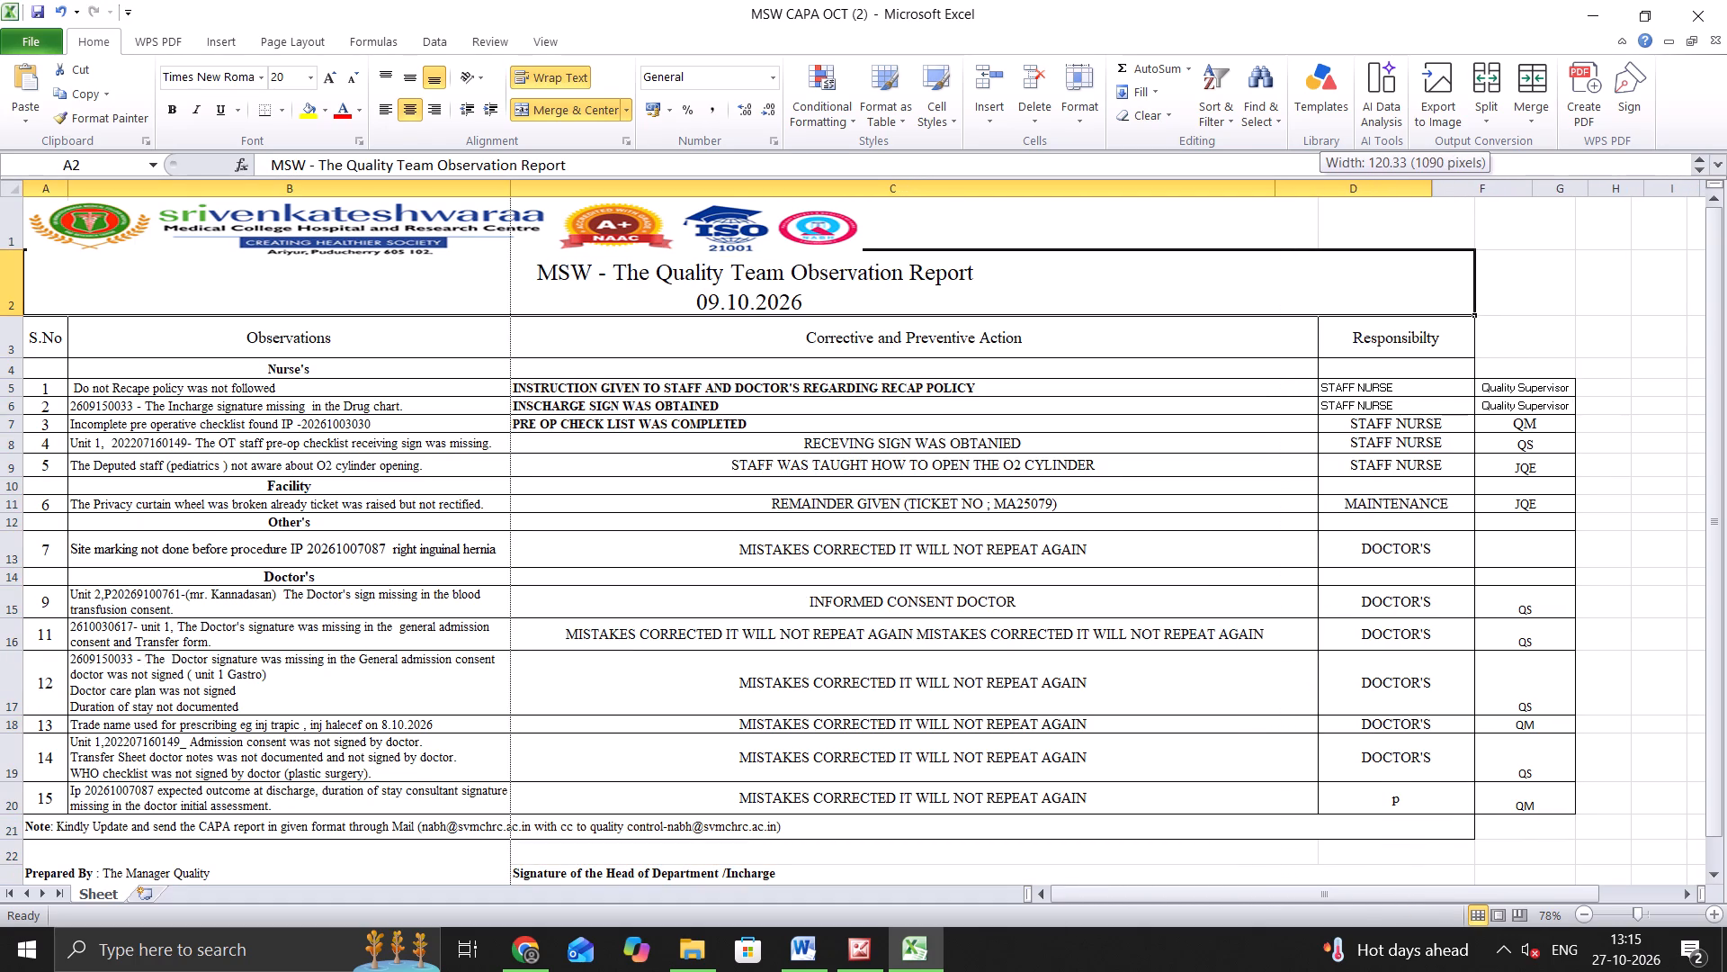
left_click_drag(1276, 187, 1271, 187)
left_click(1276, 201)
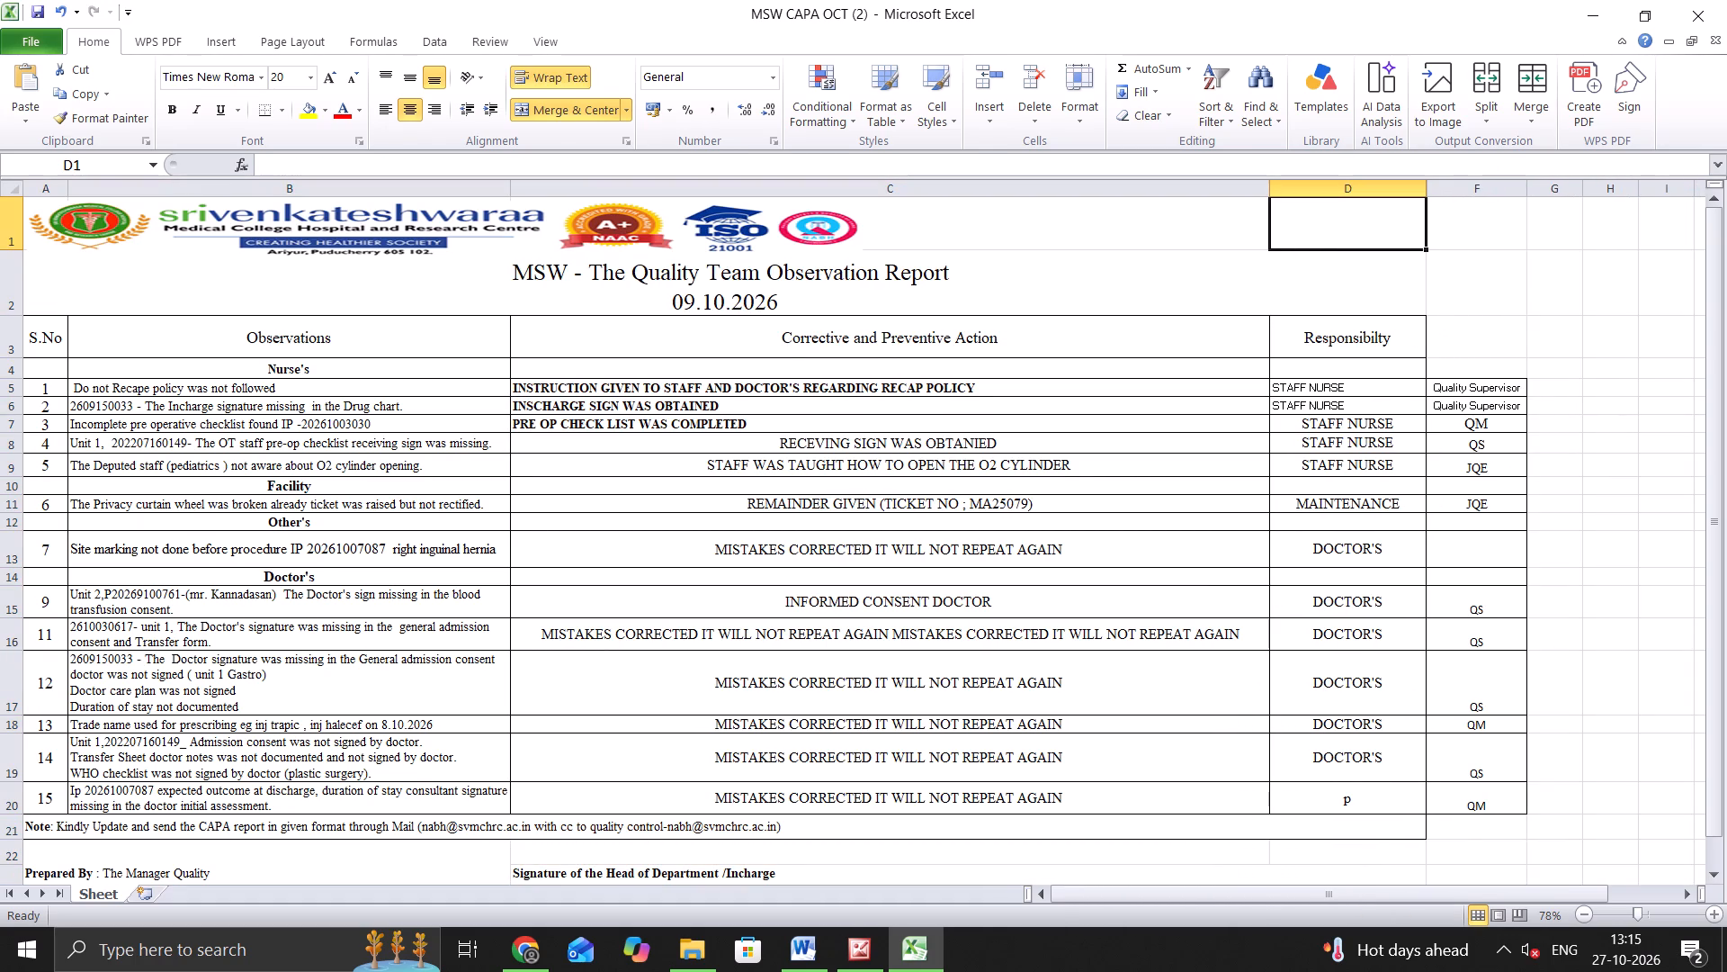
left_click(1267, 201)
left_click_drag(1271, 190, 1243, 189)
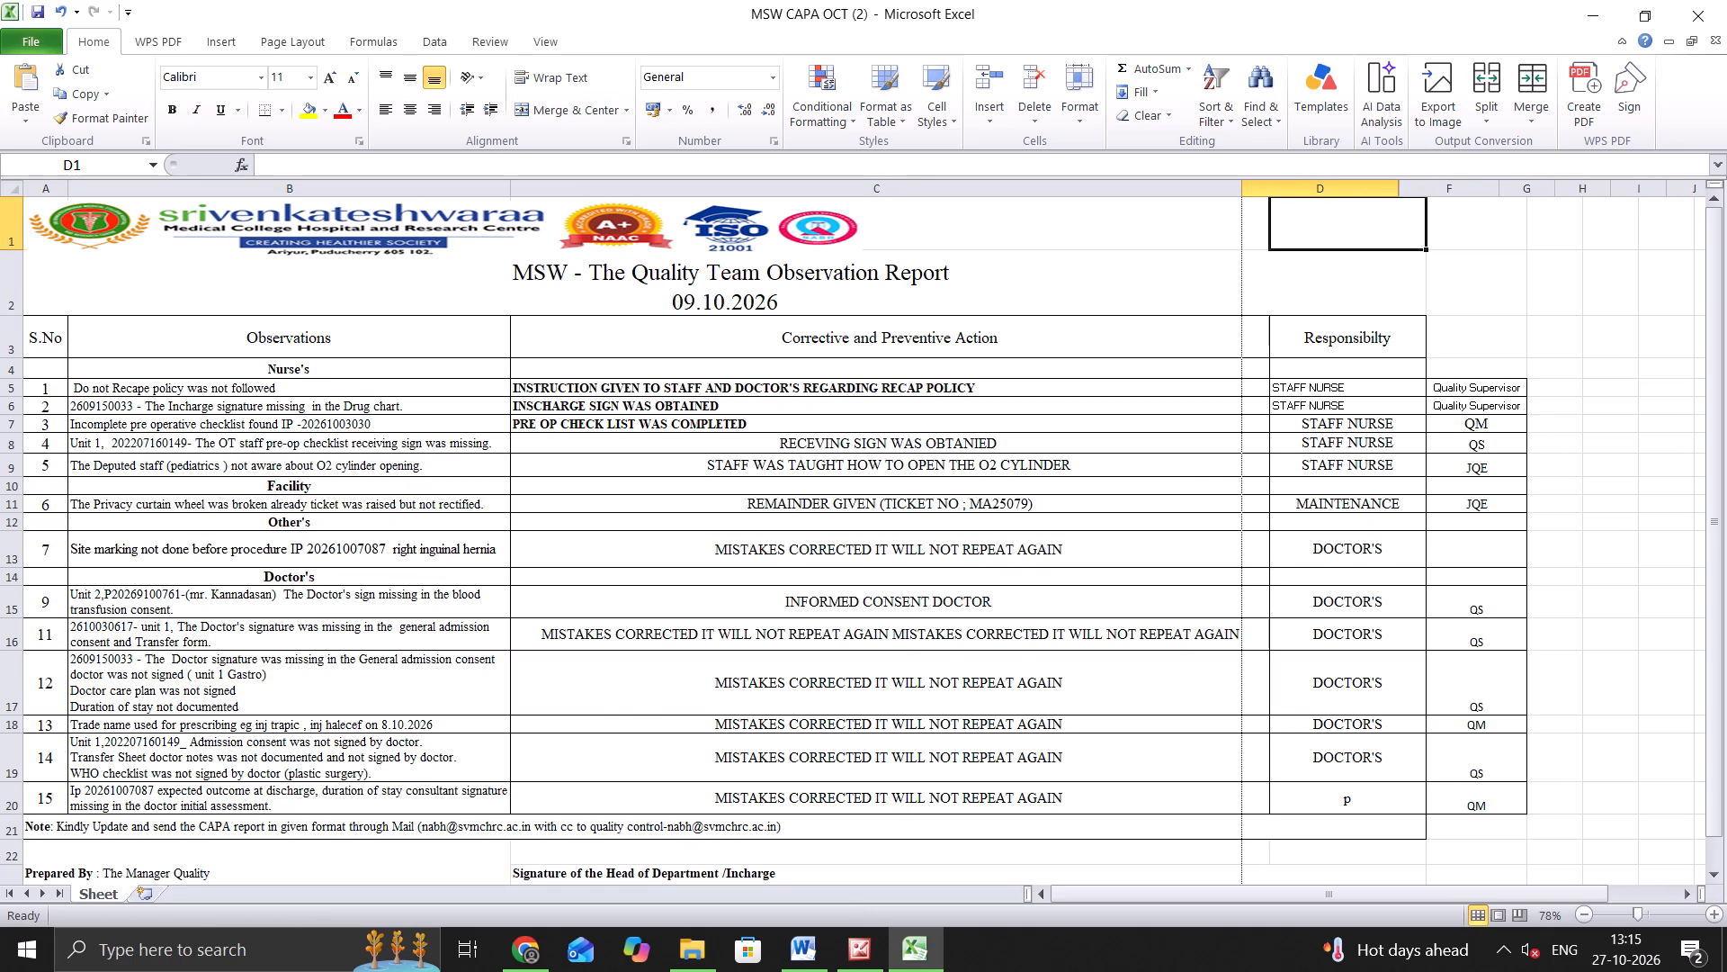
scroll(1317, 437, "down", 1)
scroll(1311, 447, "up", 1)
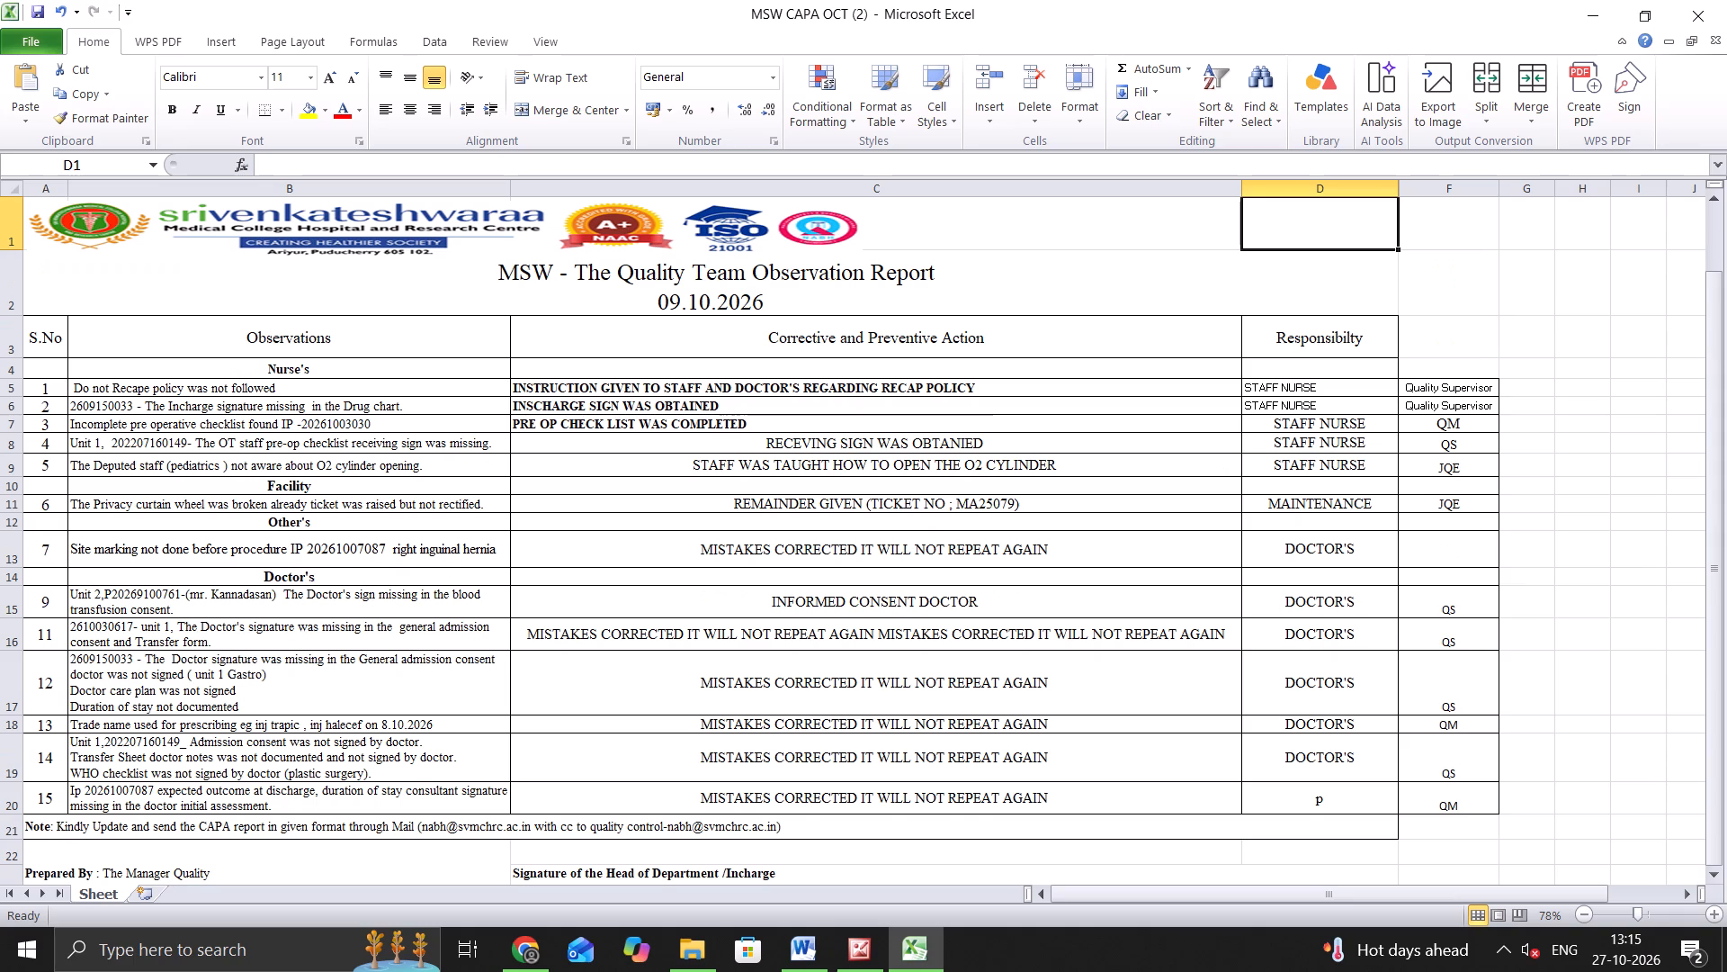
Append MISTAKE CORRECTED IT WILL NOT REPEAT AGAIN to the corrective action text for observation 9.
left_click(790, 605)
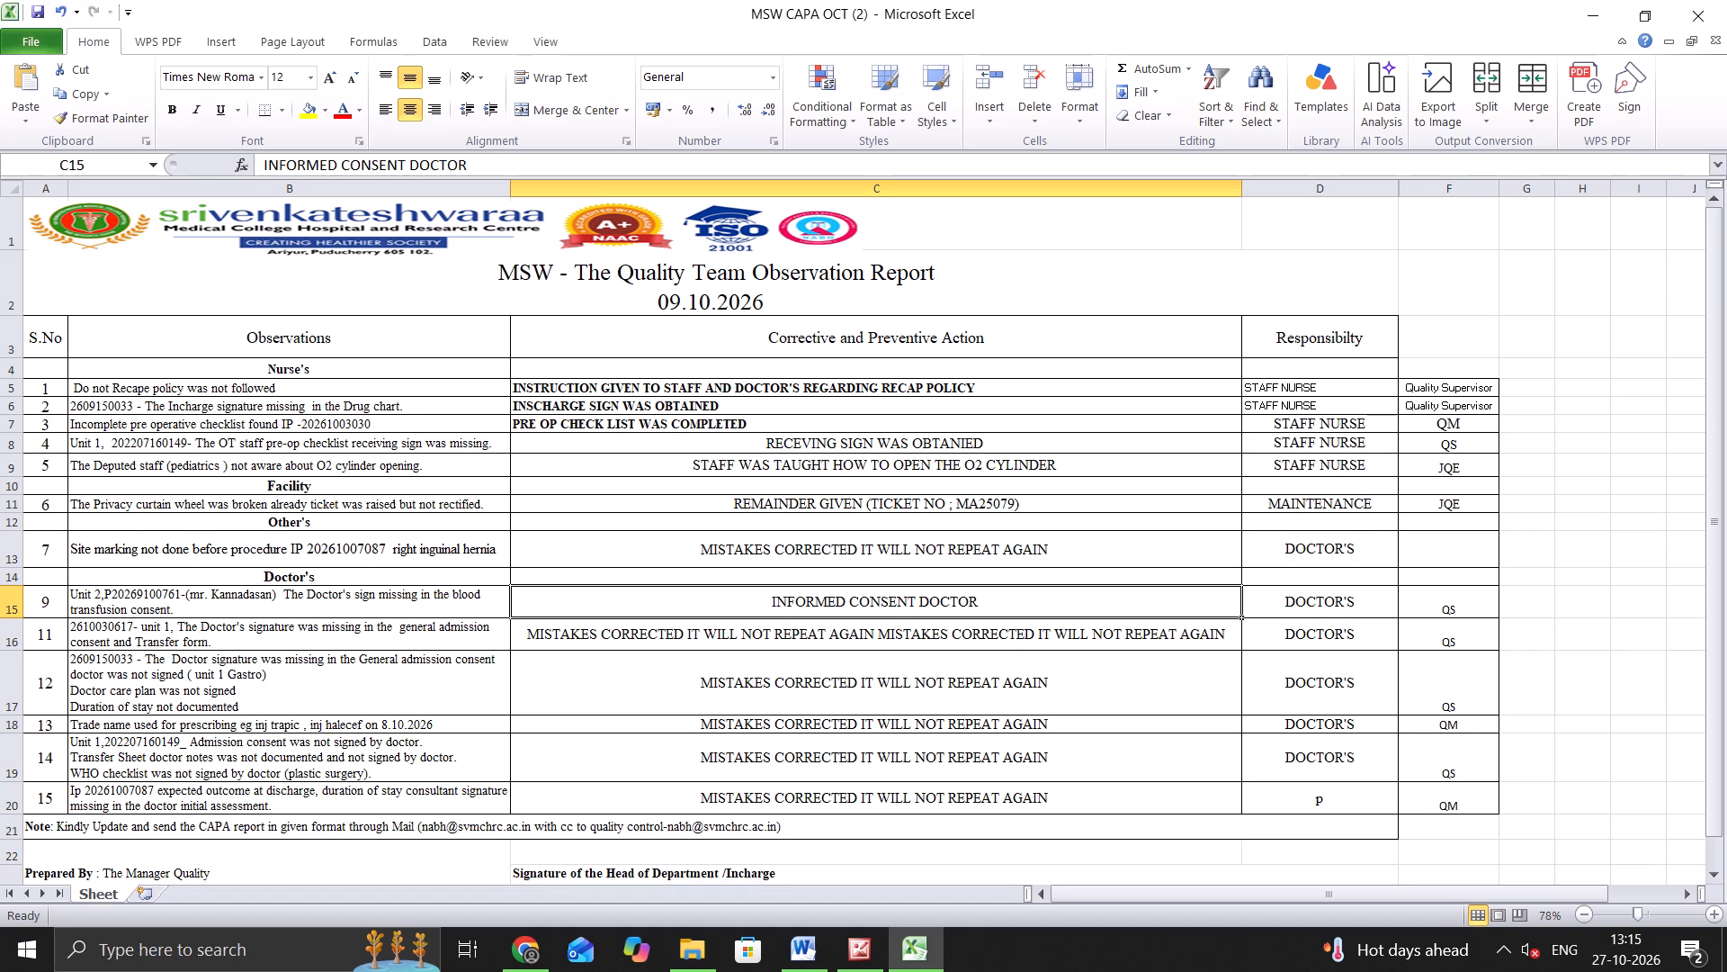
left_click(991, 588)
left_click(1007, 599)
double_click(977, 613)
key("space")
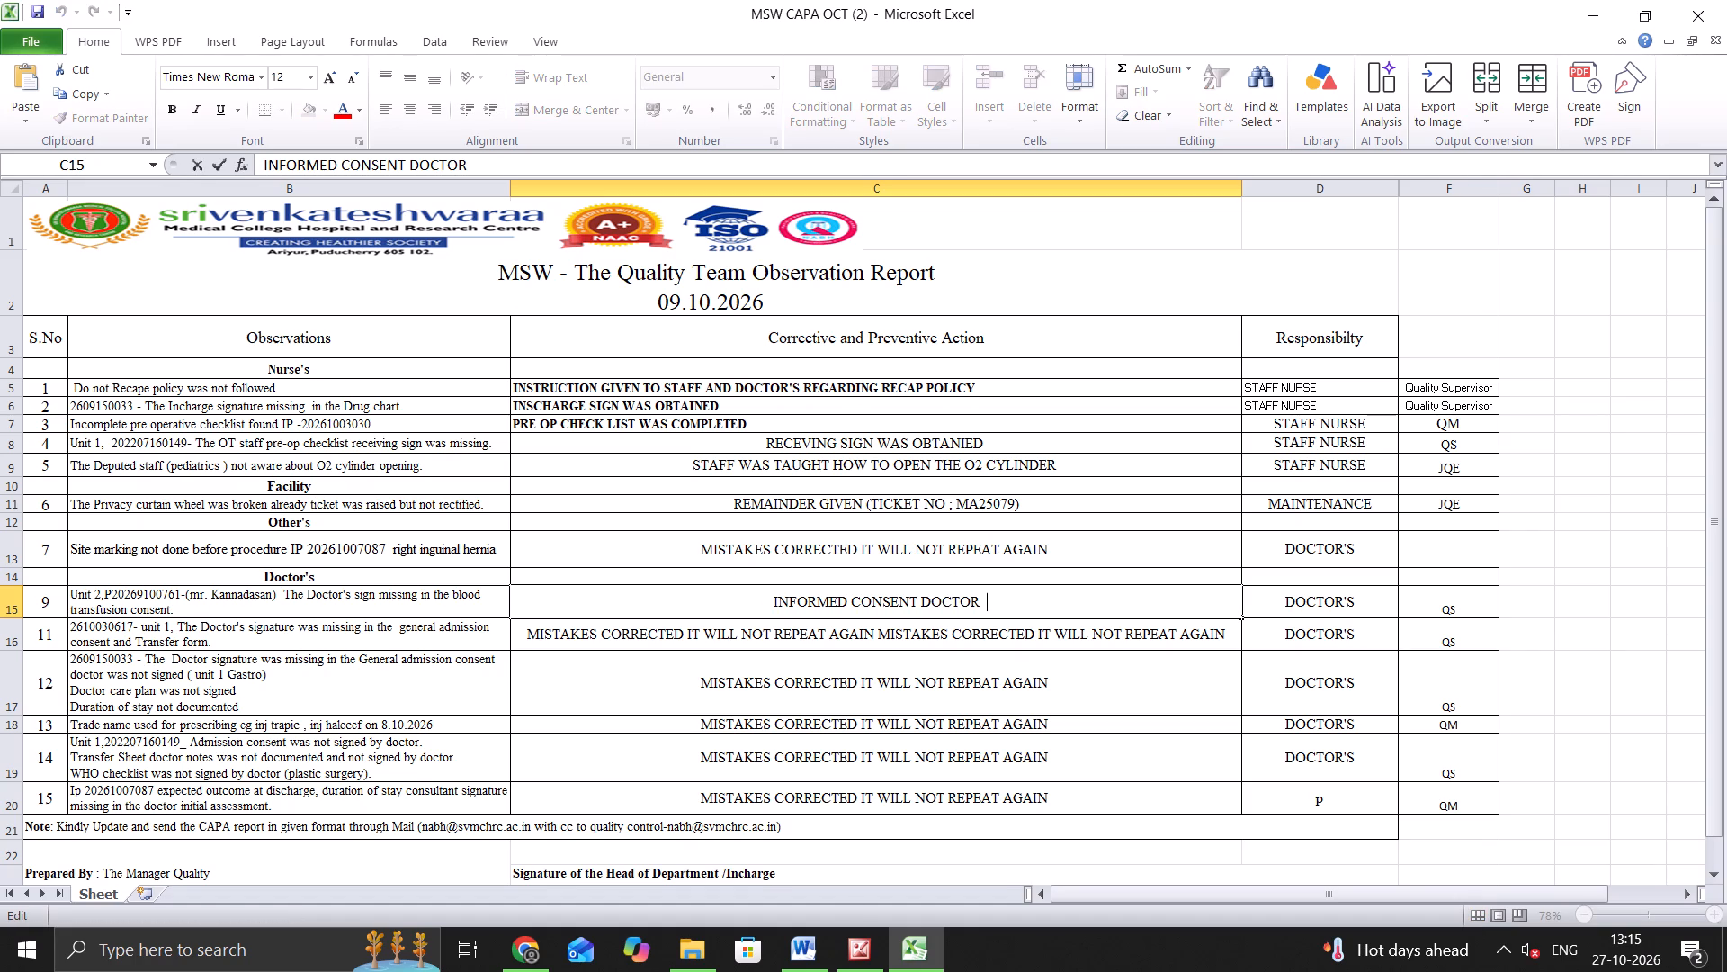
key("comma")
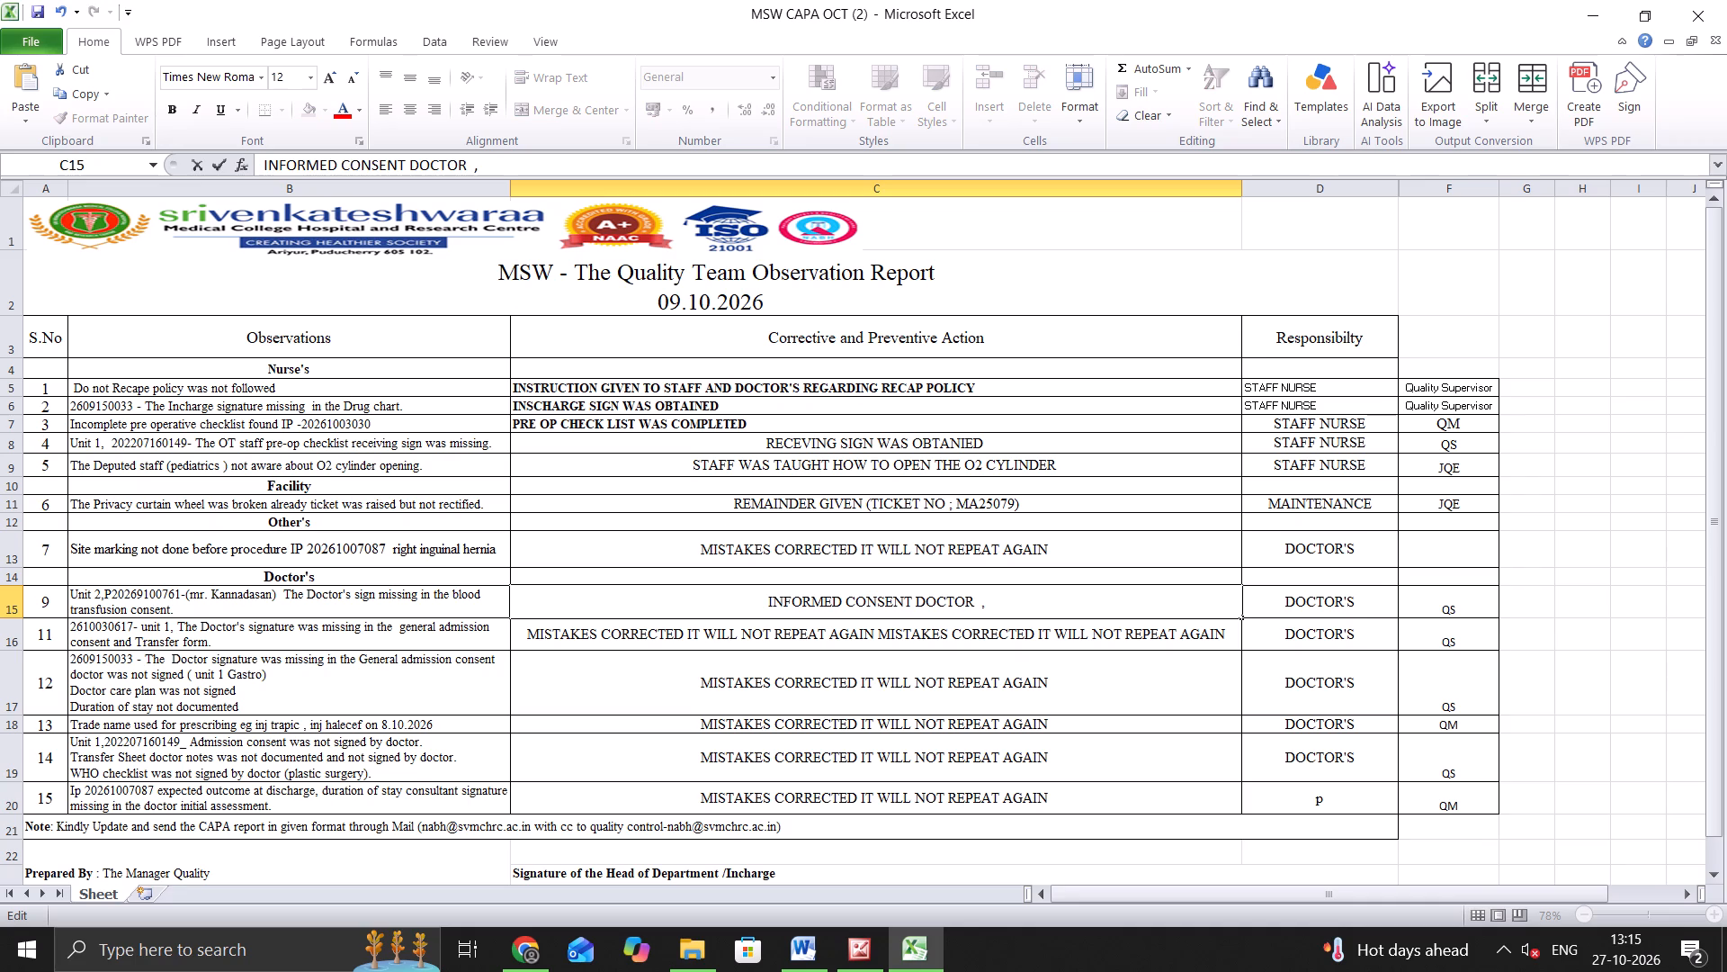
key("BackSpace")
key("BackSpace")
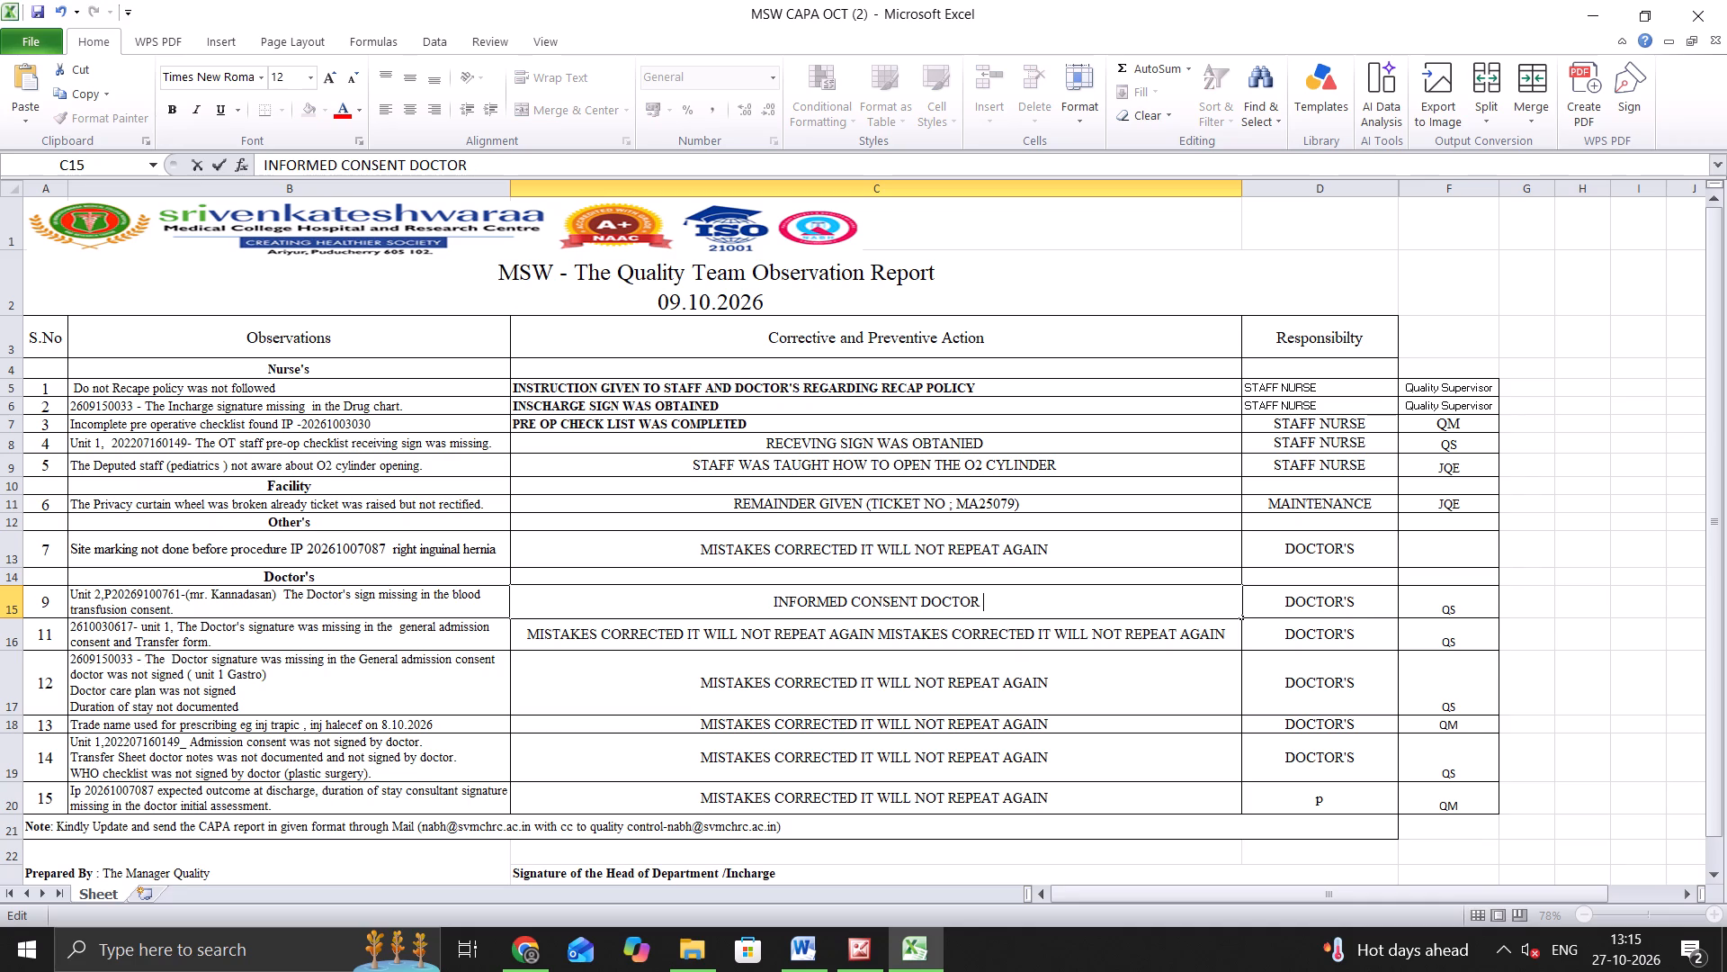
key("space")
type("MISTA")
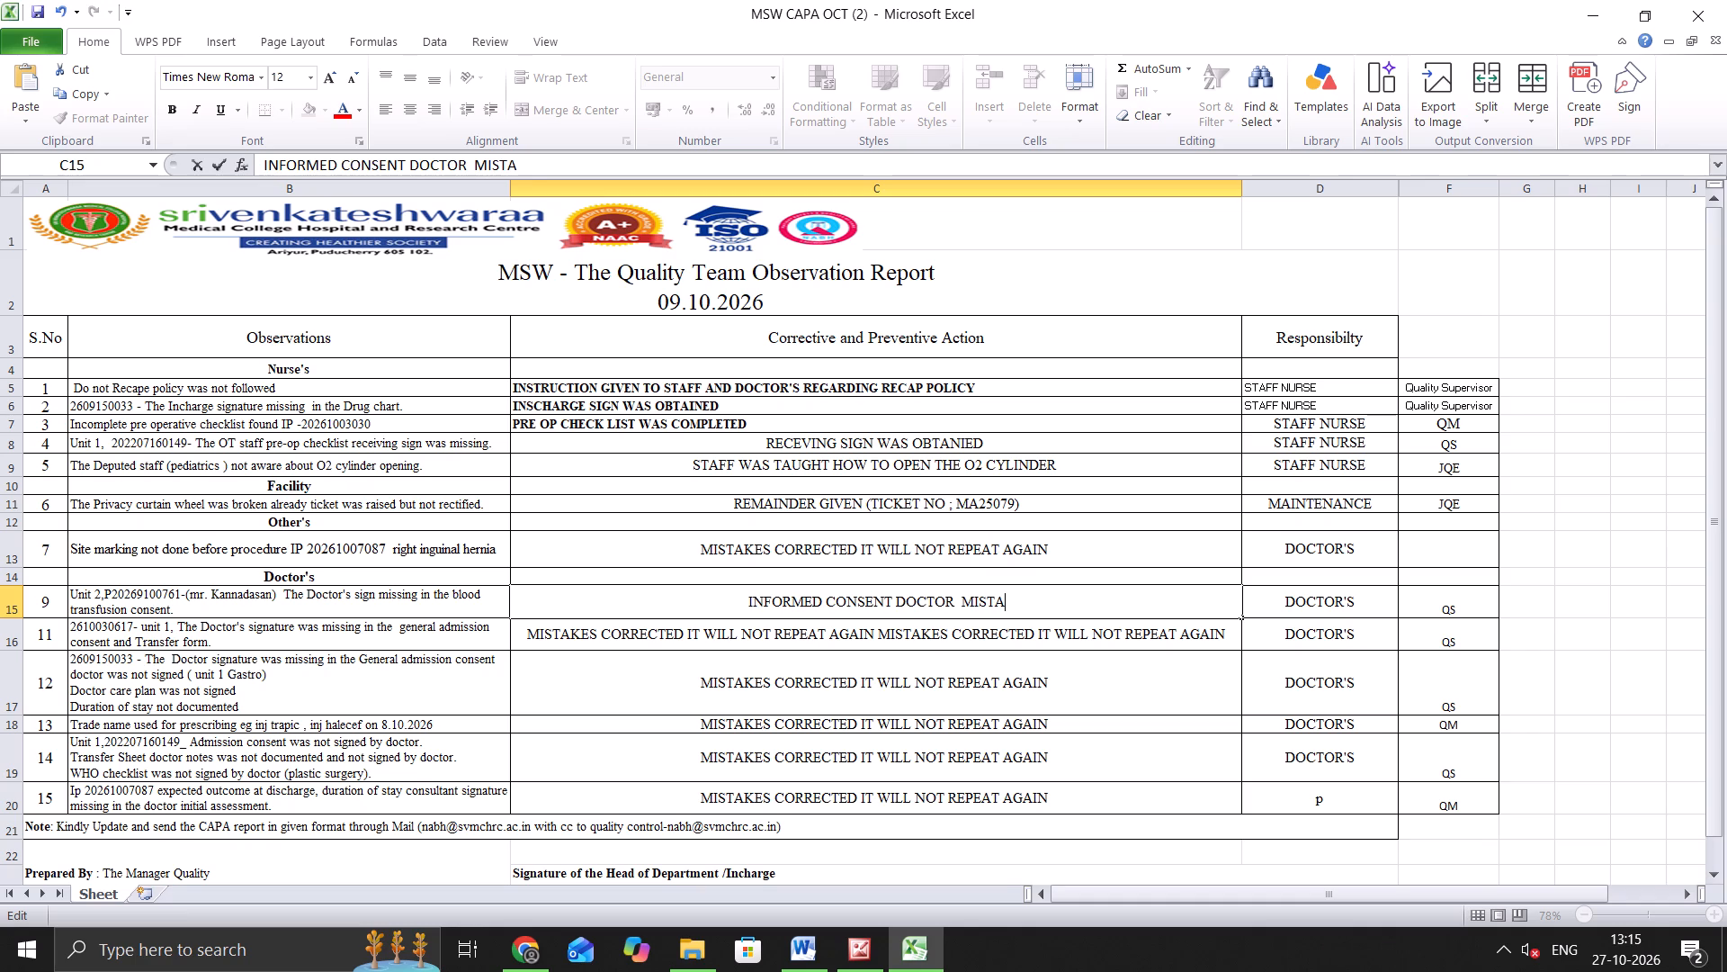
type("KE")
key("space")
type("CORRECTED")
key("space")
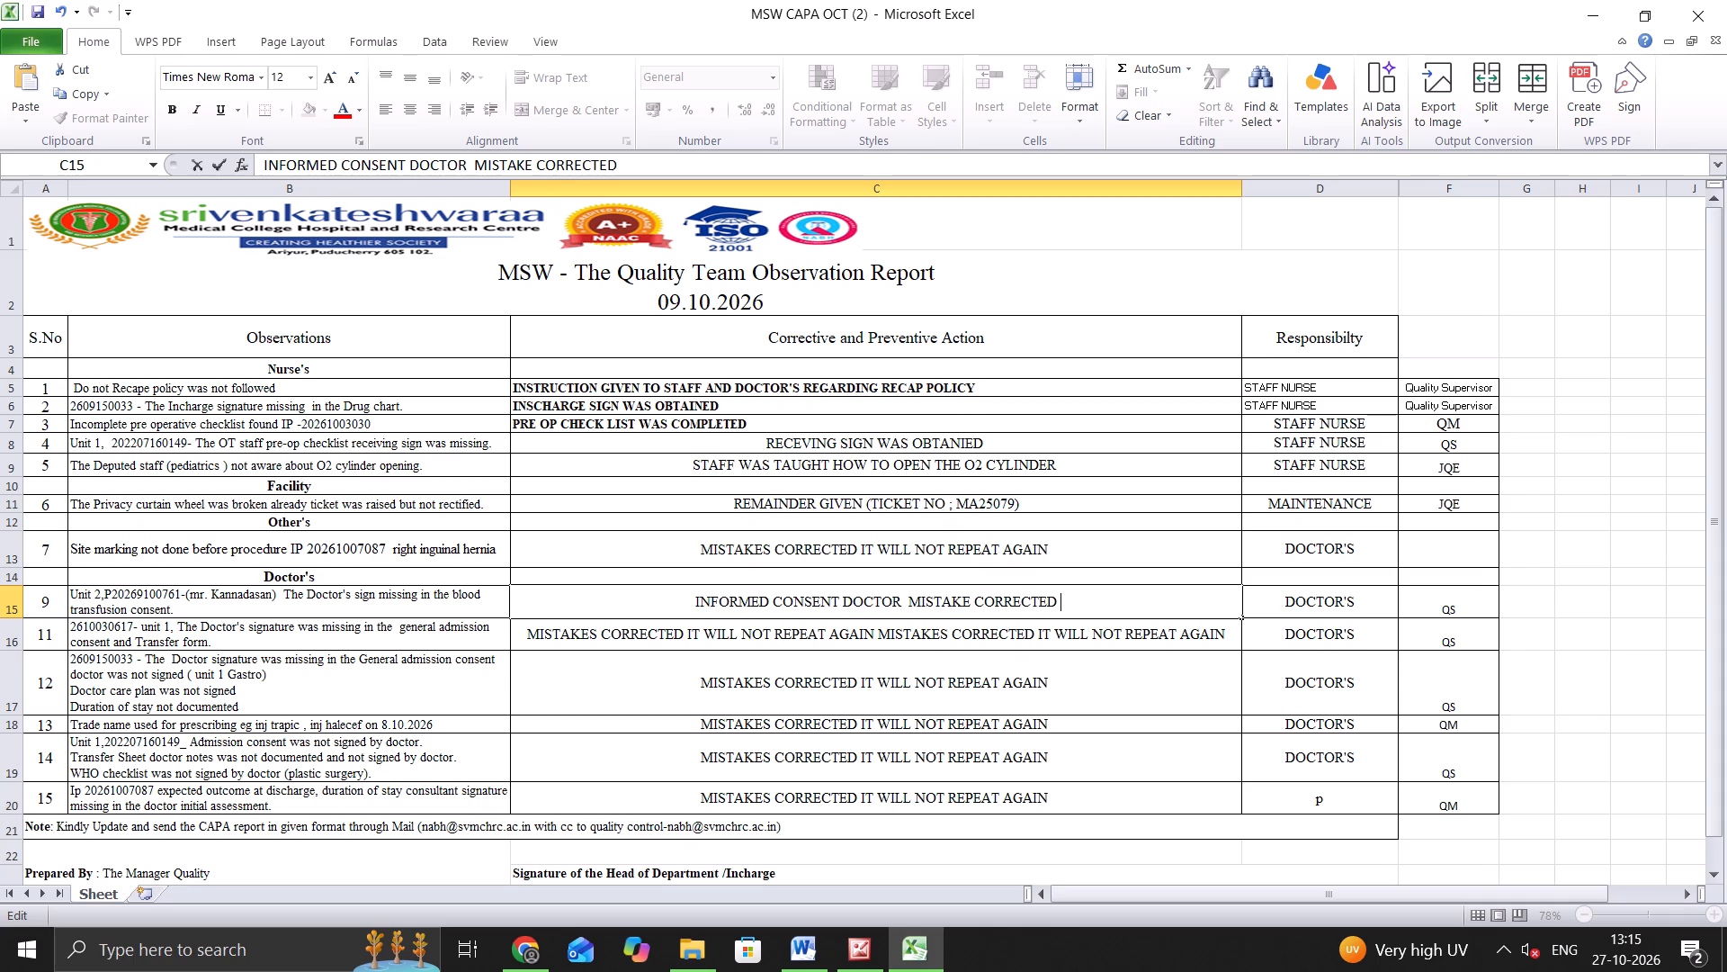
type("IT WILL")
key("space")
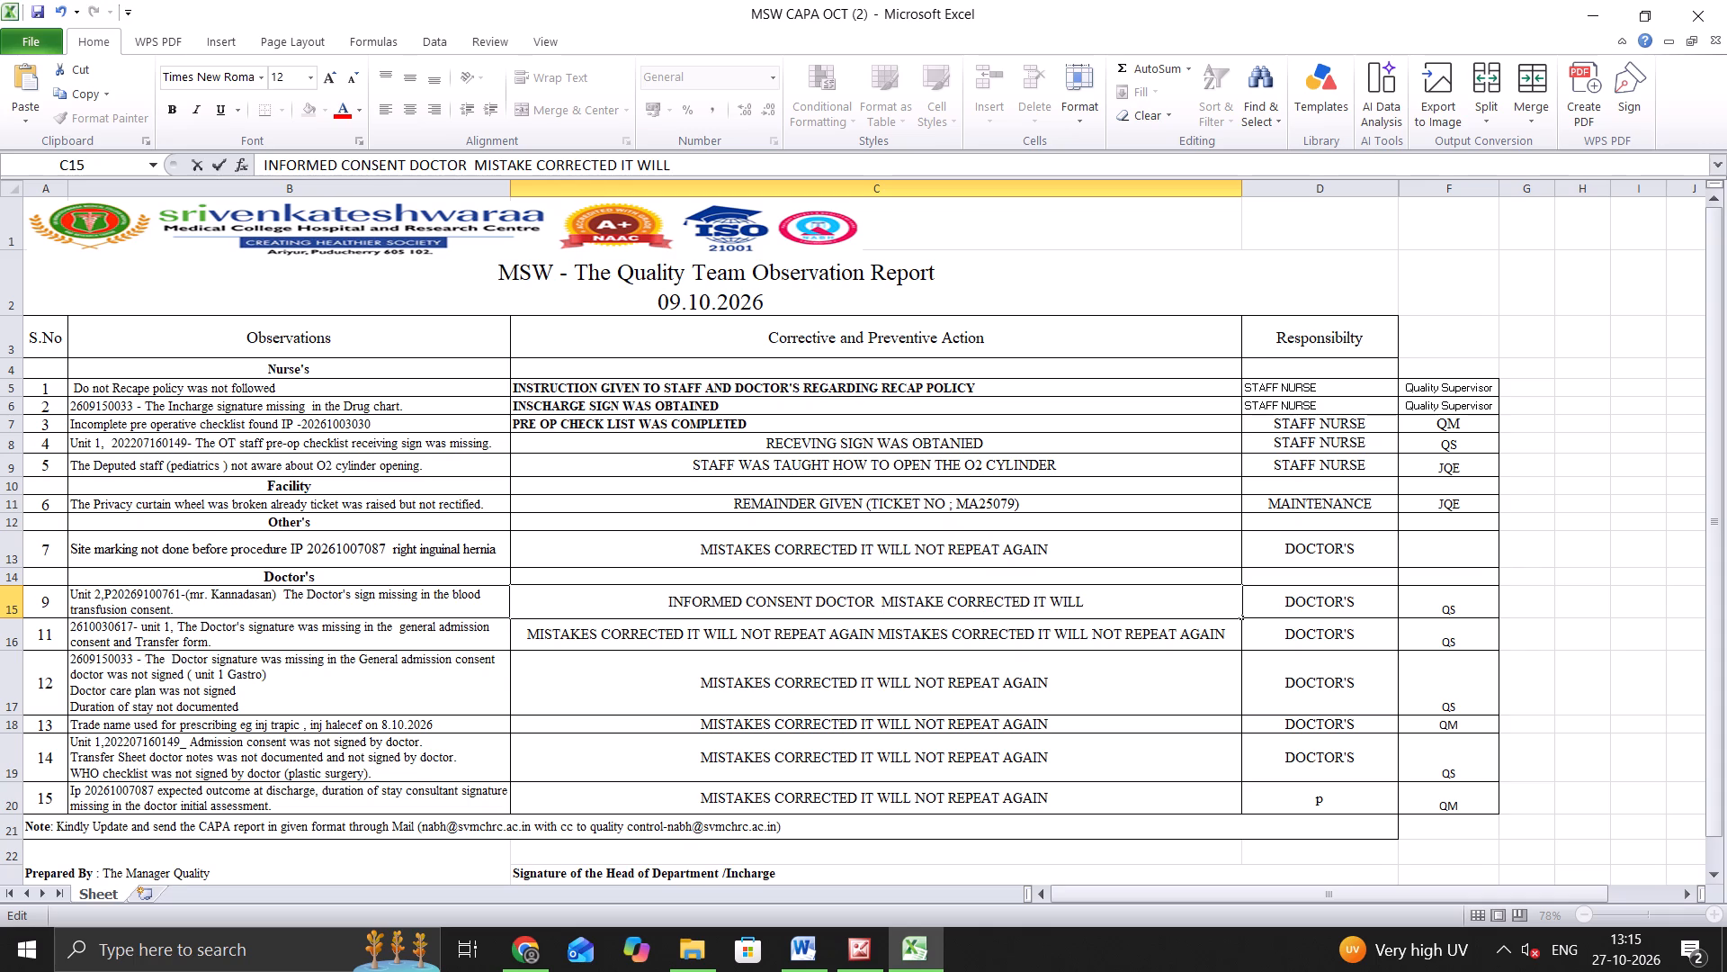
type("NOT REPEAT")
key("space")
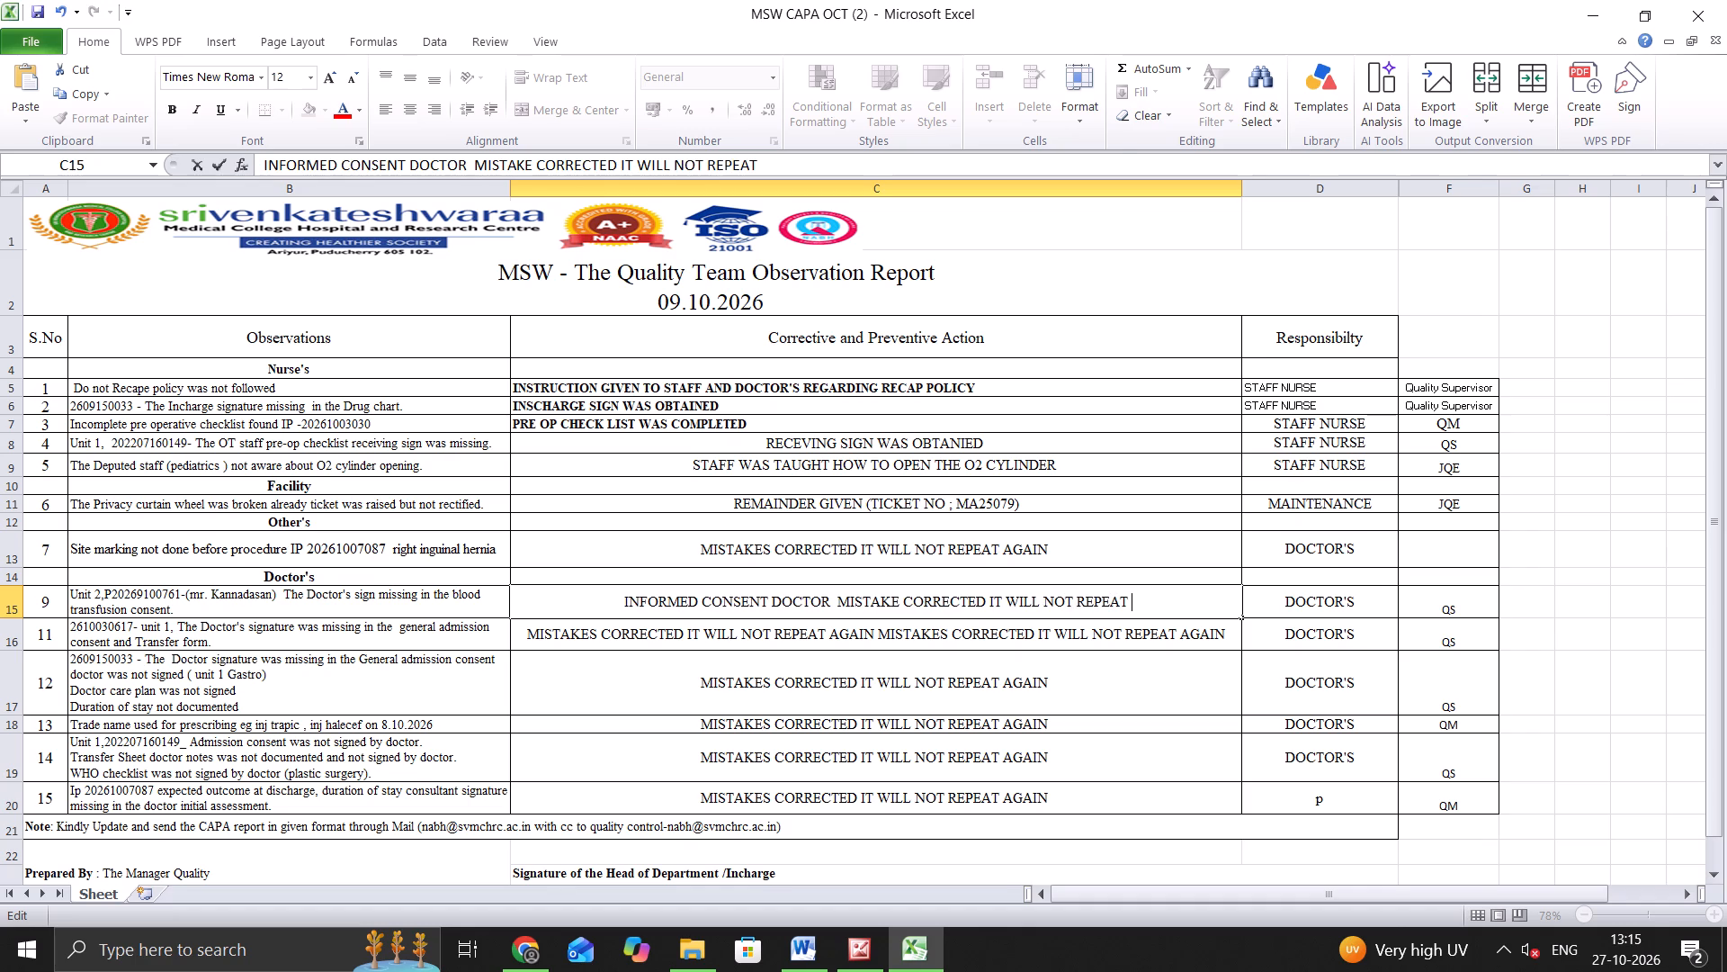
type("AGAIN")
key("space")
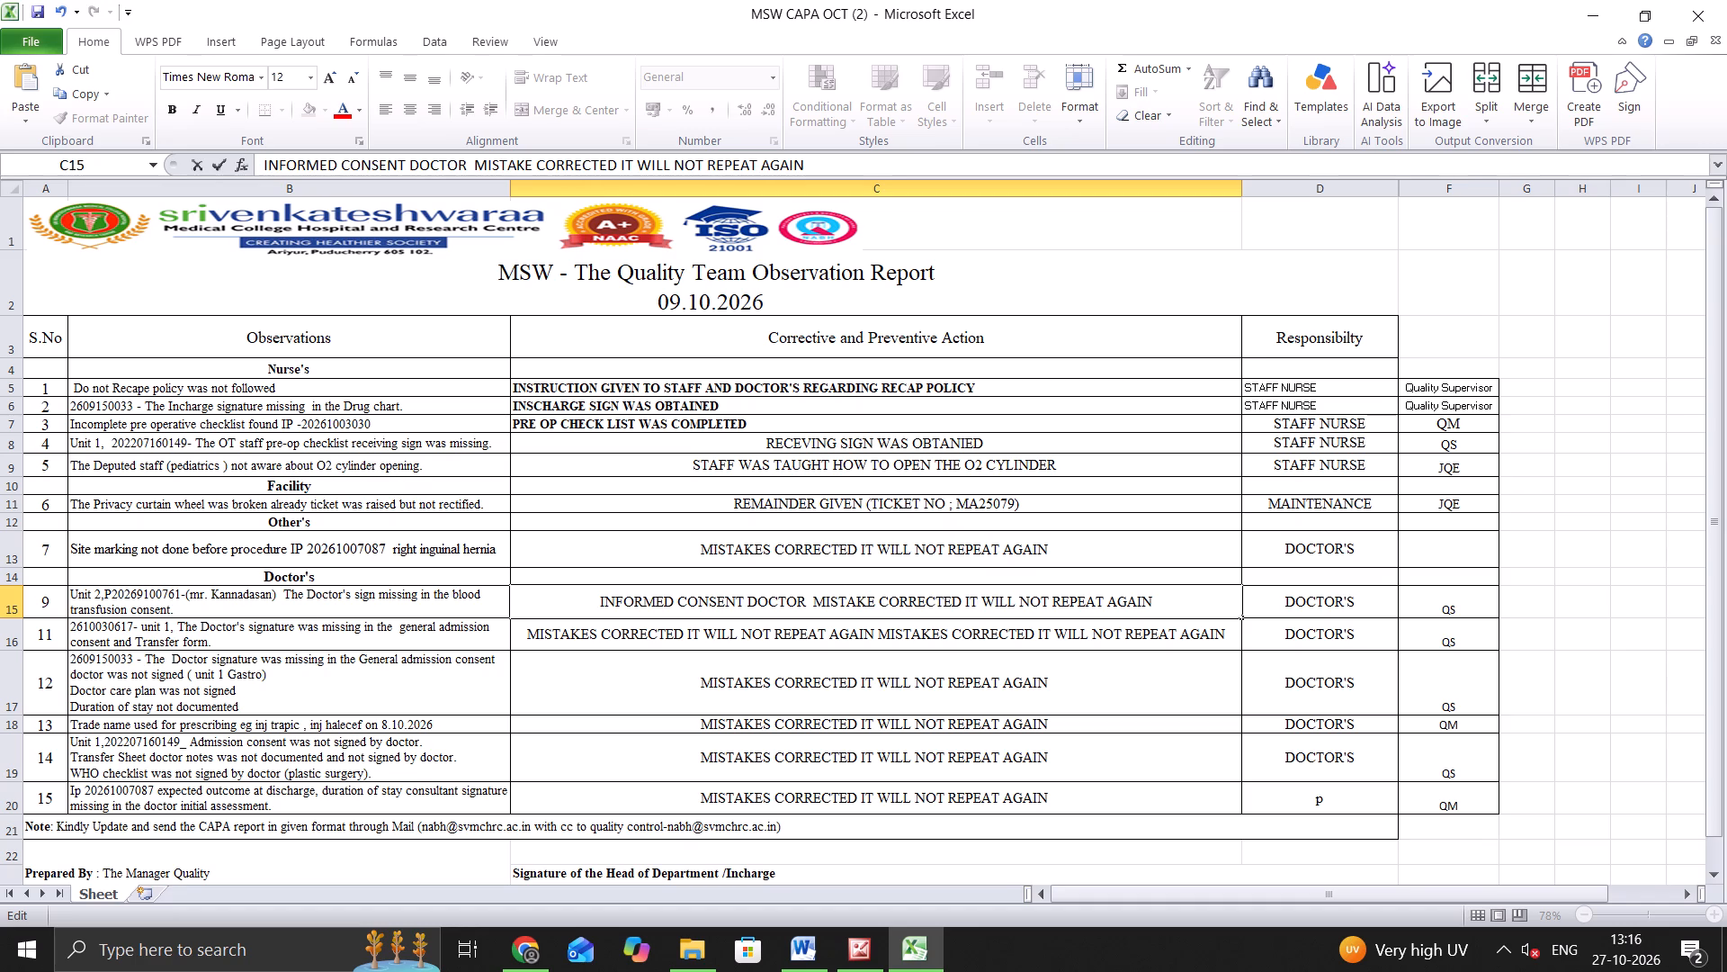
Replace the corrective action for observation 11 with a copy of the observation 9 corrective action.
left_click_drag(1230, 639, 1212, 639)
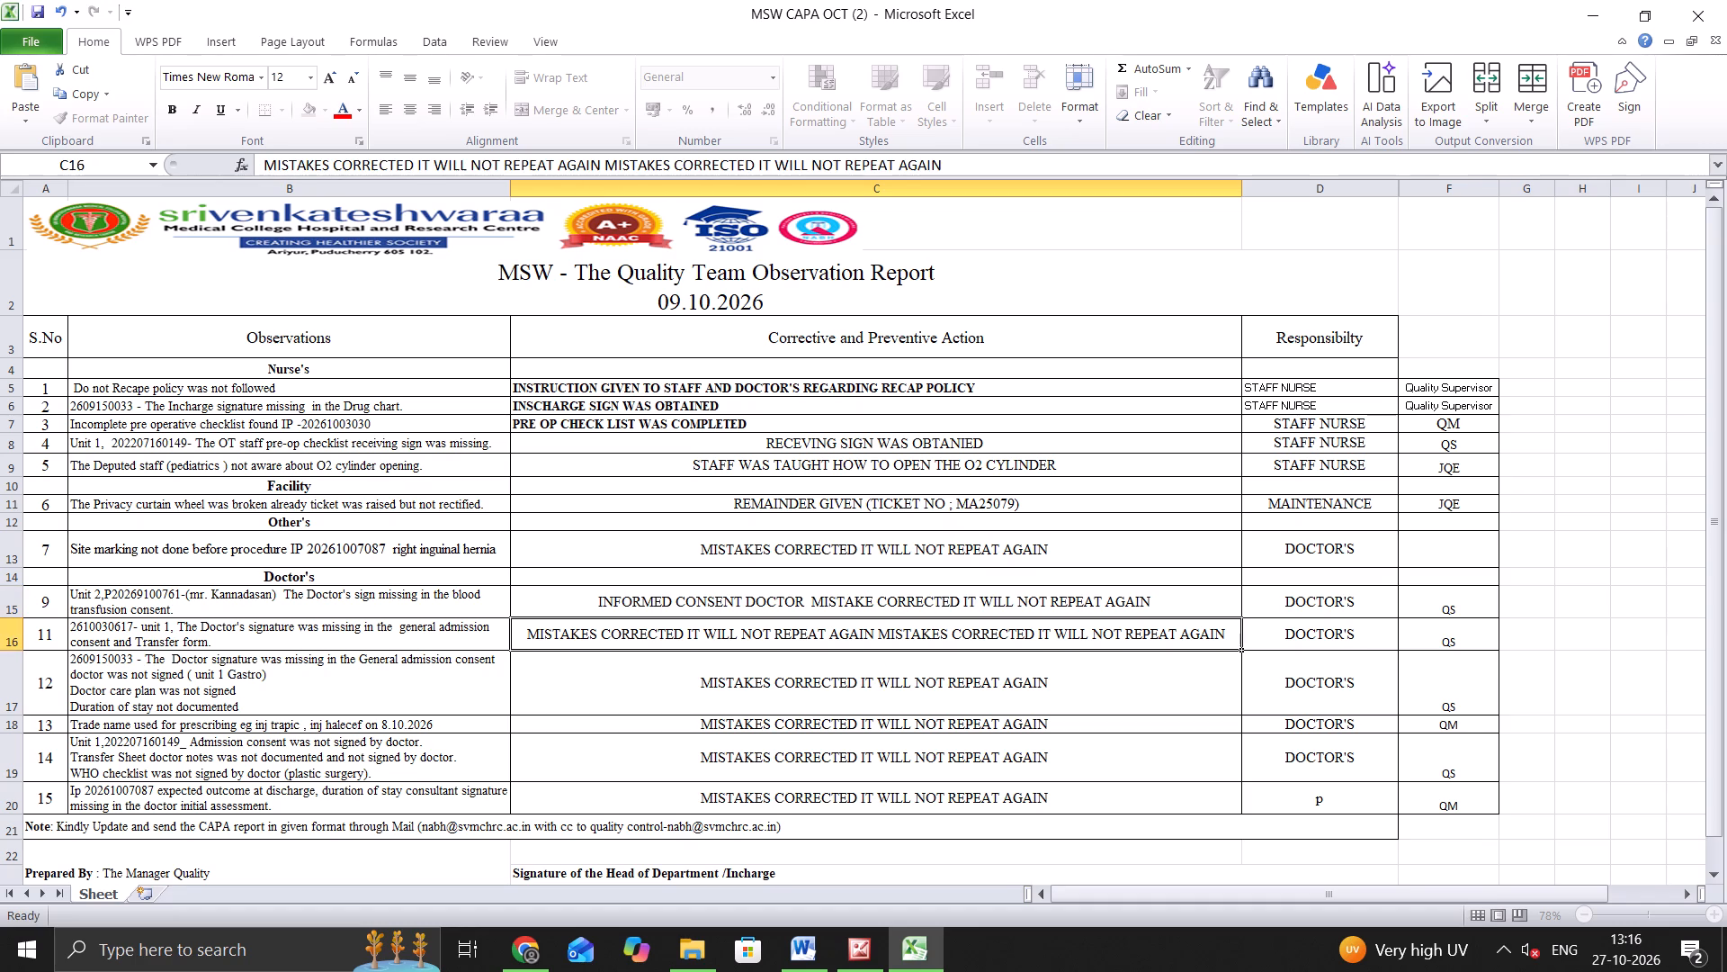
left_click(1212, 639)
key("BackSpace")
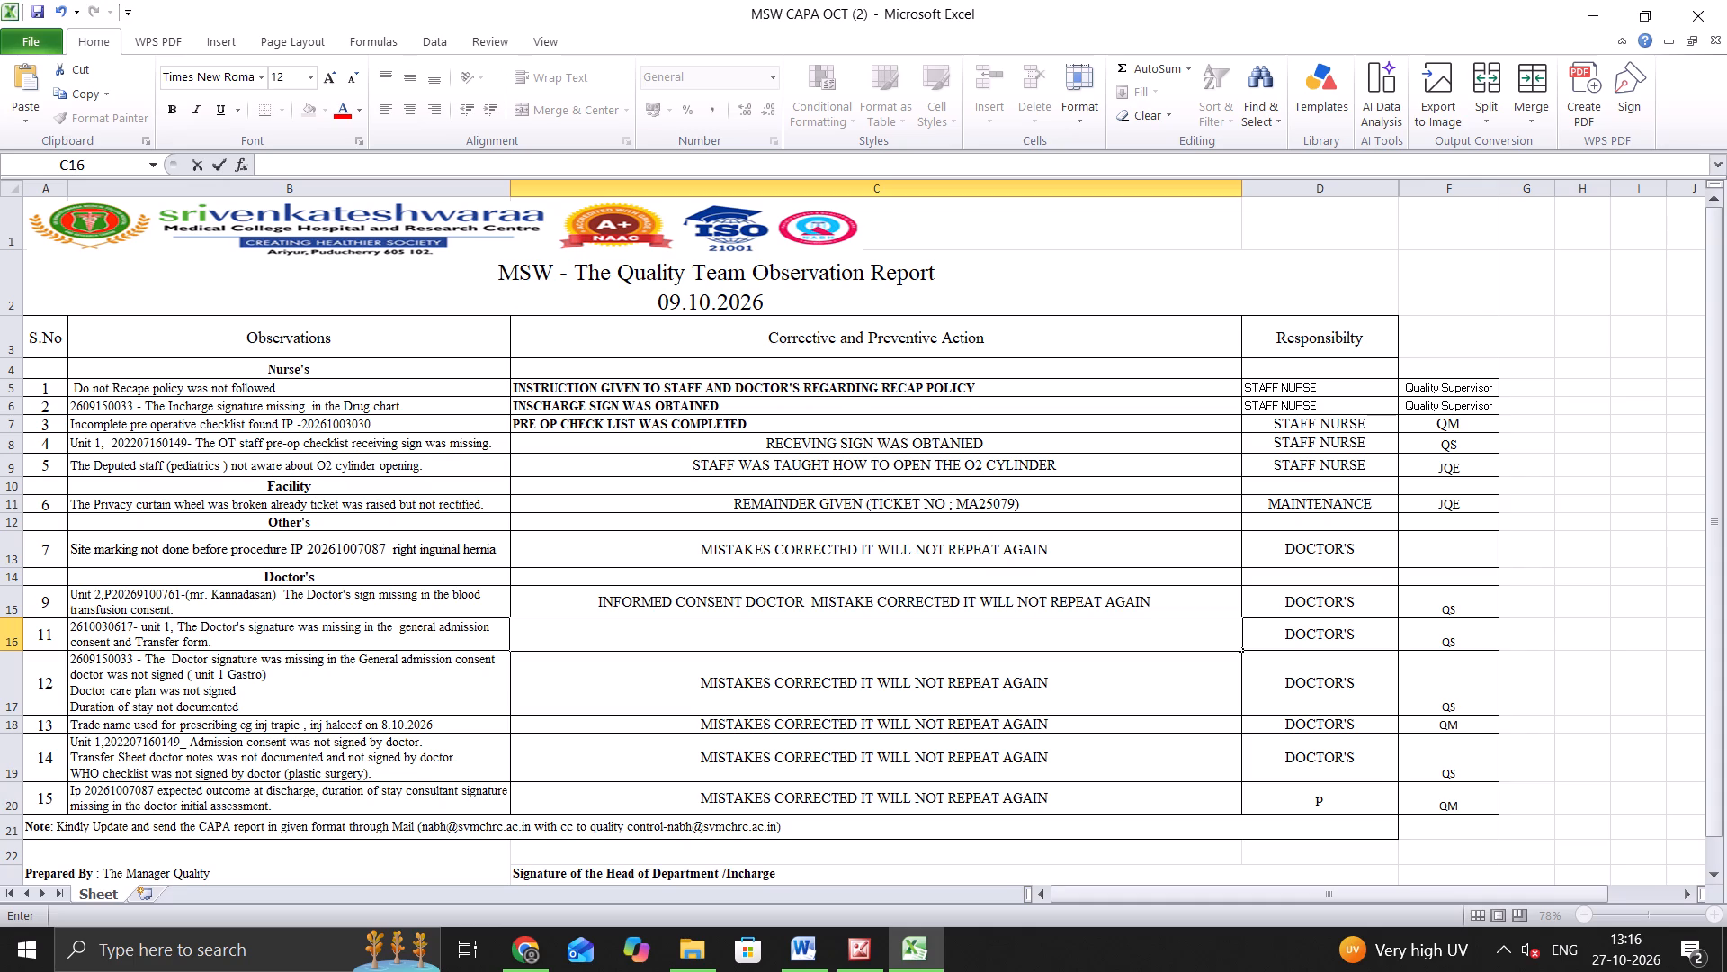
left_click_drag(604, 602, 606, 602)
left_click_drag(606, 602, 628, 602)
key("ctrl+c")
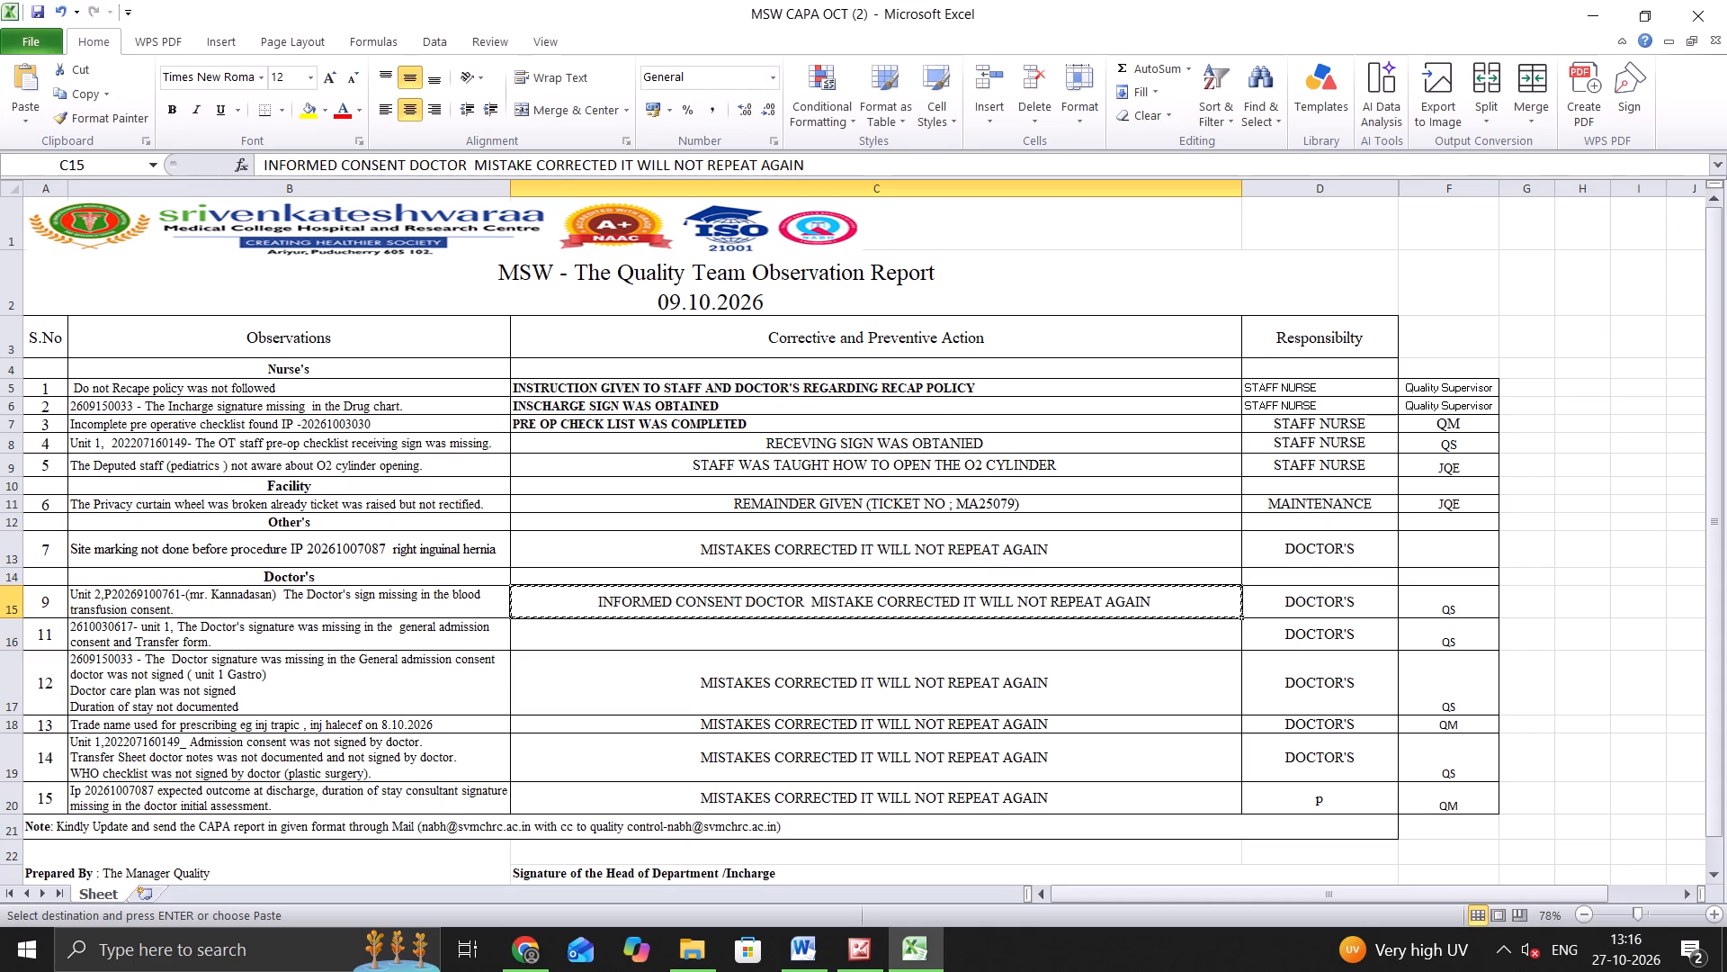
left_click(628, 636)
key("ctrl+v")
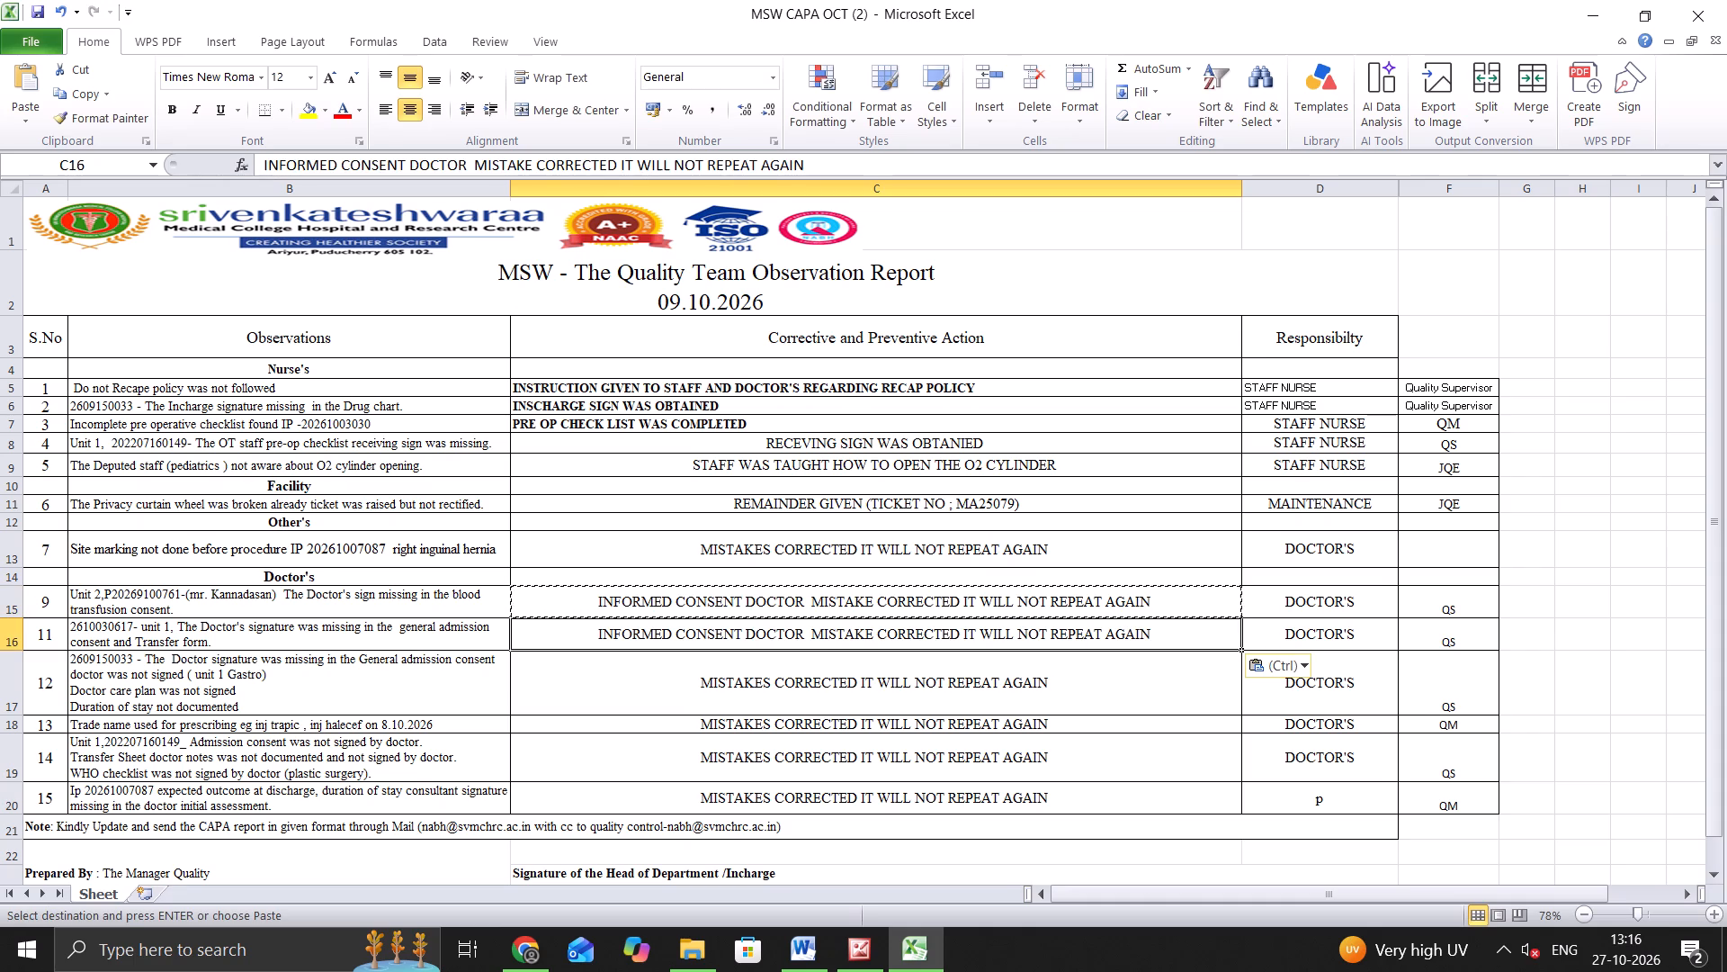
Replace the corrective action for observation 12 with a copy of the observation 11 corrective action.
left_click(680, 674)
key("BackSpace")
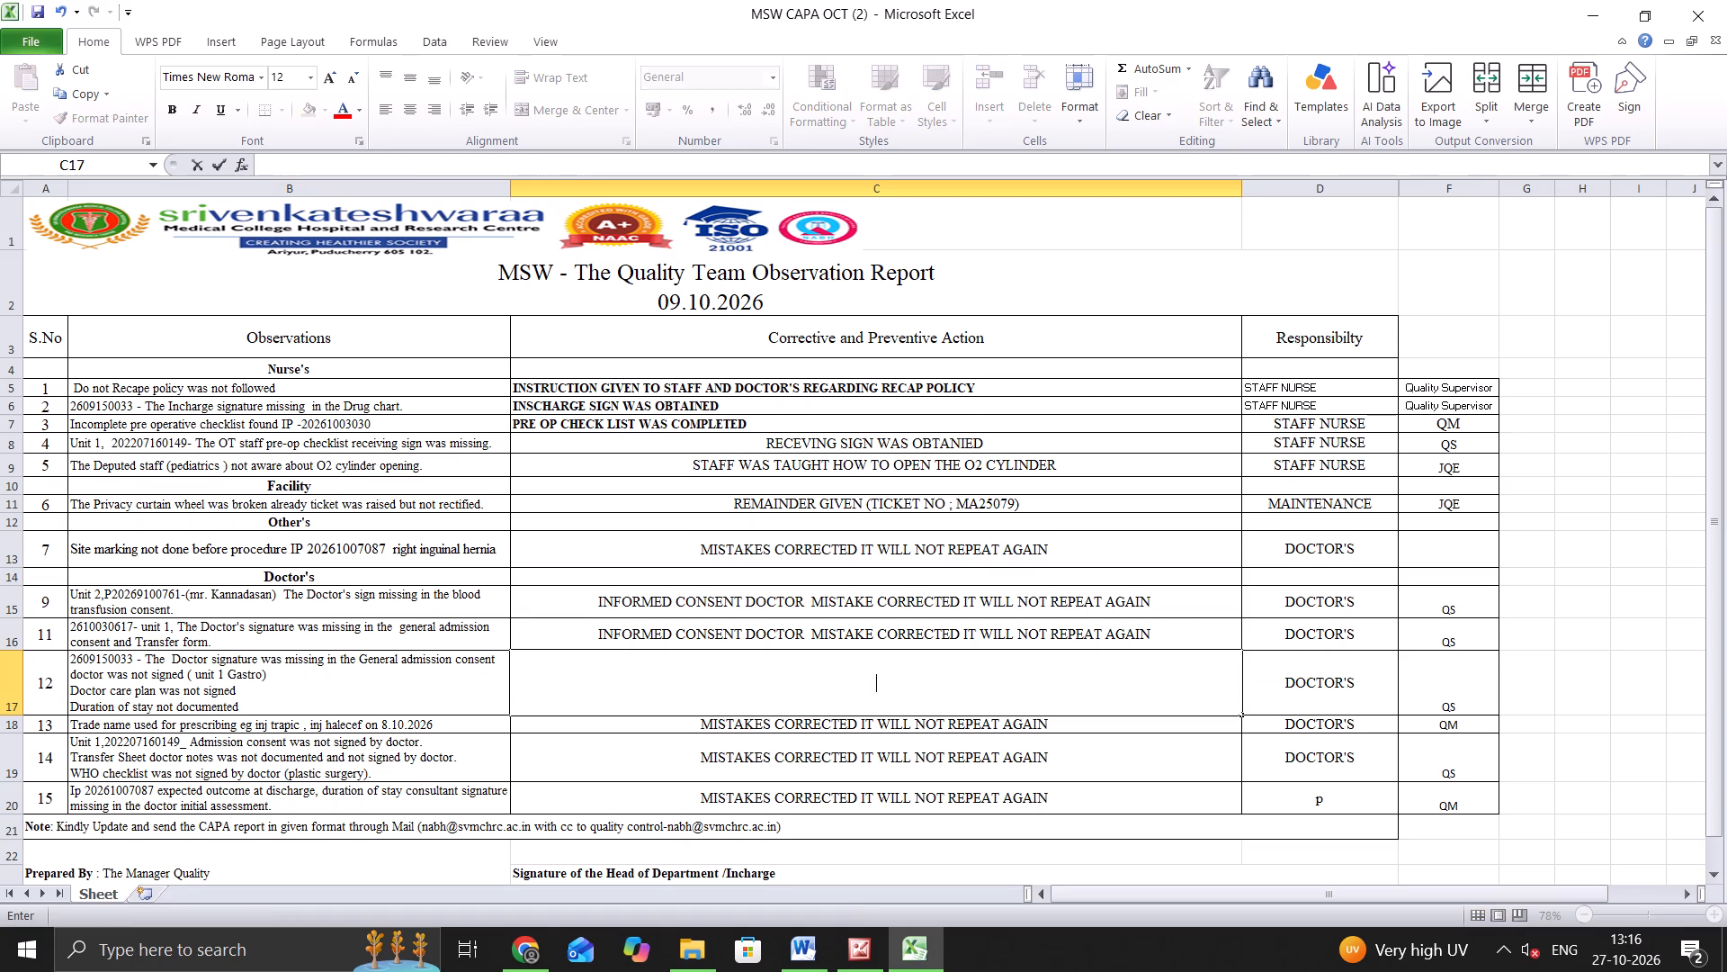
key("ctrl+v")
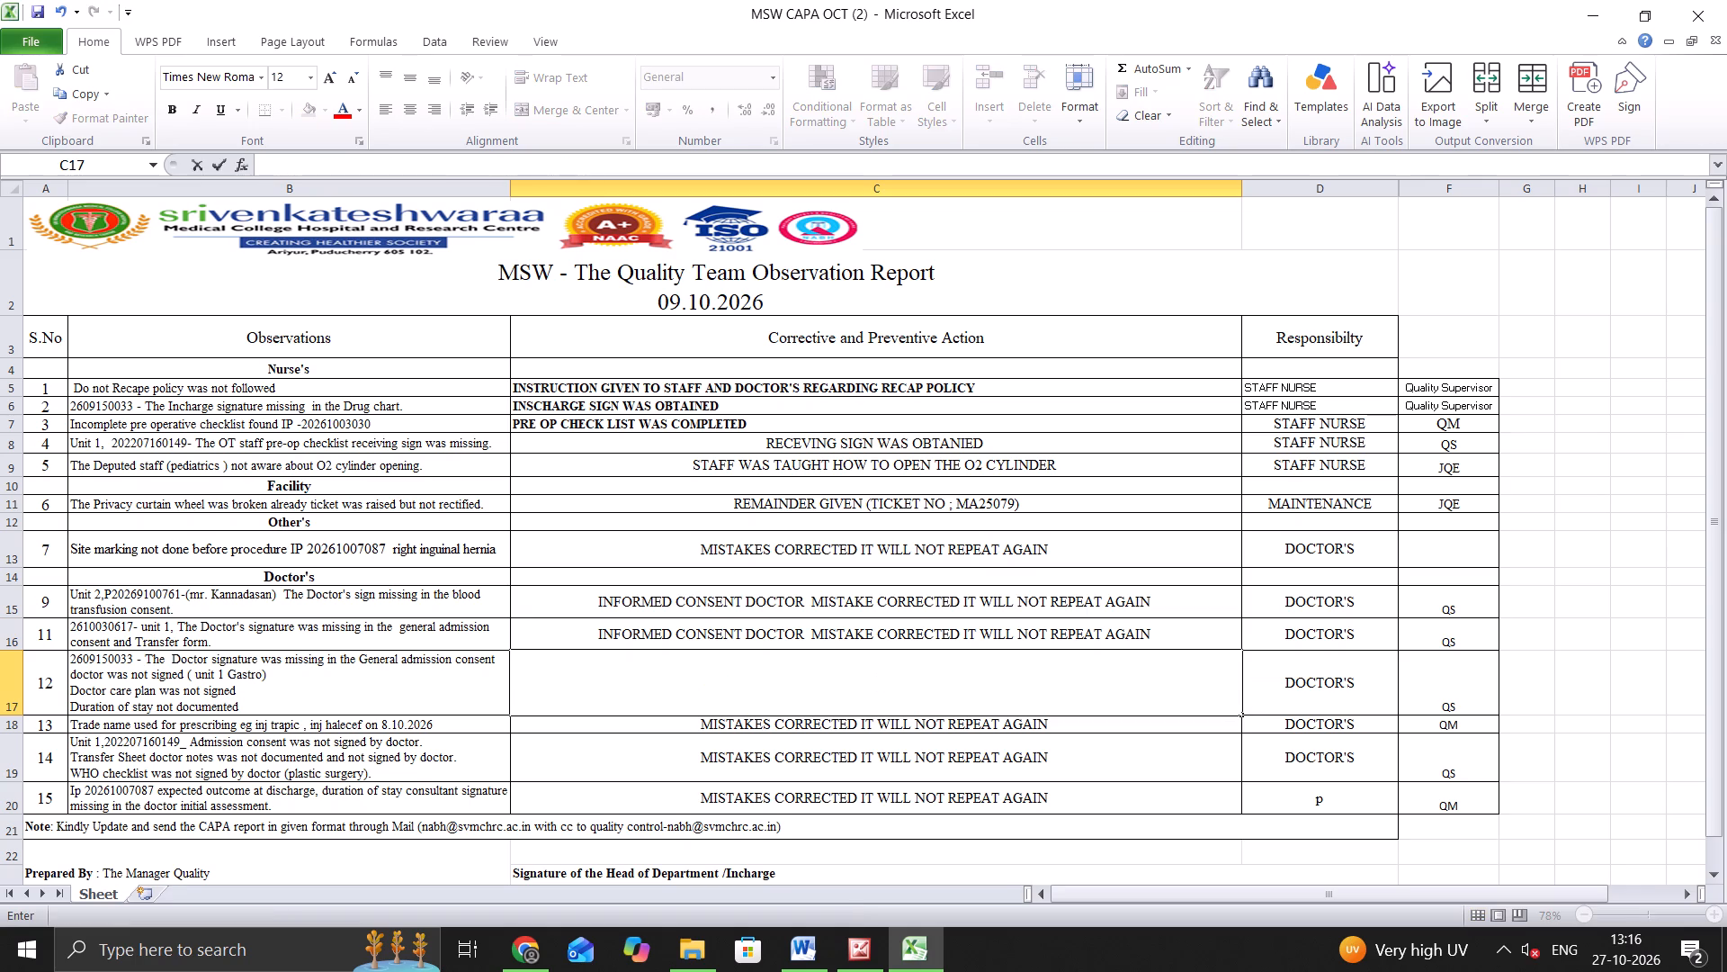
key("ctrl+v")
left_click(682, 675)
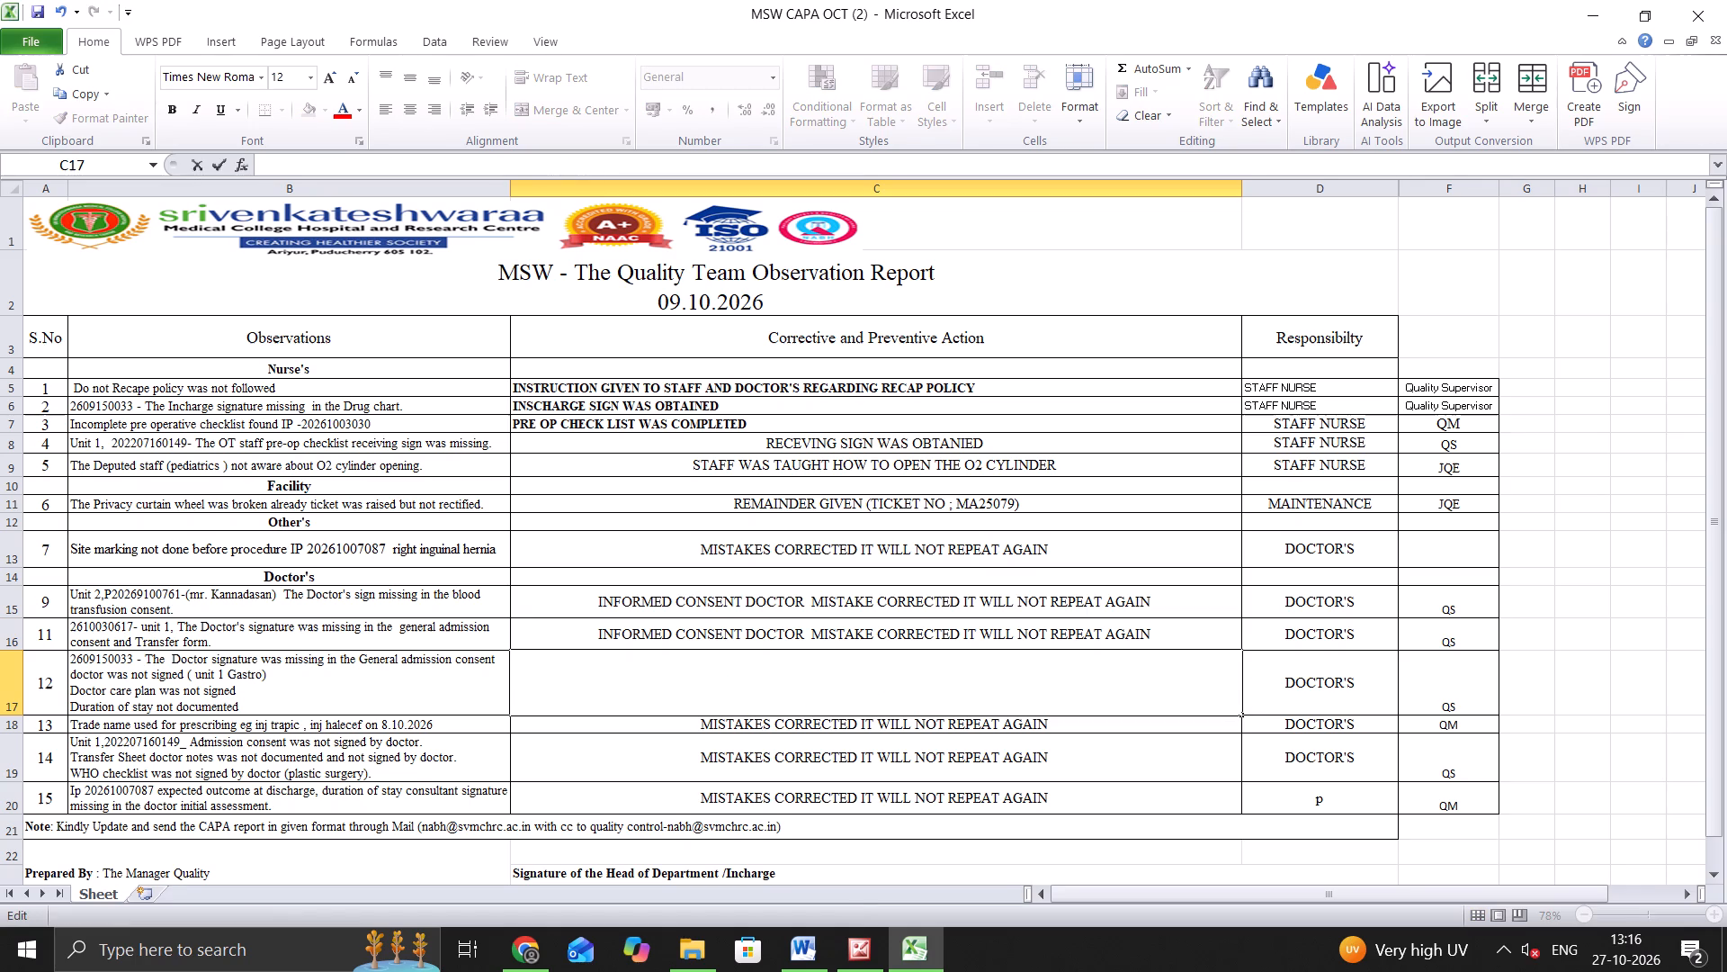
key("ctrl+v")
left_click(606, 632)
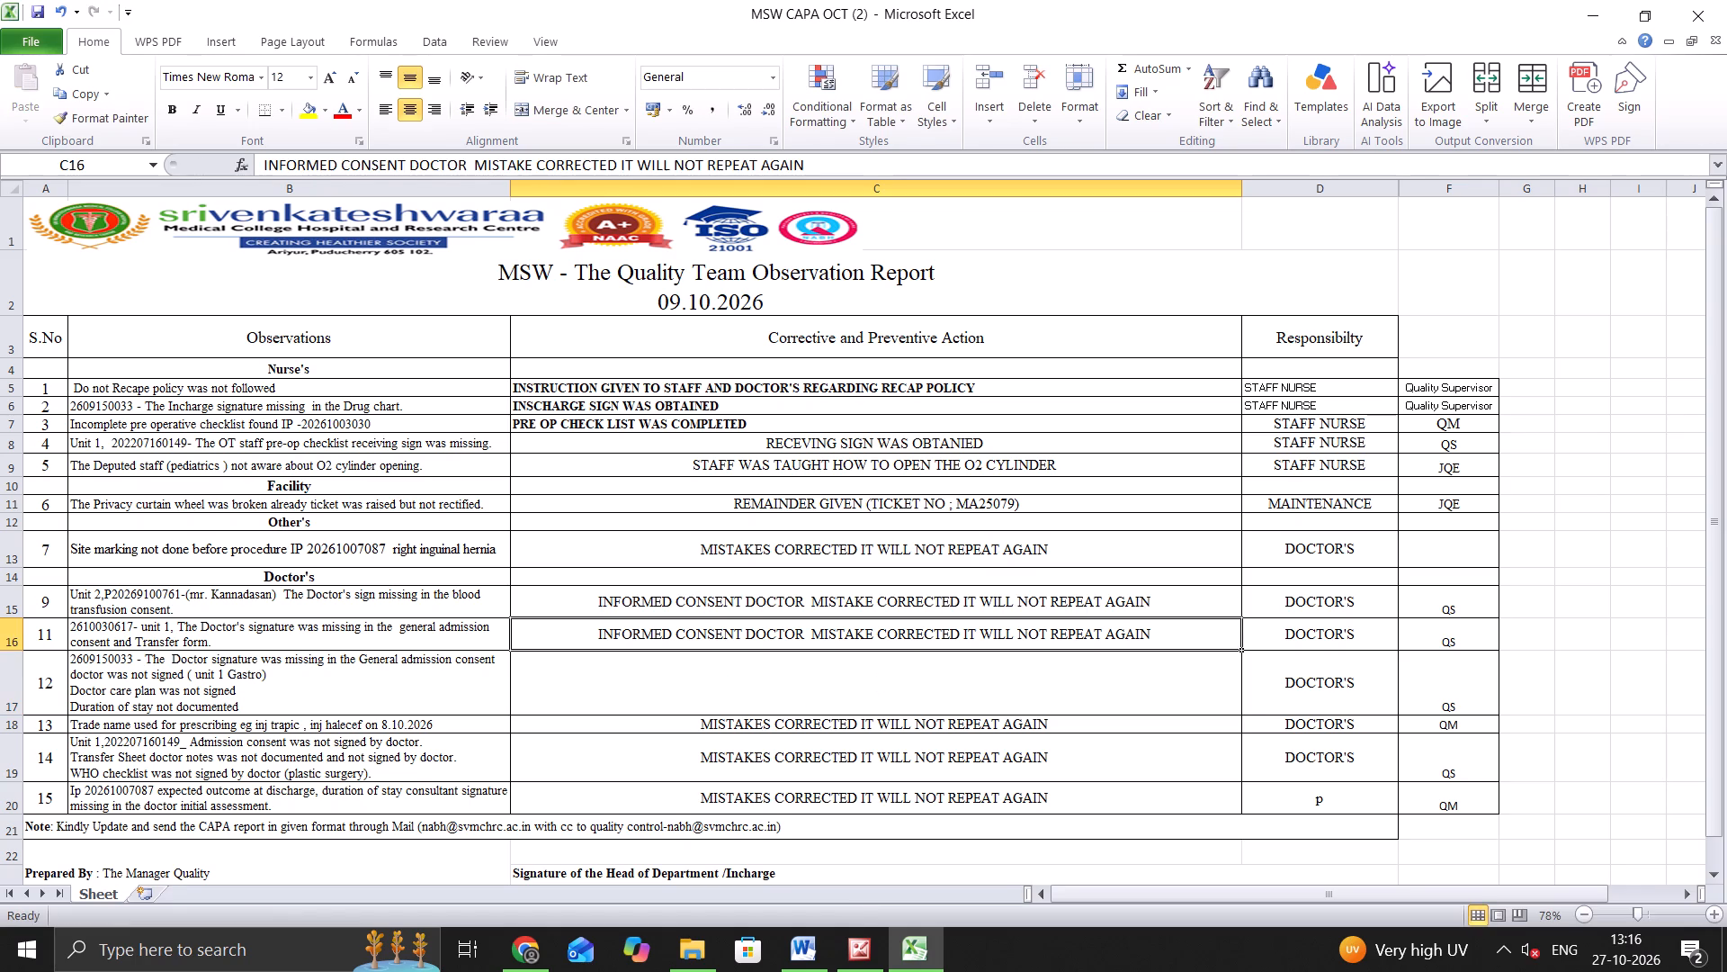
key("ctrl+c")
left_click(642, 674)
key("ctrl+v")
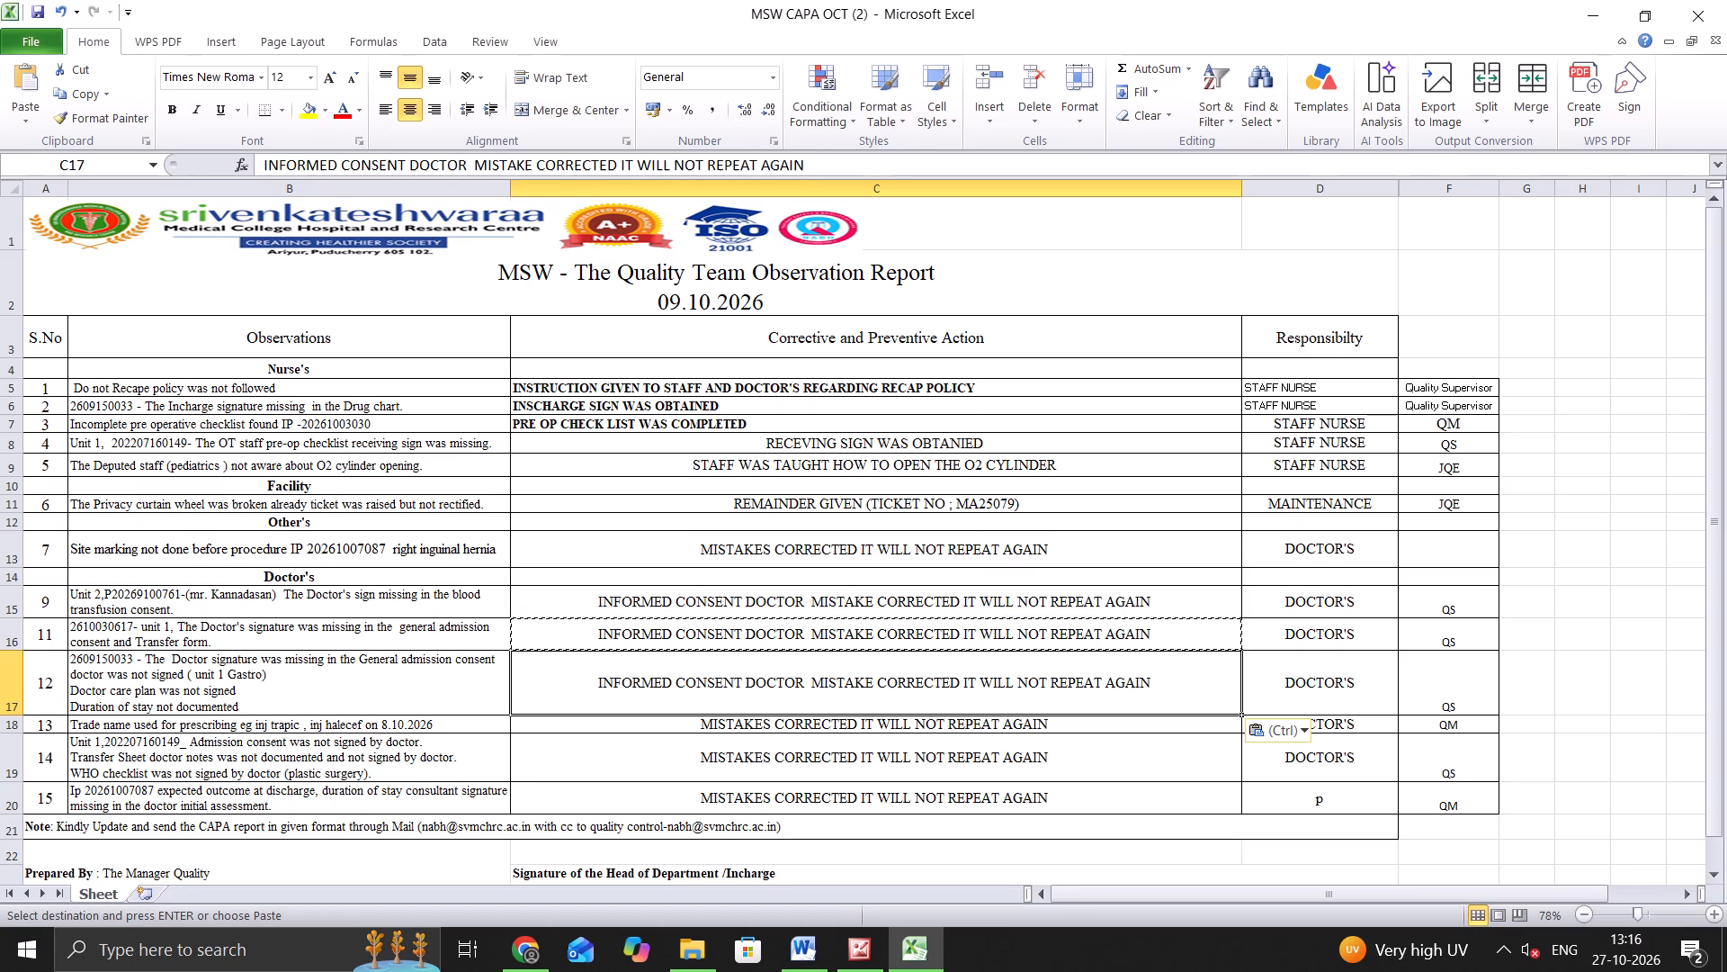
Replace the corrective action for observation 13, the trade name used for prescribing, with a copy of the observation 12 corrective action.
left_click(697, 729)
key("BackSpace")
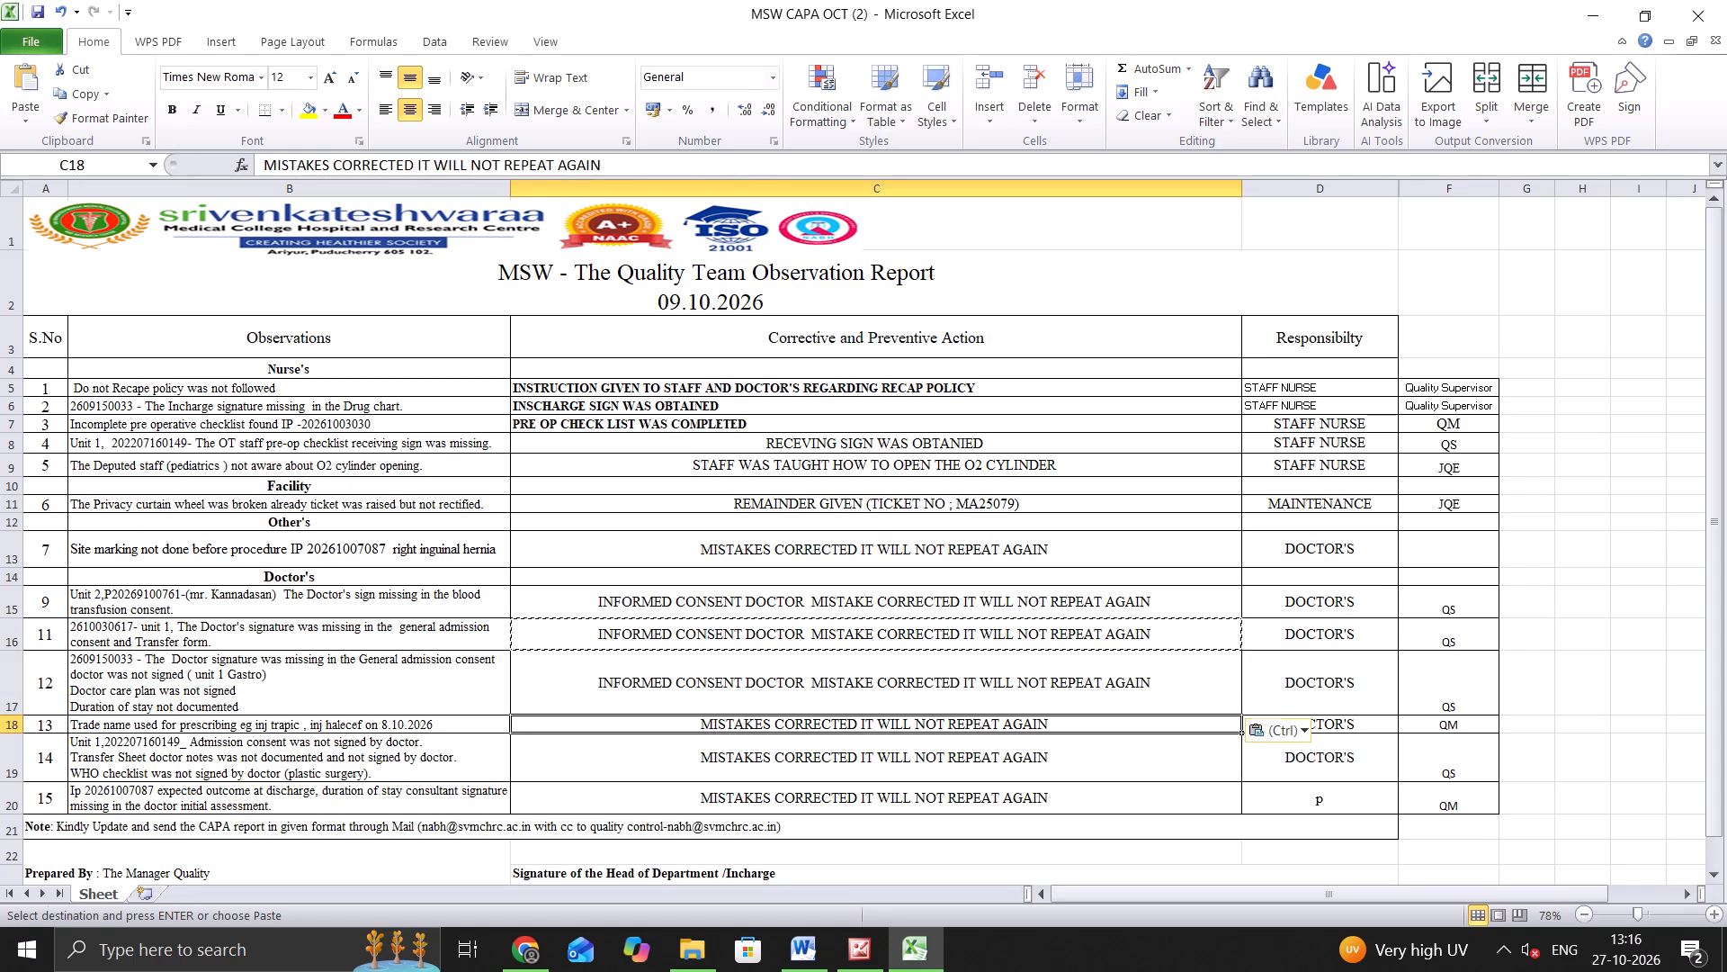
key("i")
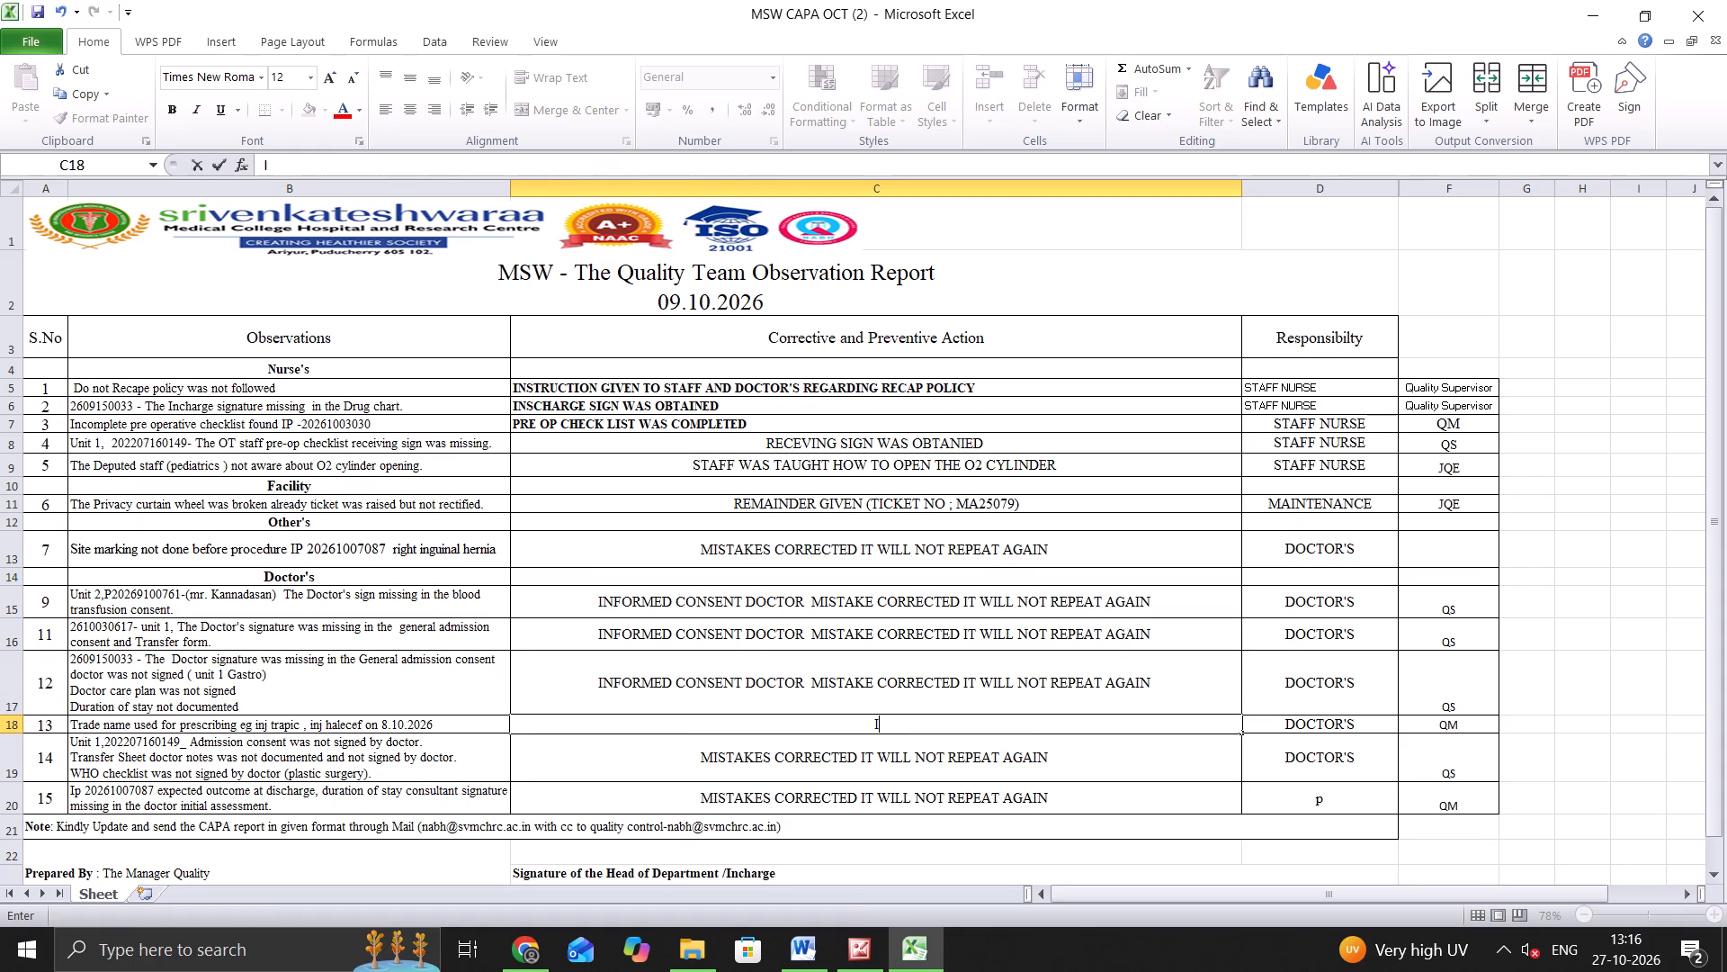
key("ctrl+v")
left_click(628, 673)
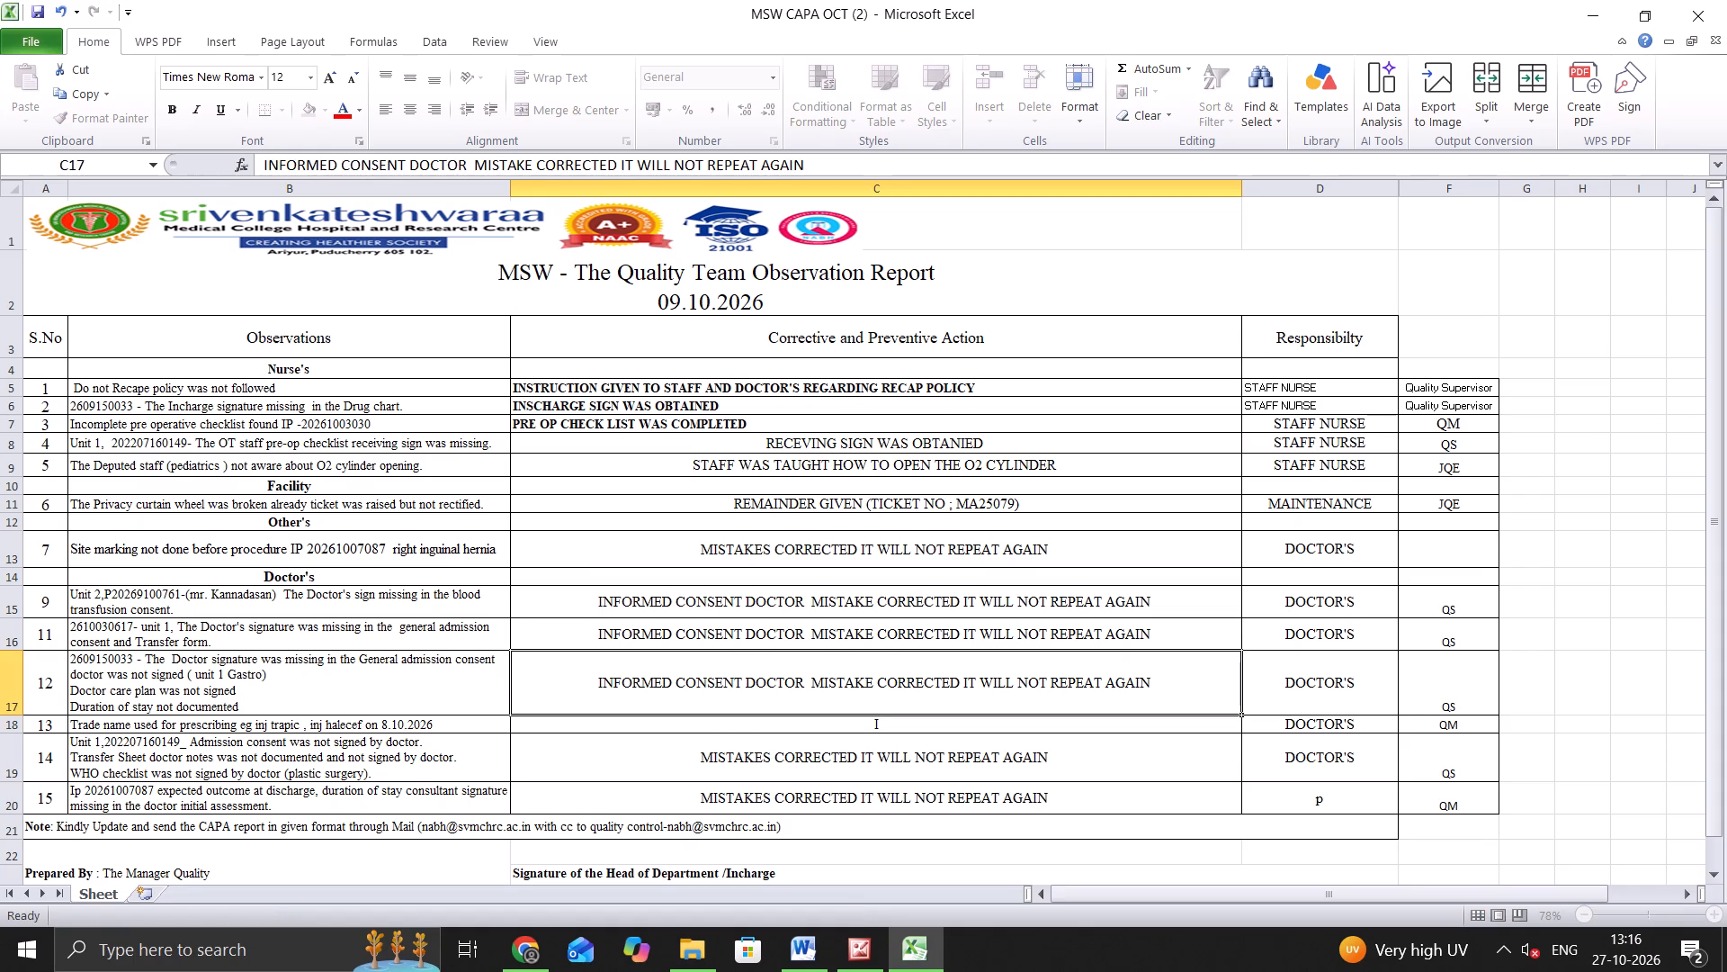
key("ctrl+c")
left_click(773, 730)
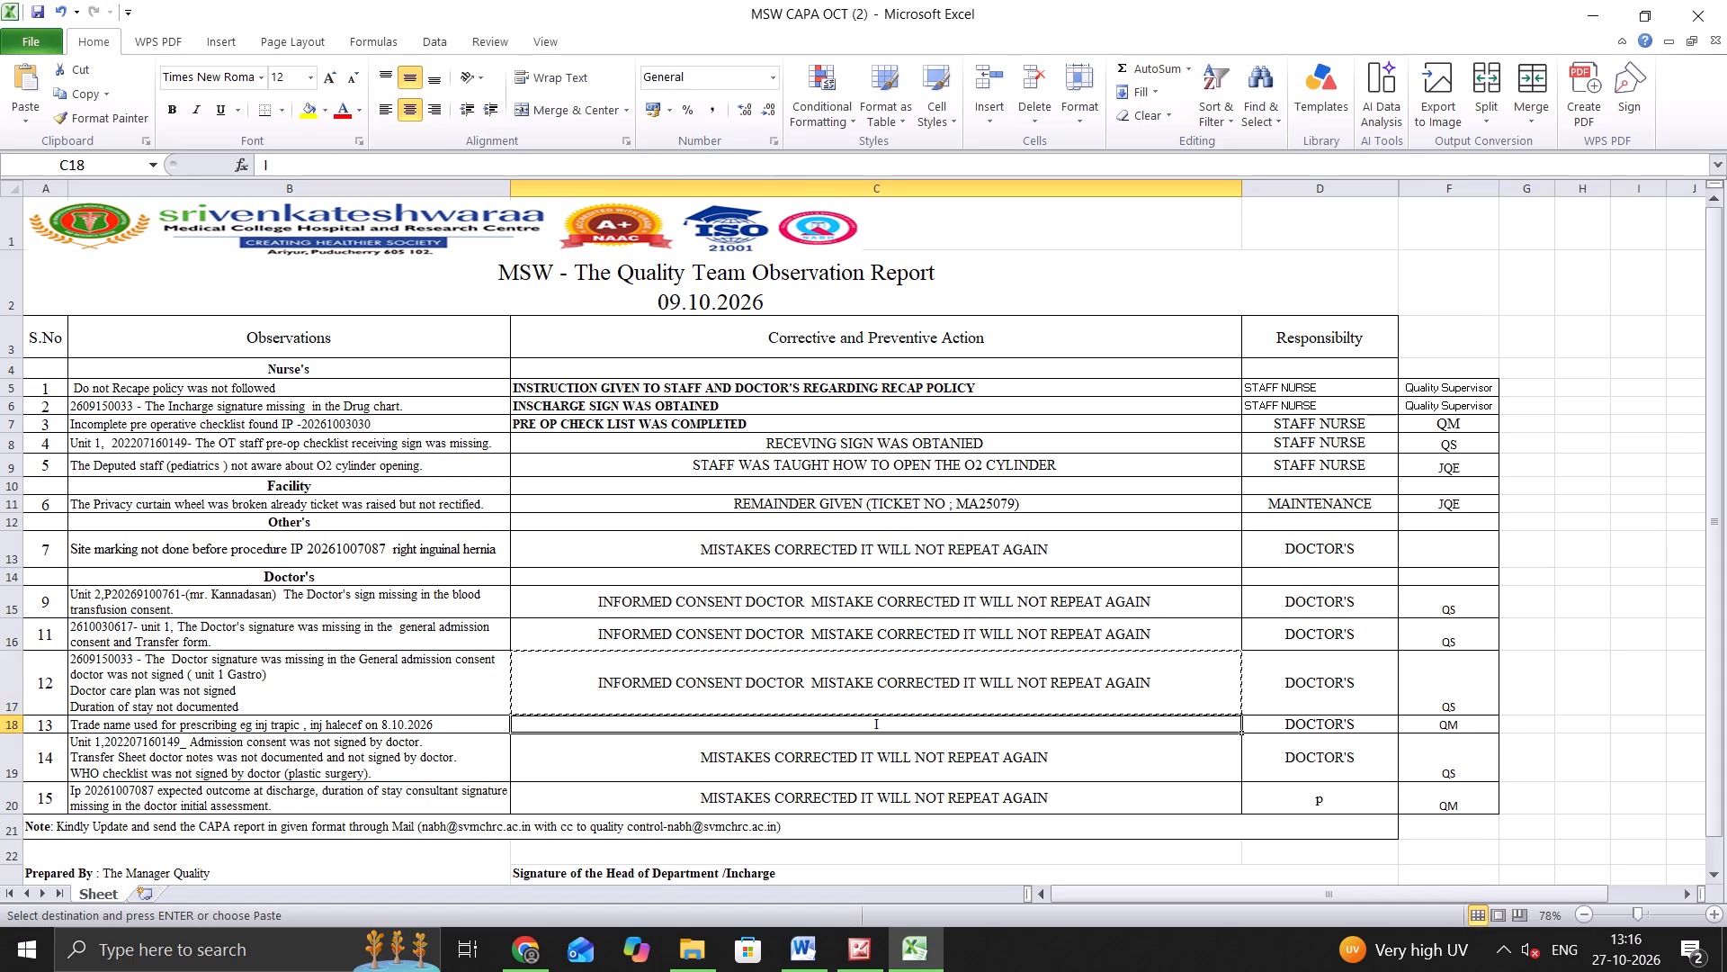
key("BackSpace")
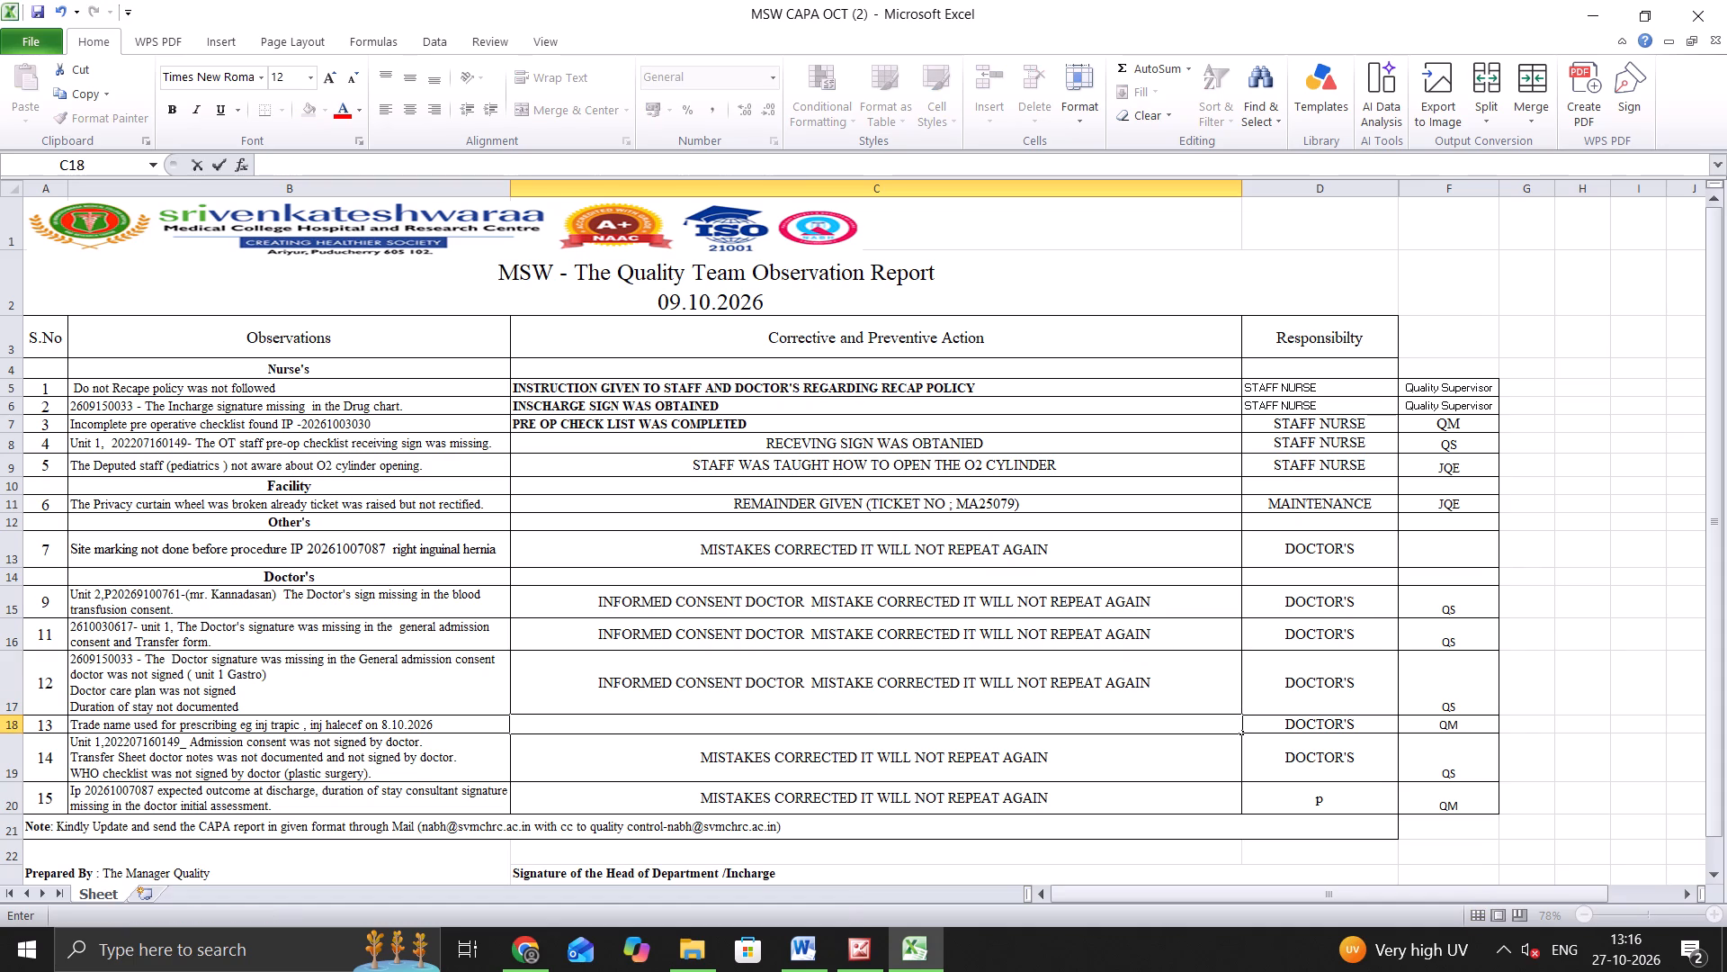
key("ctrl+v")
left_click(751, 730)
left_click(720, 702)
key("ctrl+c")
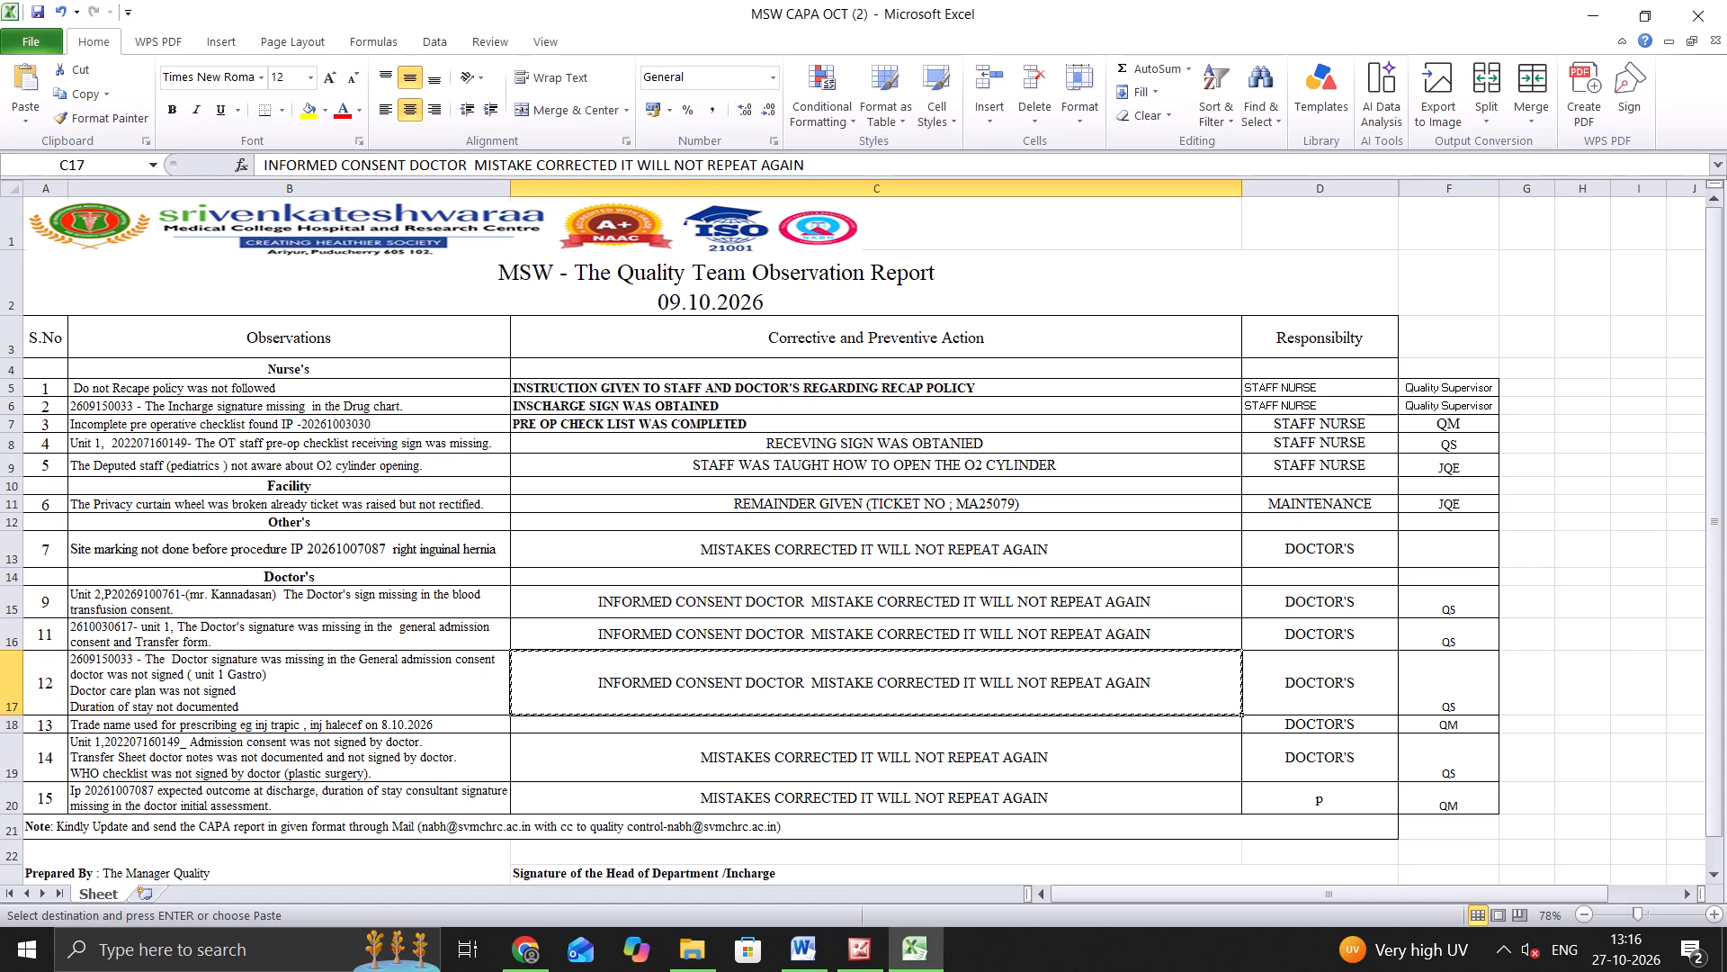
left_click(712, 723)
key("ctrl+v")
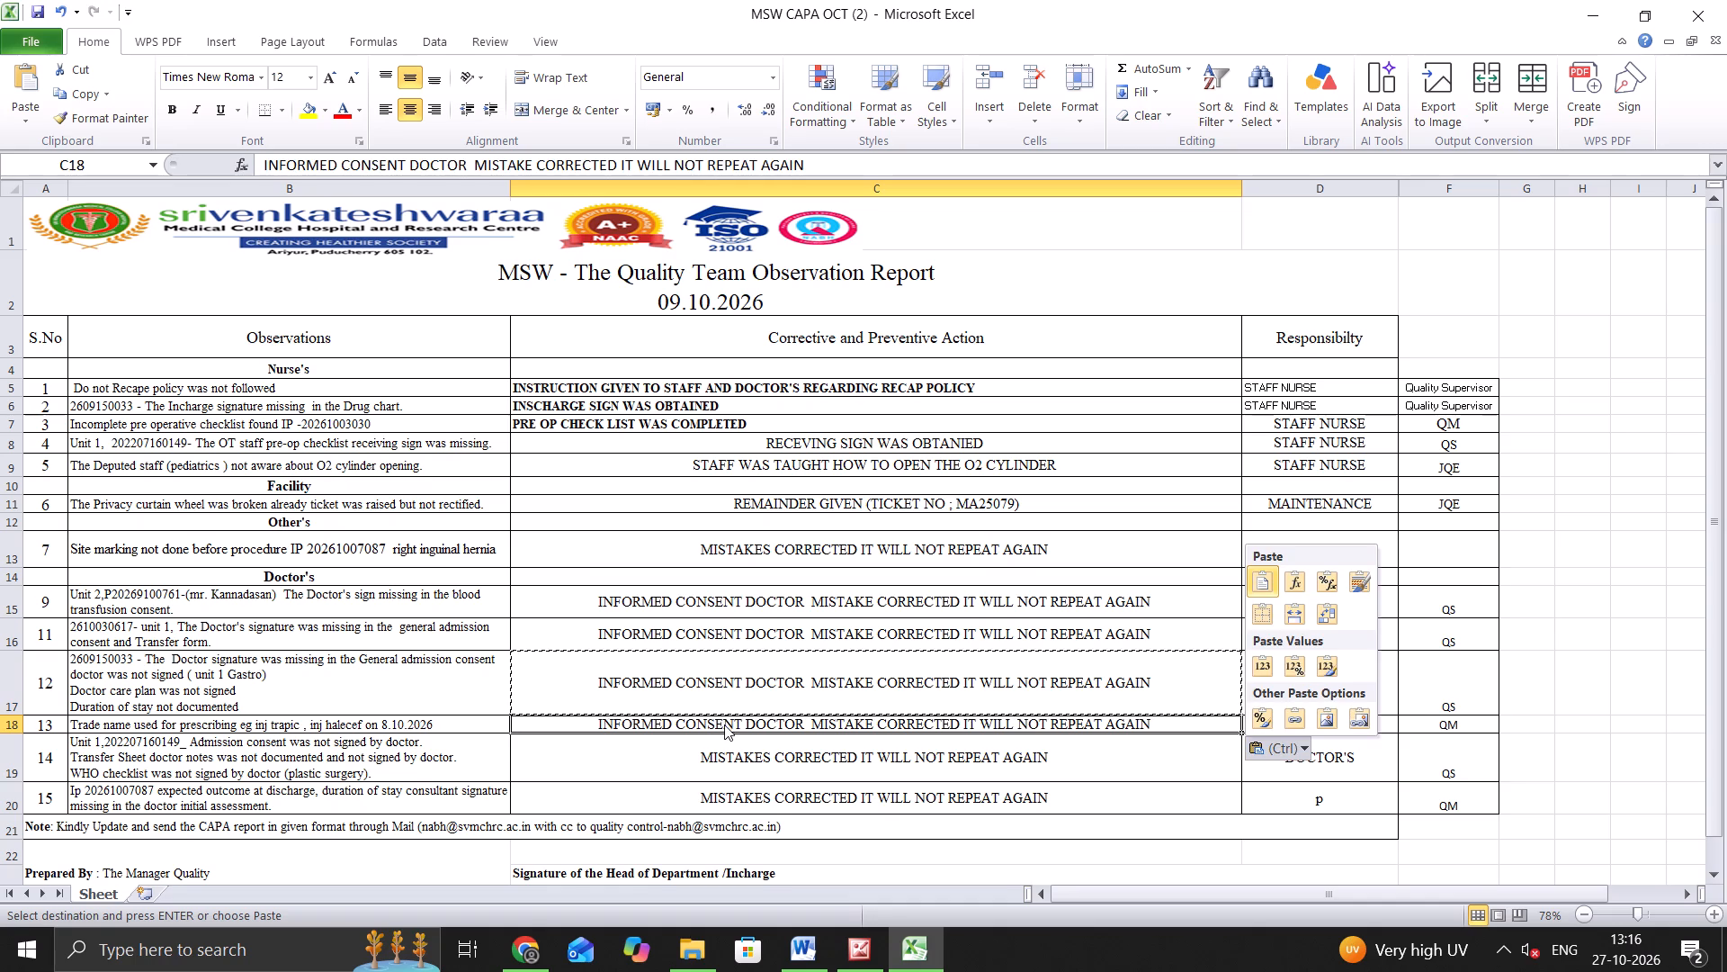
left_click(784, 752)
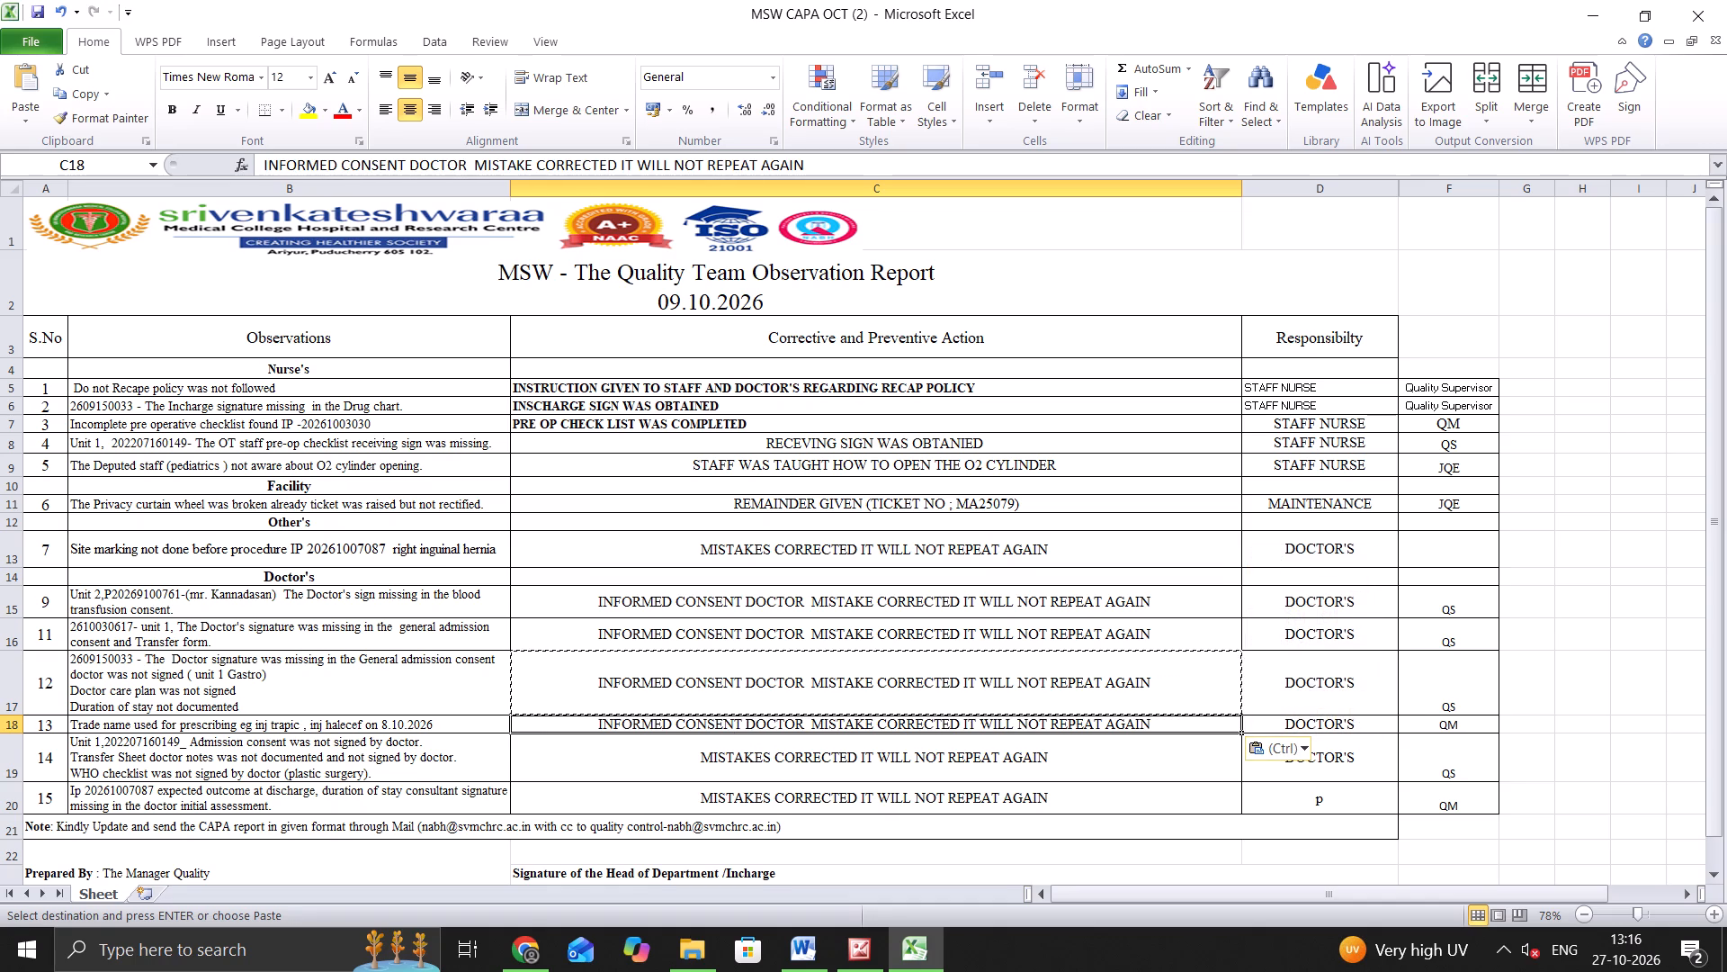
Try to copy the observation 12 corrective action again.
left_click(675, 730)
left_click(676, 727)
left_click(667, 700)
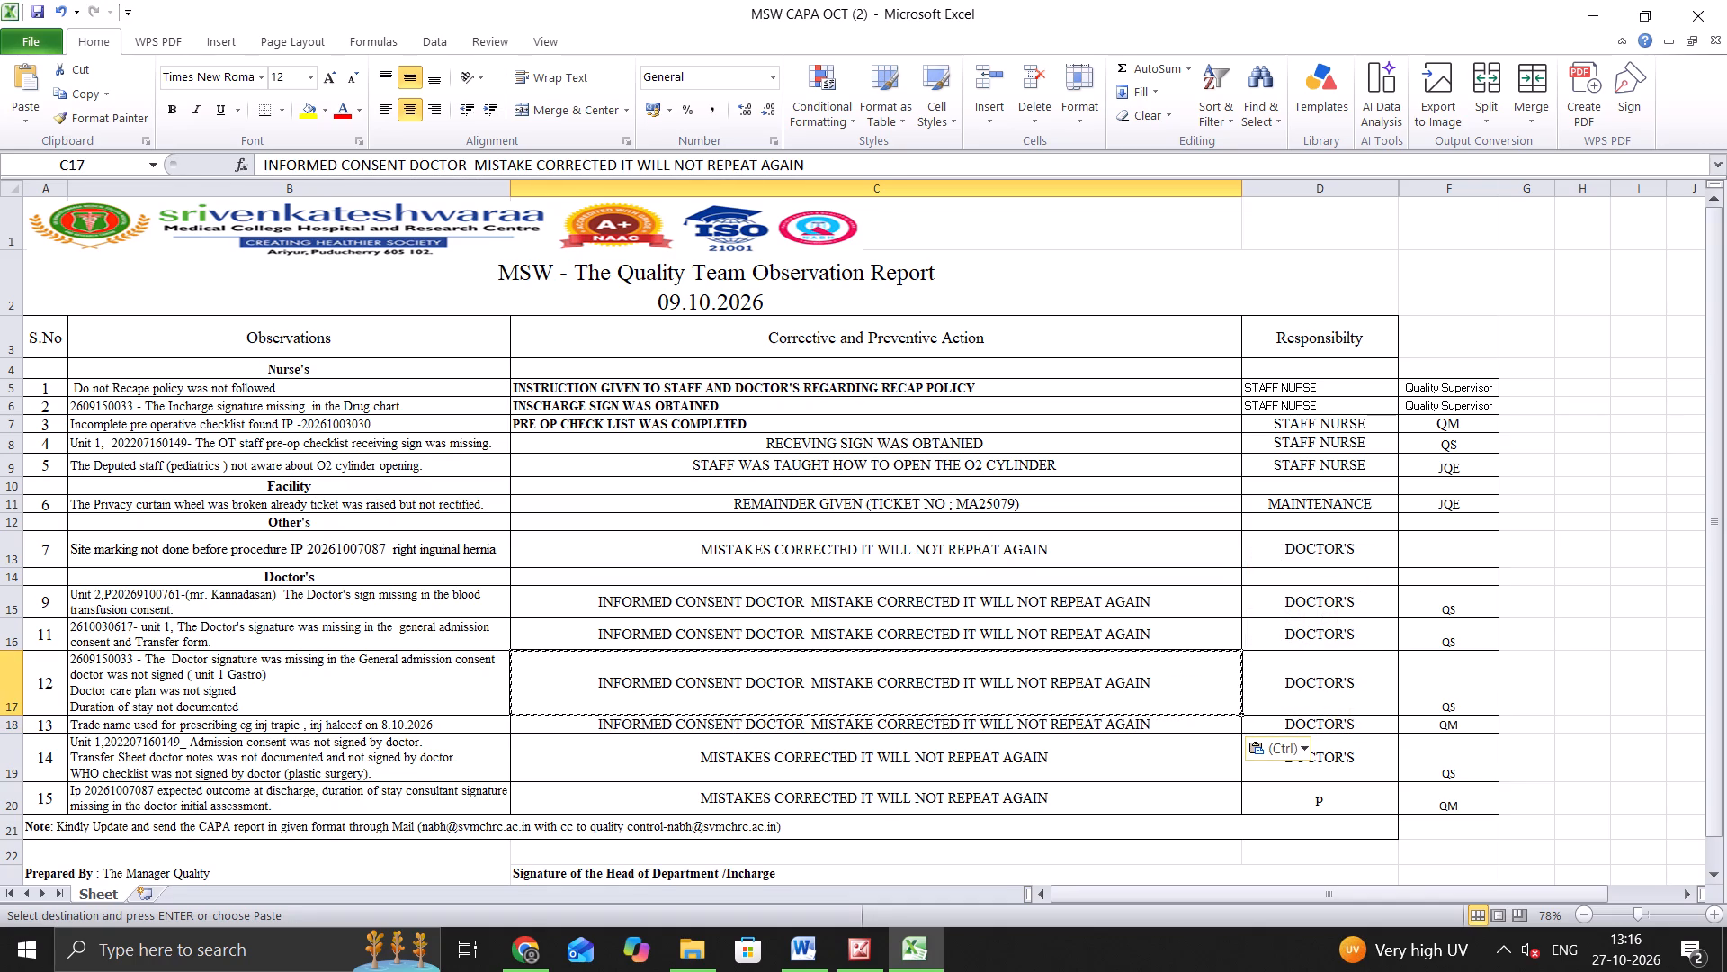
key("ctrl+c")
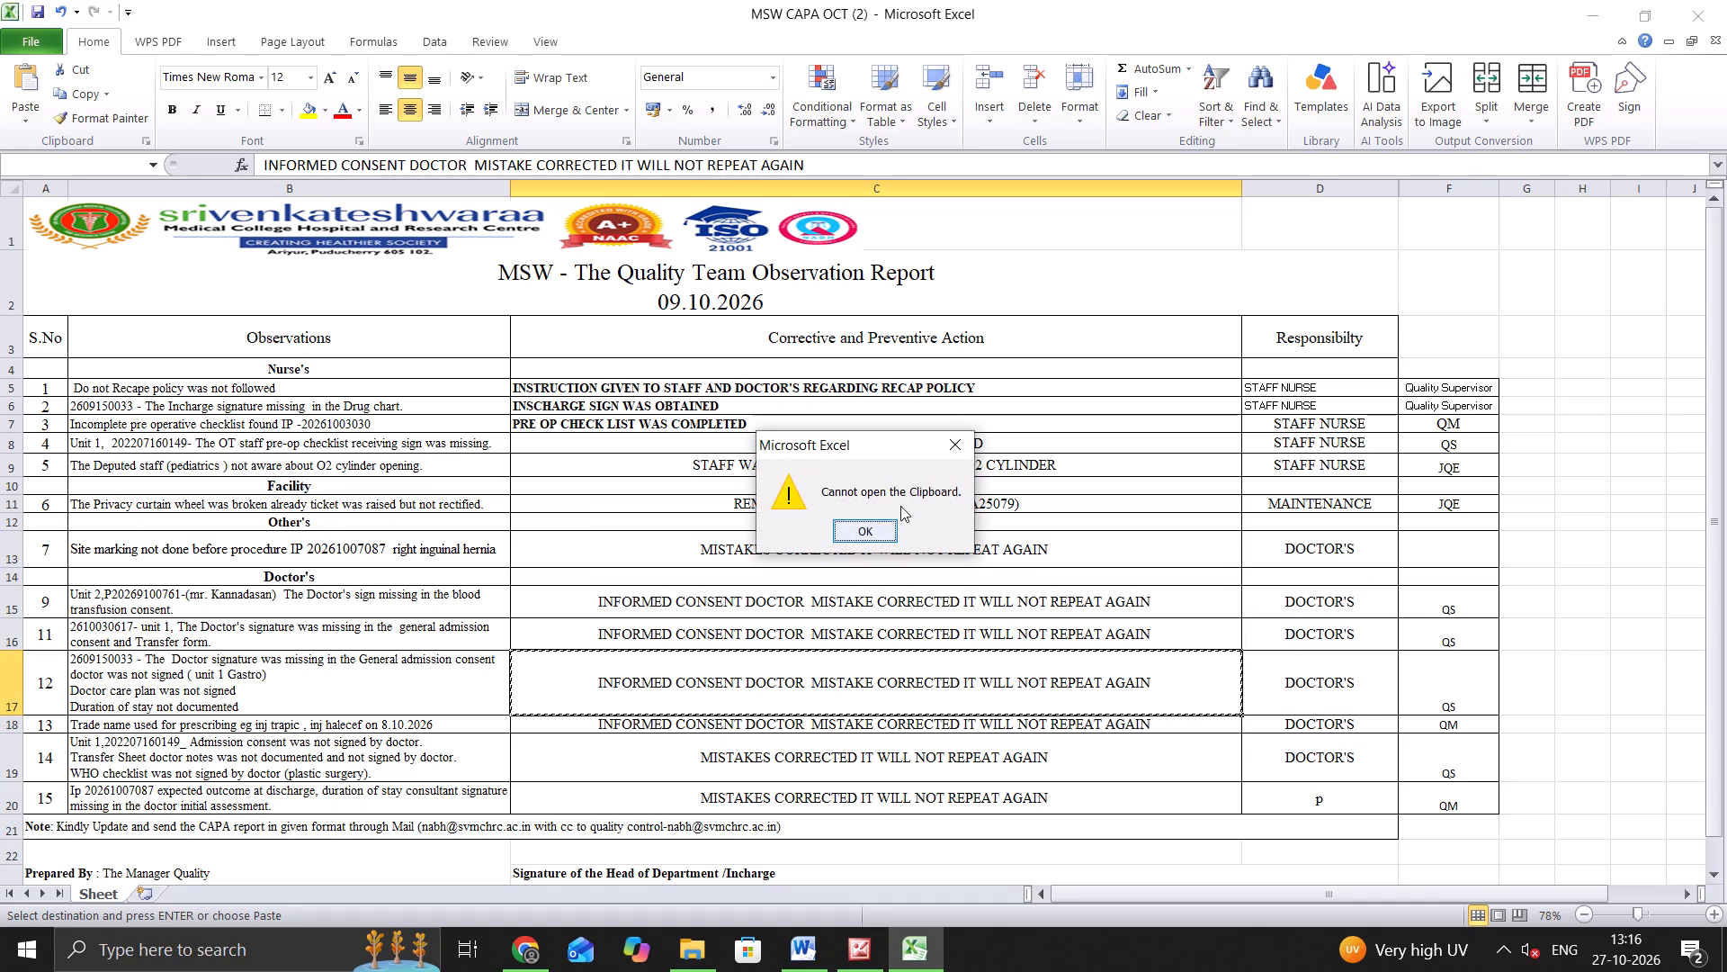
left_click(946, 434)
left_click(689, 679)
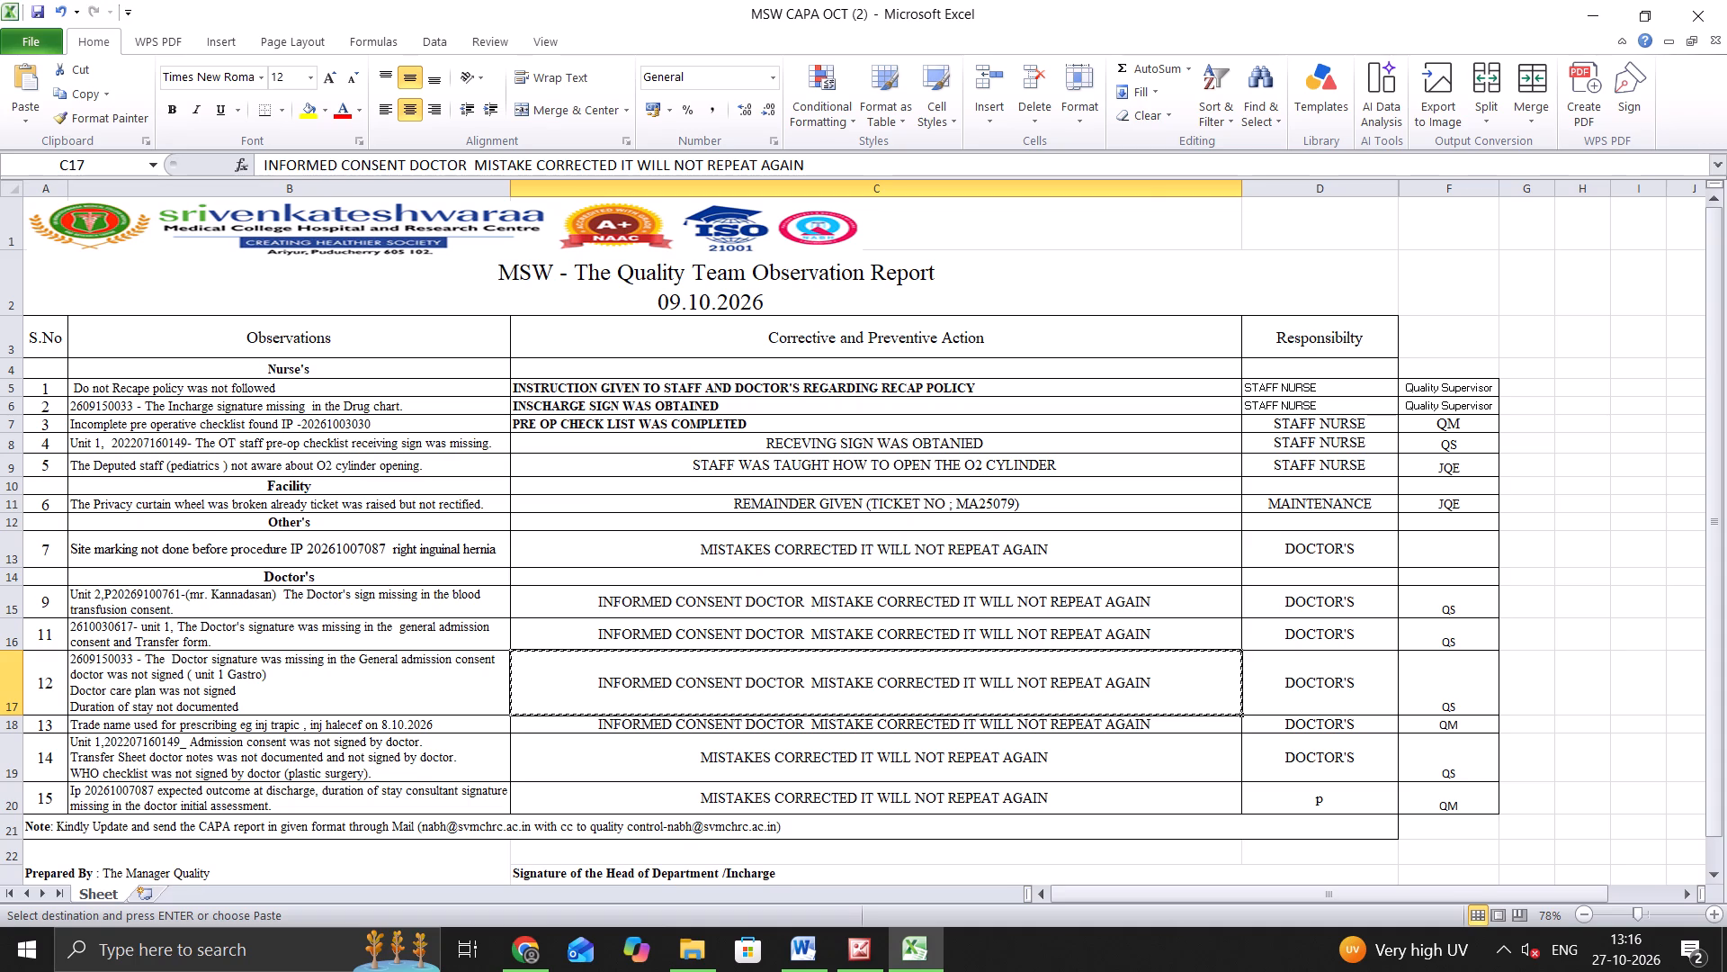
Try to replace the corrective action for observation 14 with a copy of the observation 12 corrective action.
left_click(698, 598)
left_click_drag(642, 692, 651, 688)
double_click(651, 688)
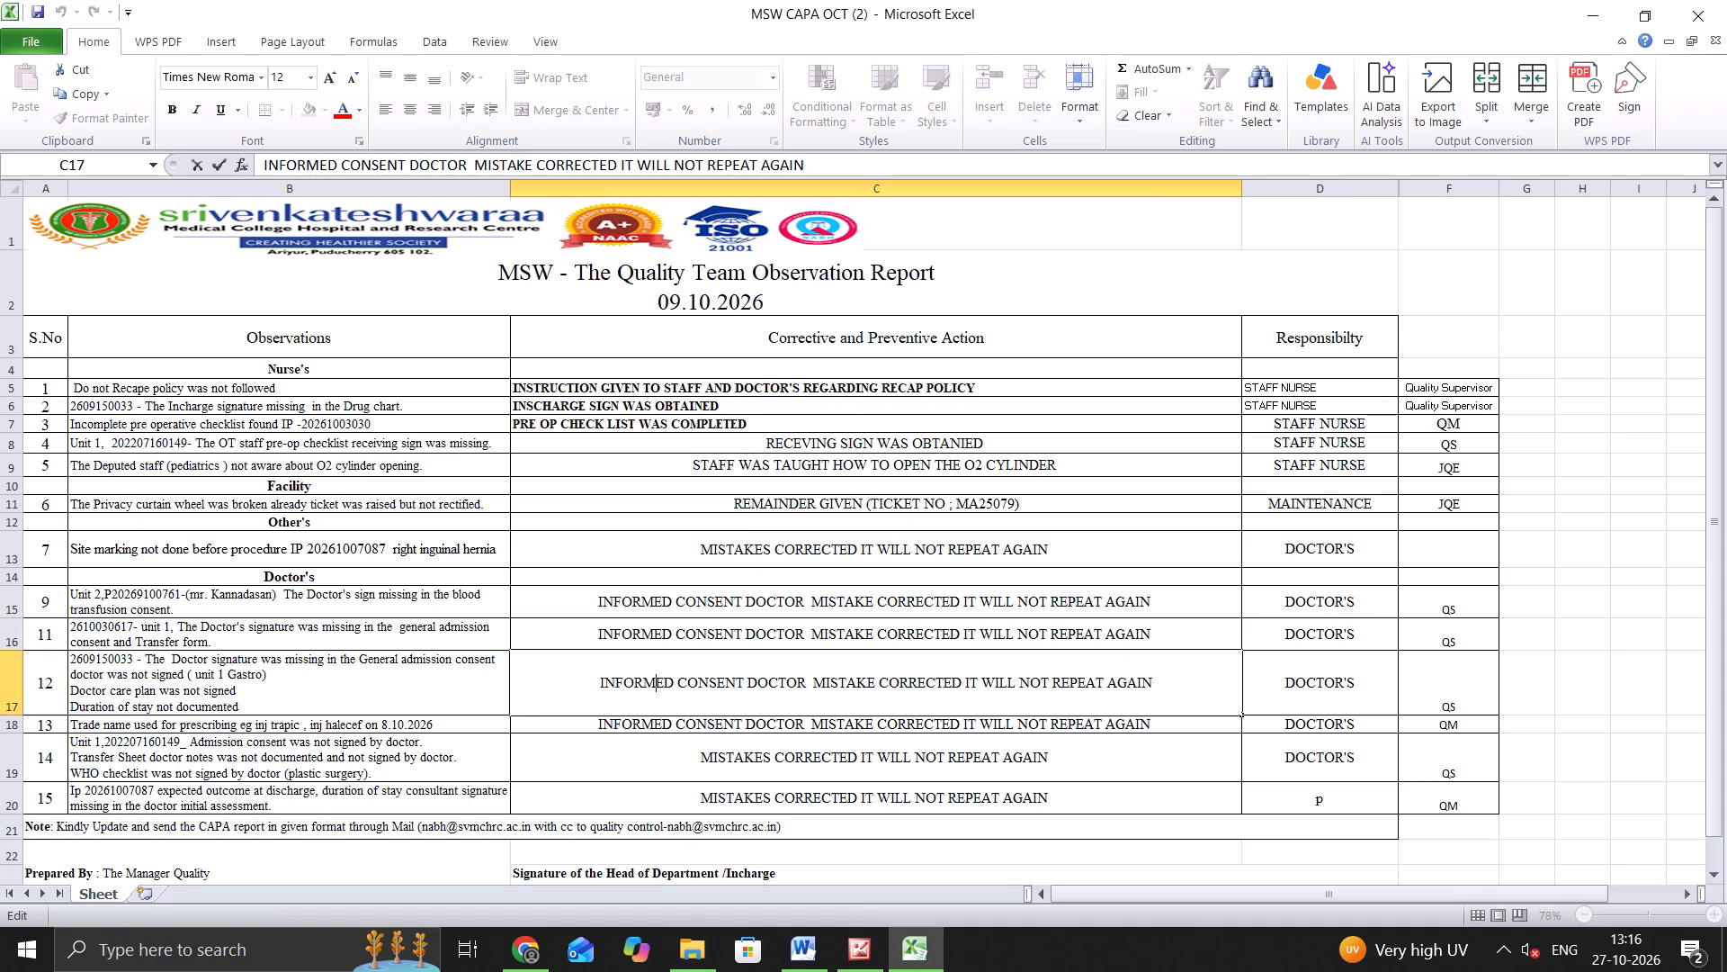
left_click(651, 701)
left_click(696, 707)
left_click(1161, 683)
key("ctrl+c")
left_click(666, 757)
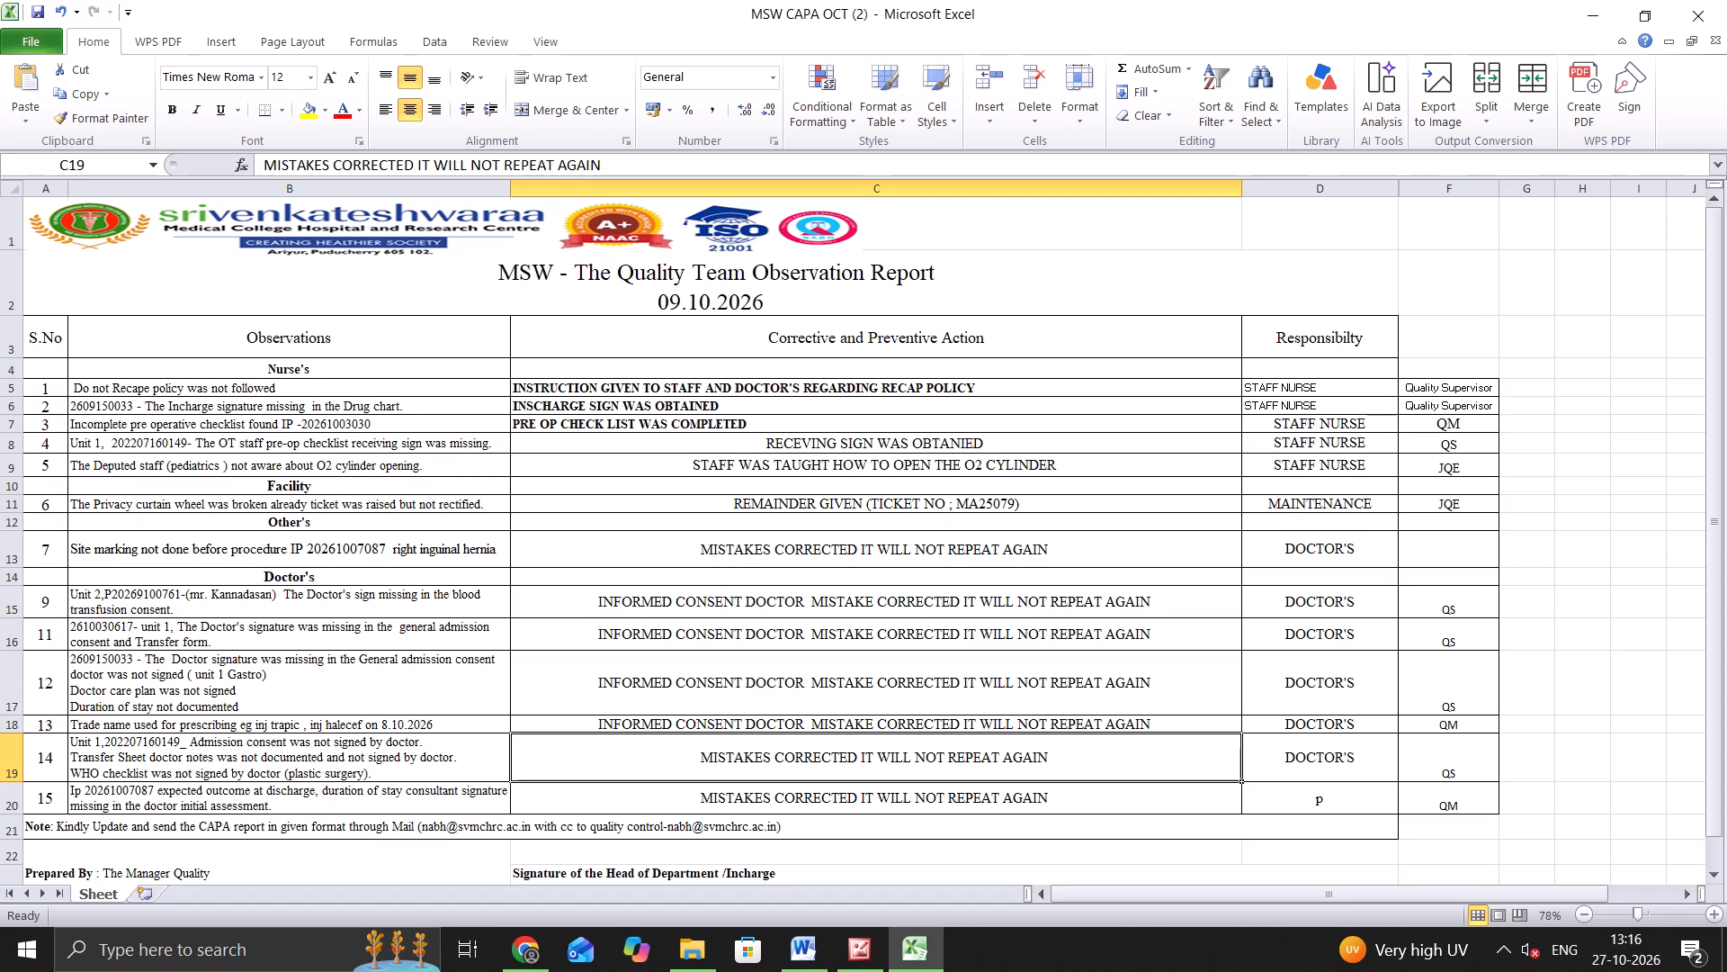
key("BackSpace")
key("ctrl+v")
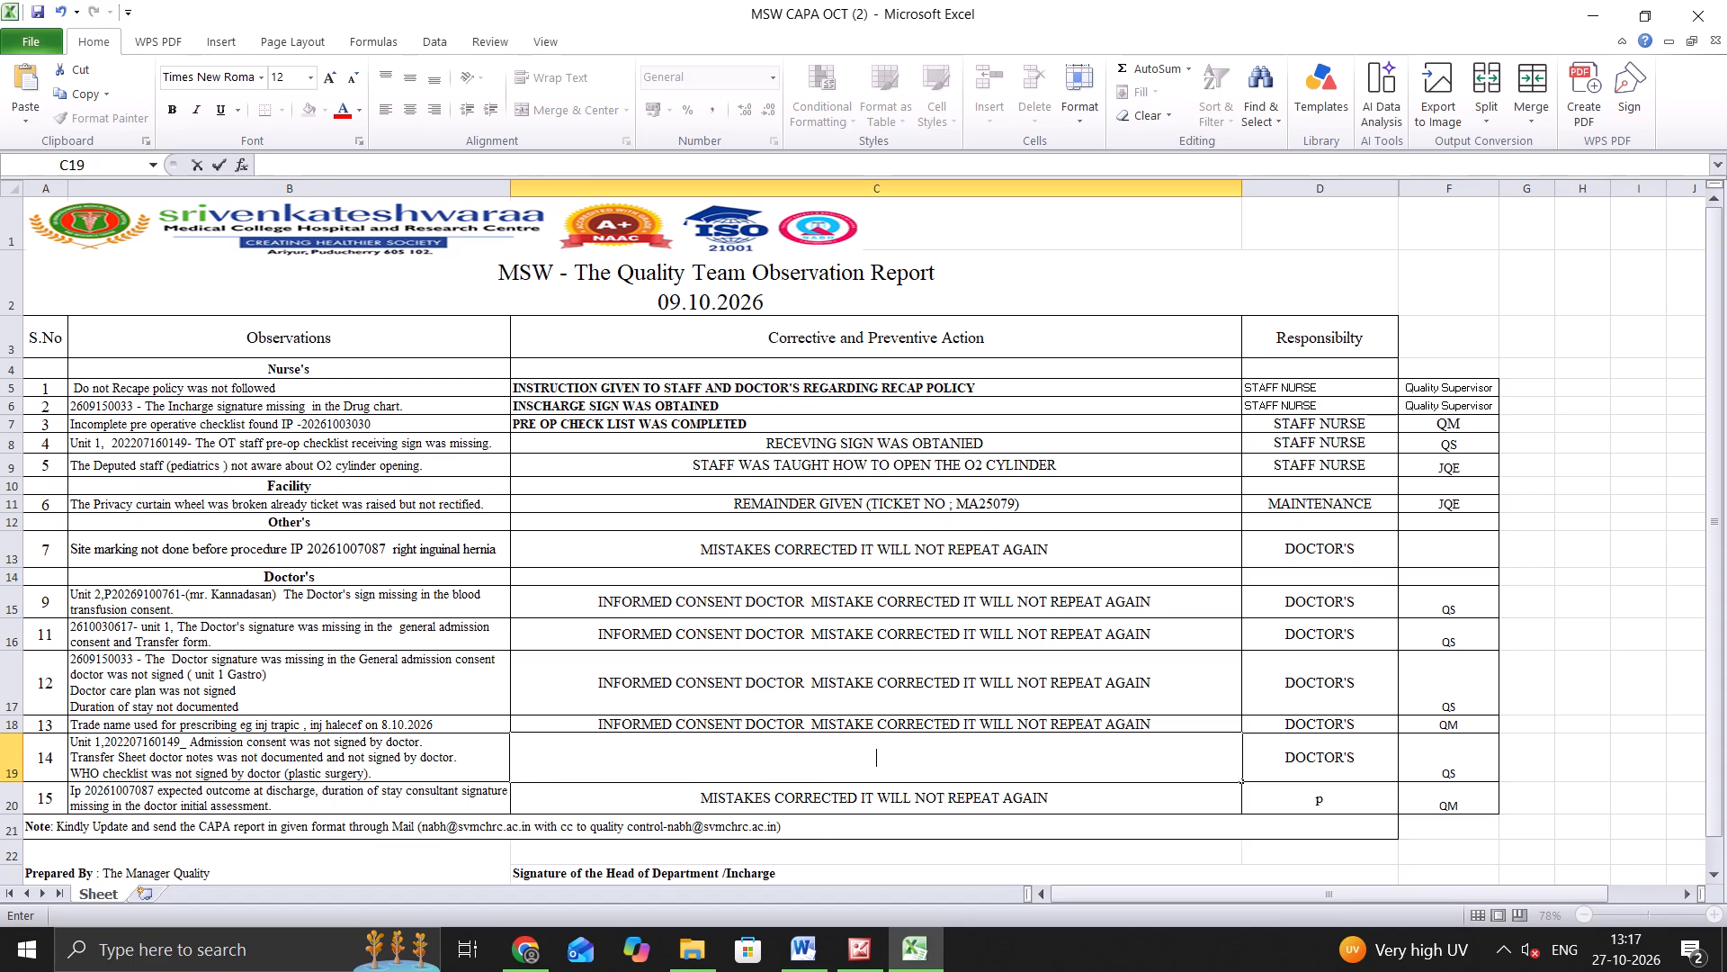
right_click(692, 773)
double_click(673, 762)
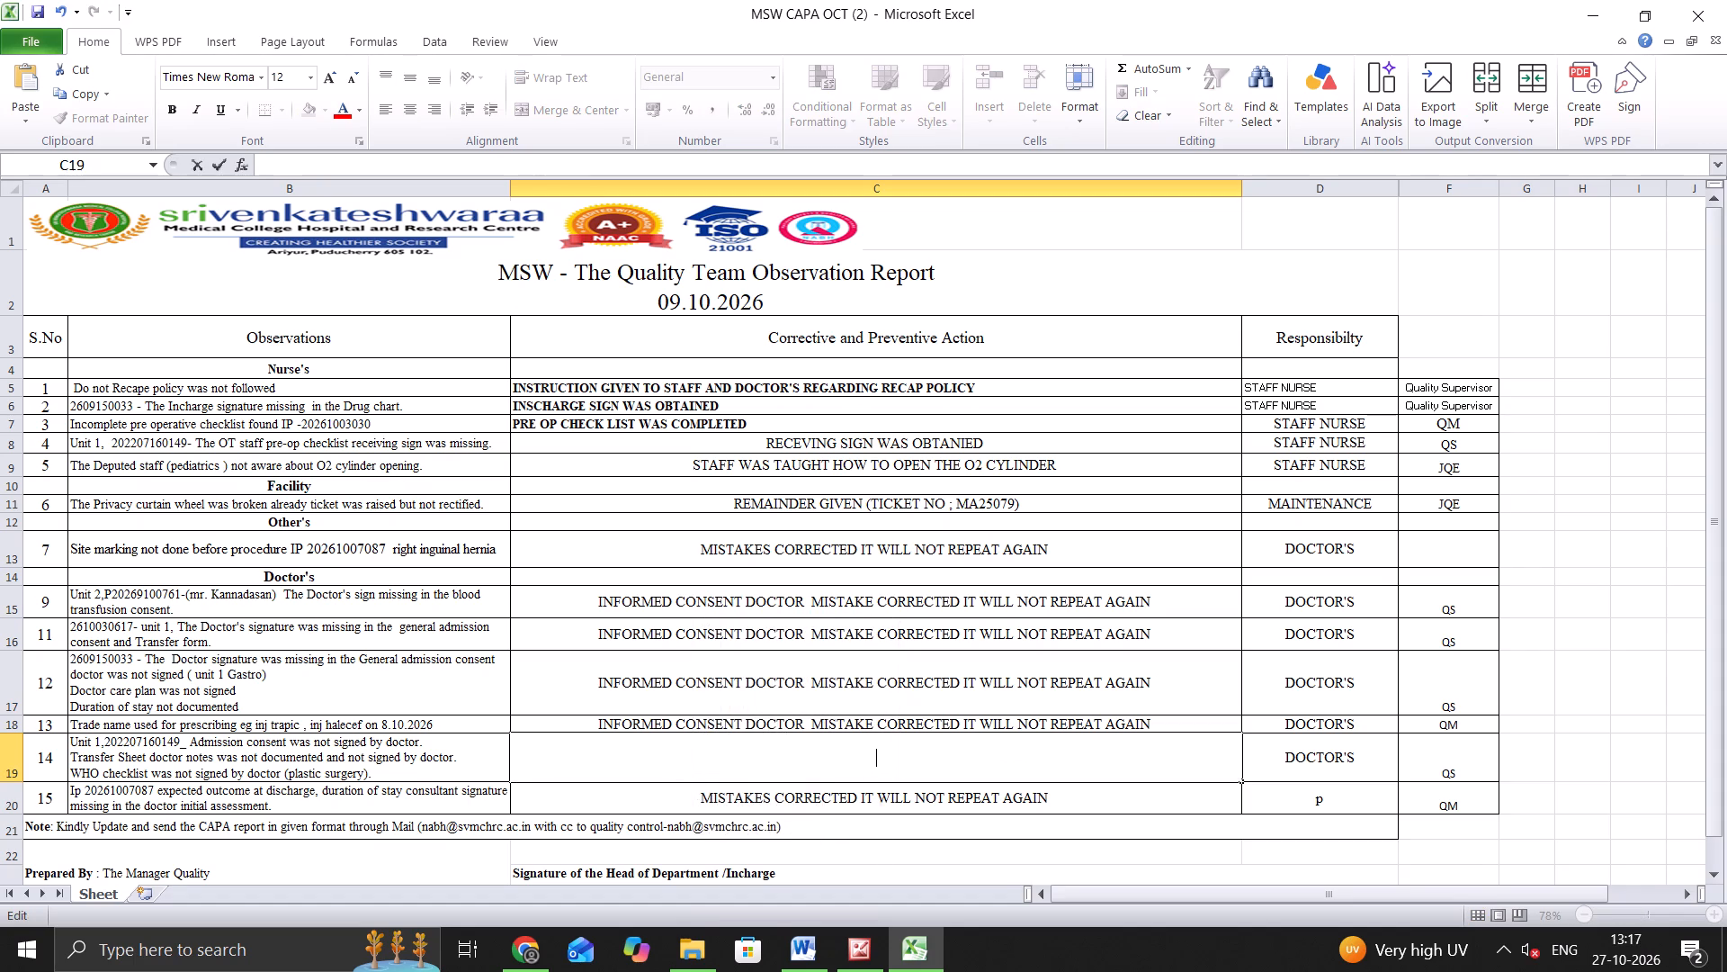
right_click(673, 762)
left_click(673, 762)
Fill the corrective action for observation 14 with a copy of the observation 13 corrective action.
left_click(630, 727)
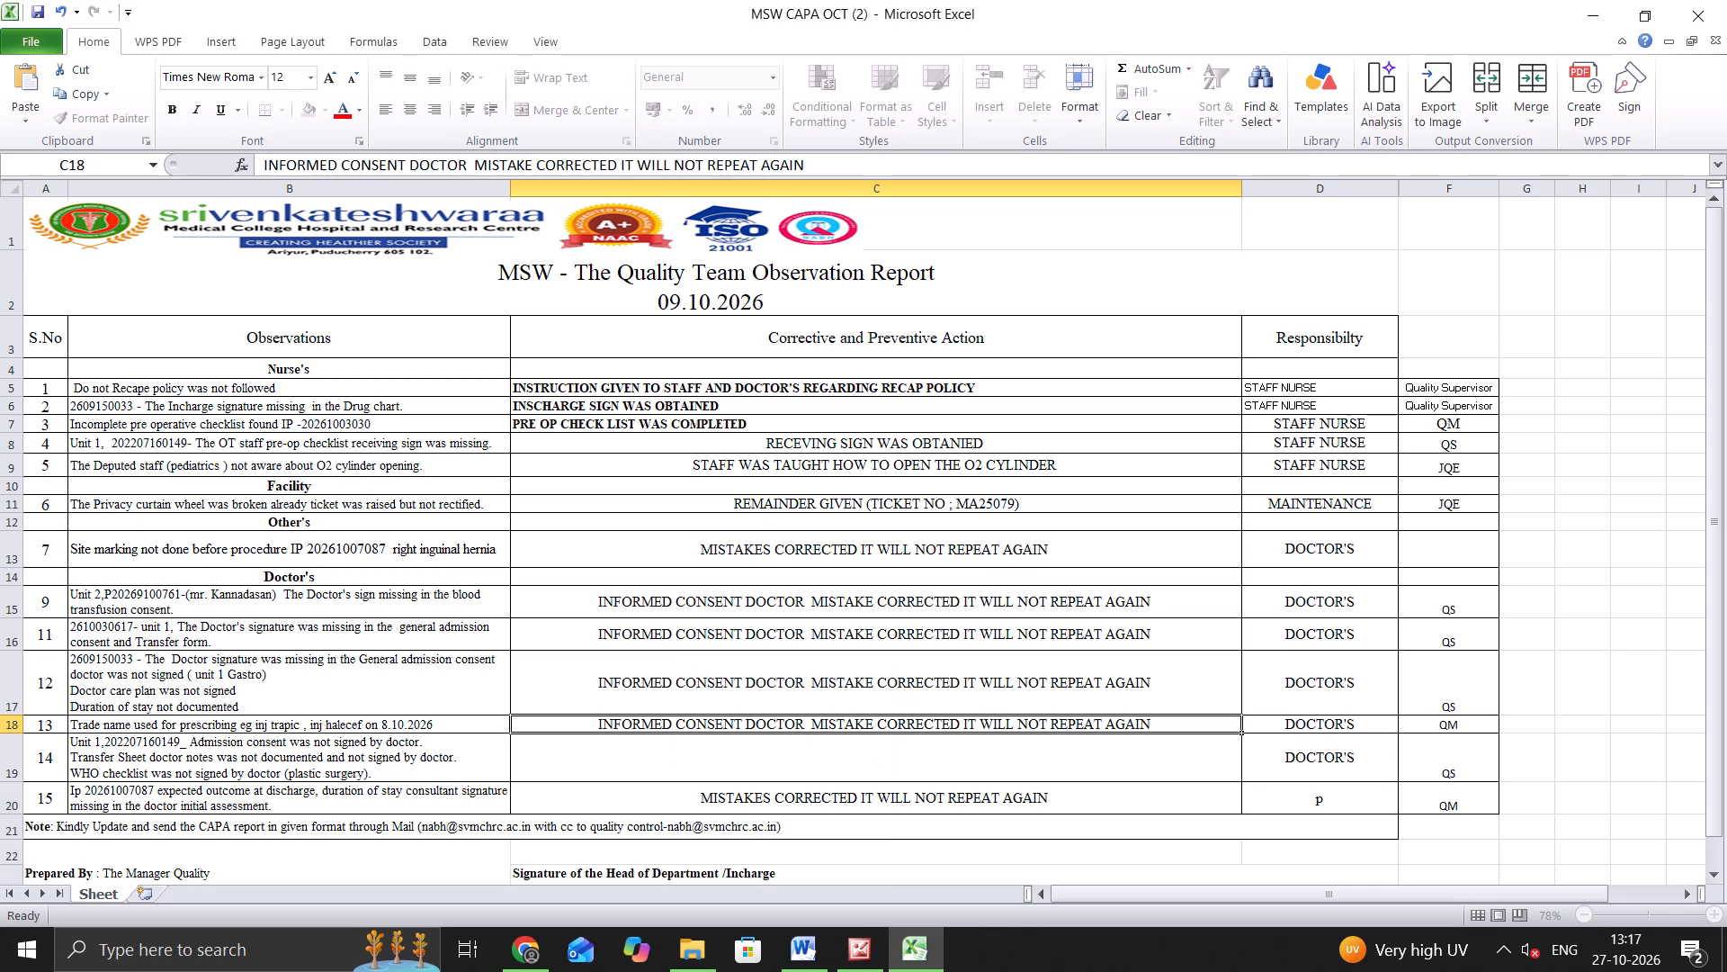
key("ctrl+c")
left_click(622, 751)
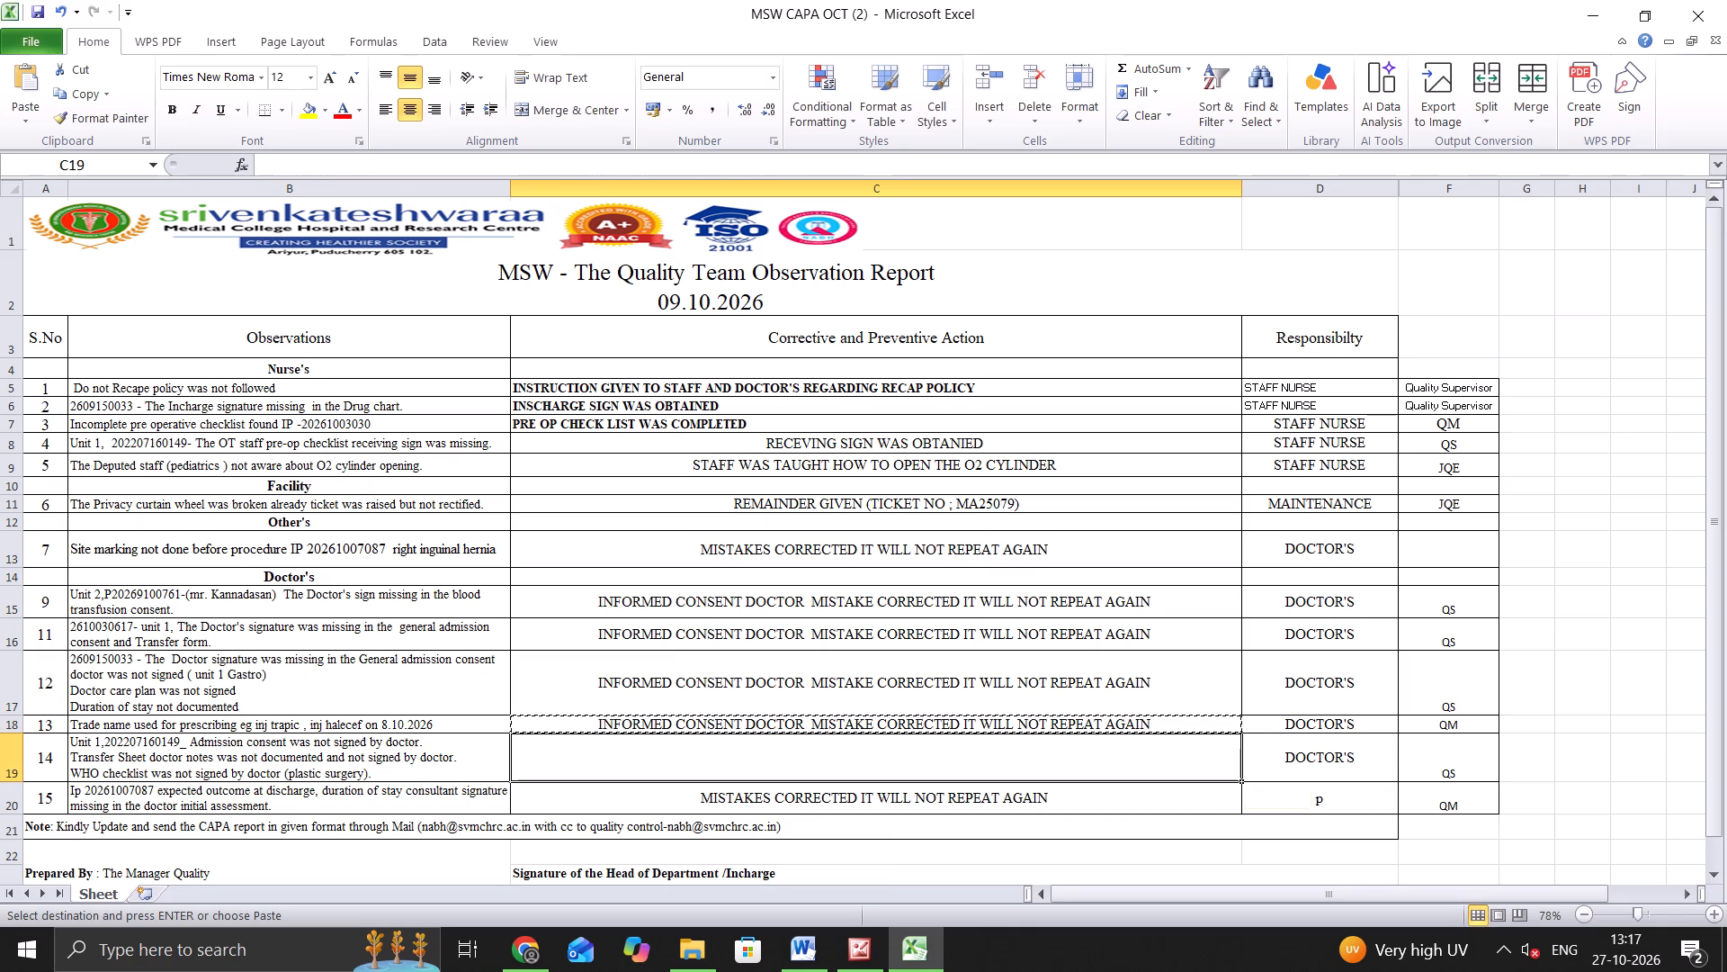
key("ctrl+v")
Replace the corrective action for observation 15 with a copy of the observation 14 corrective action.
left_click(702, 797)
key("BackSpace")
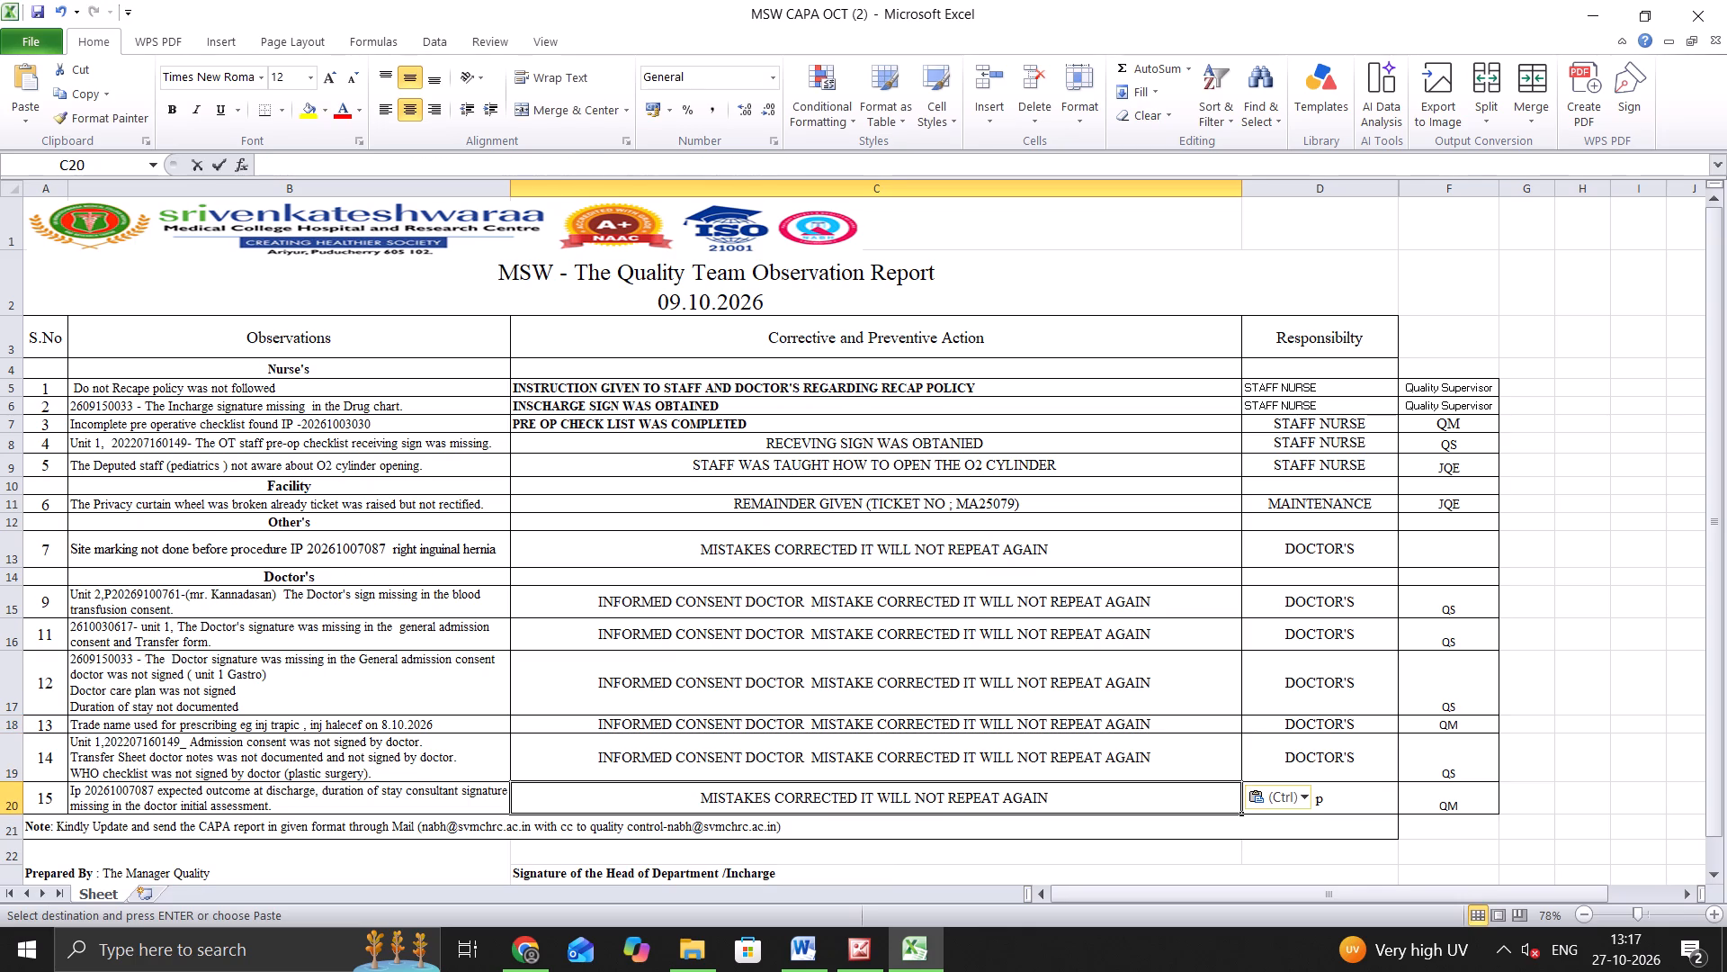
left_click(676, 764)
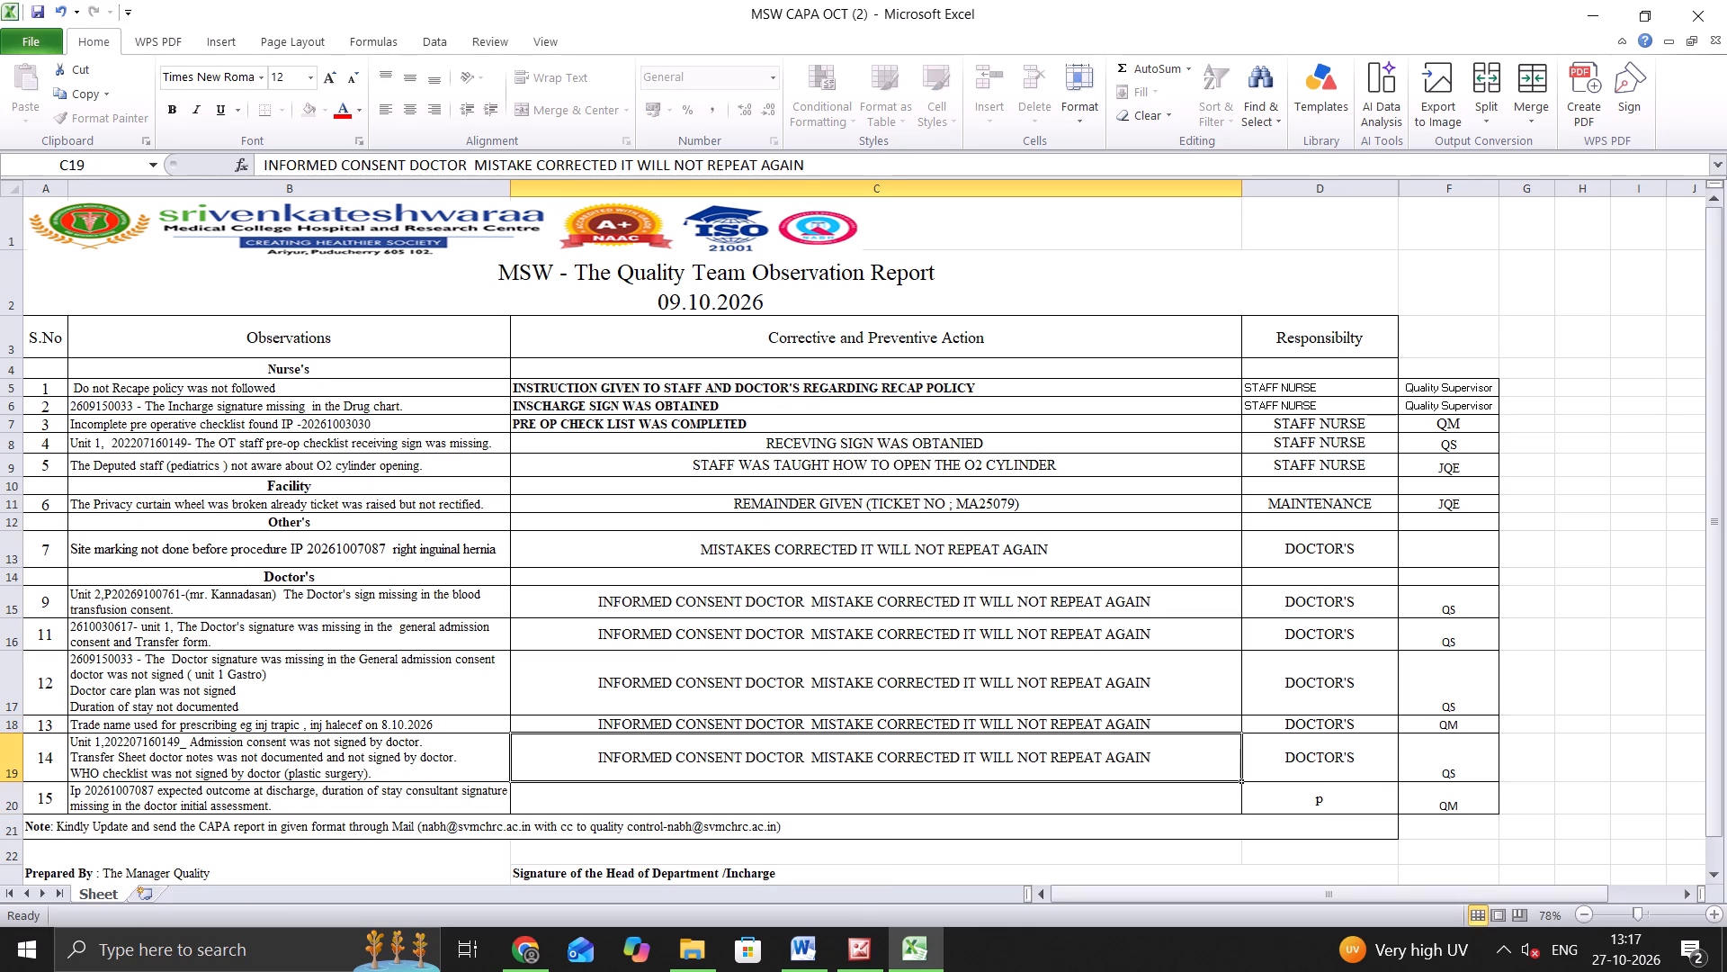
key("ctrl+c")
left_click(647, 813)
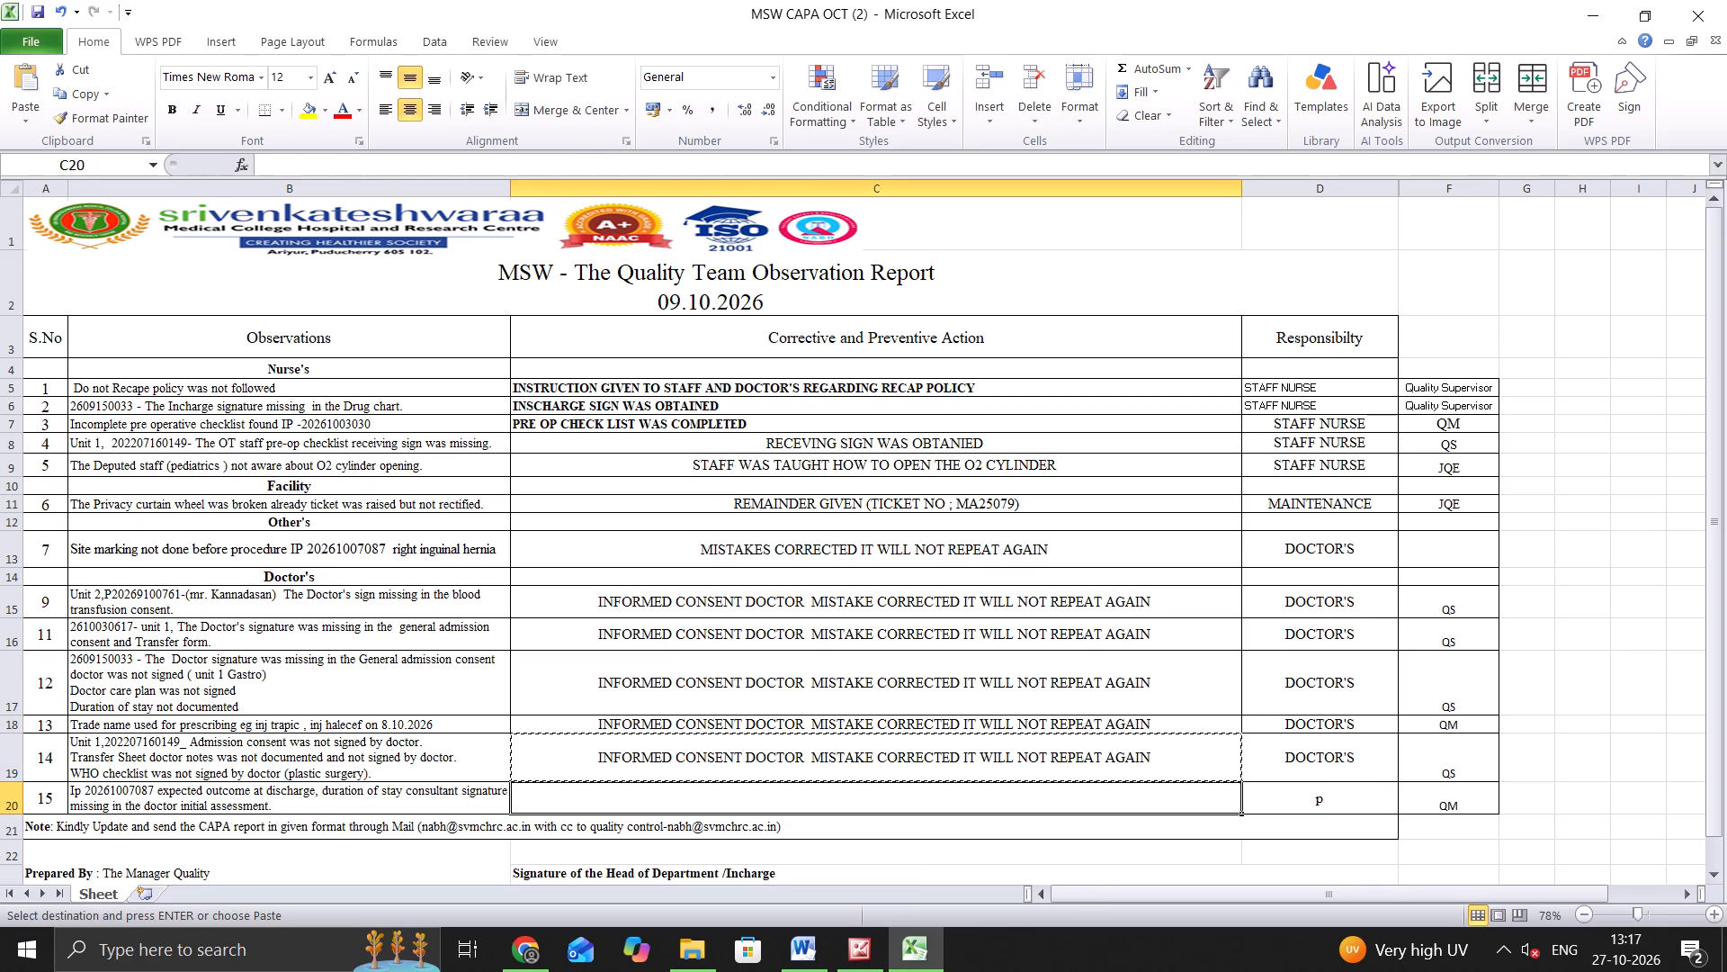
key("ctrl+v")
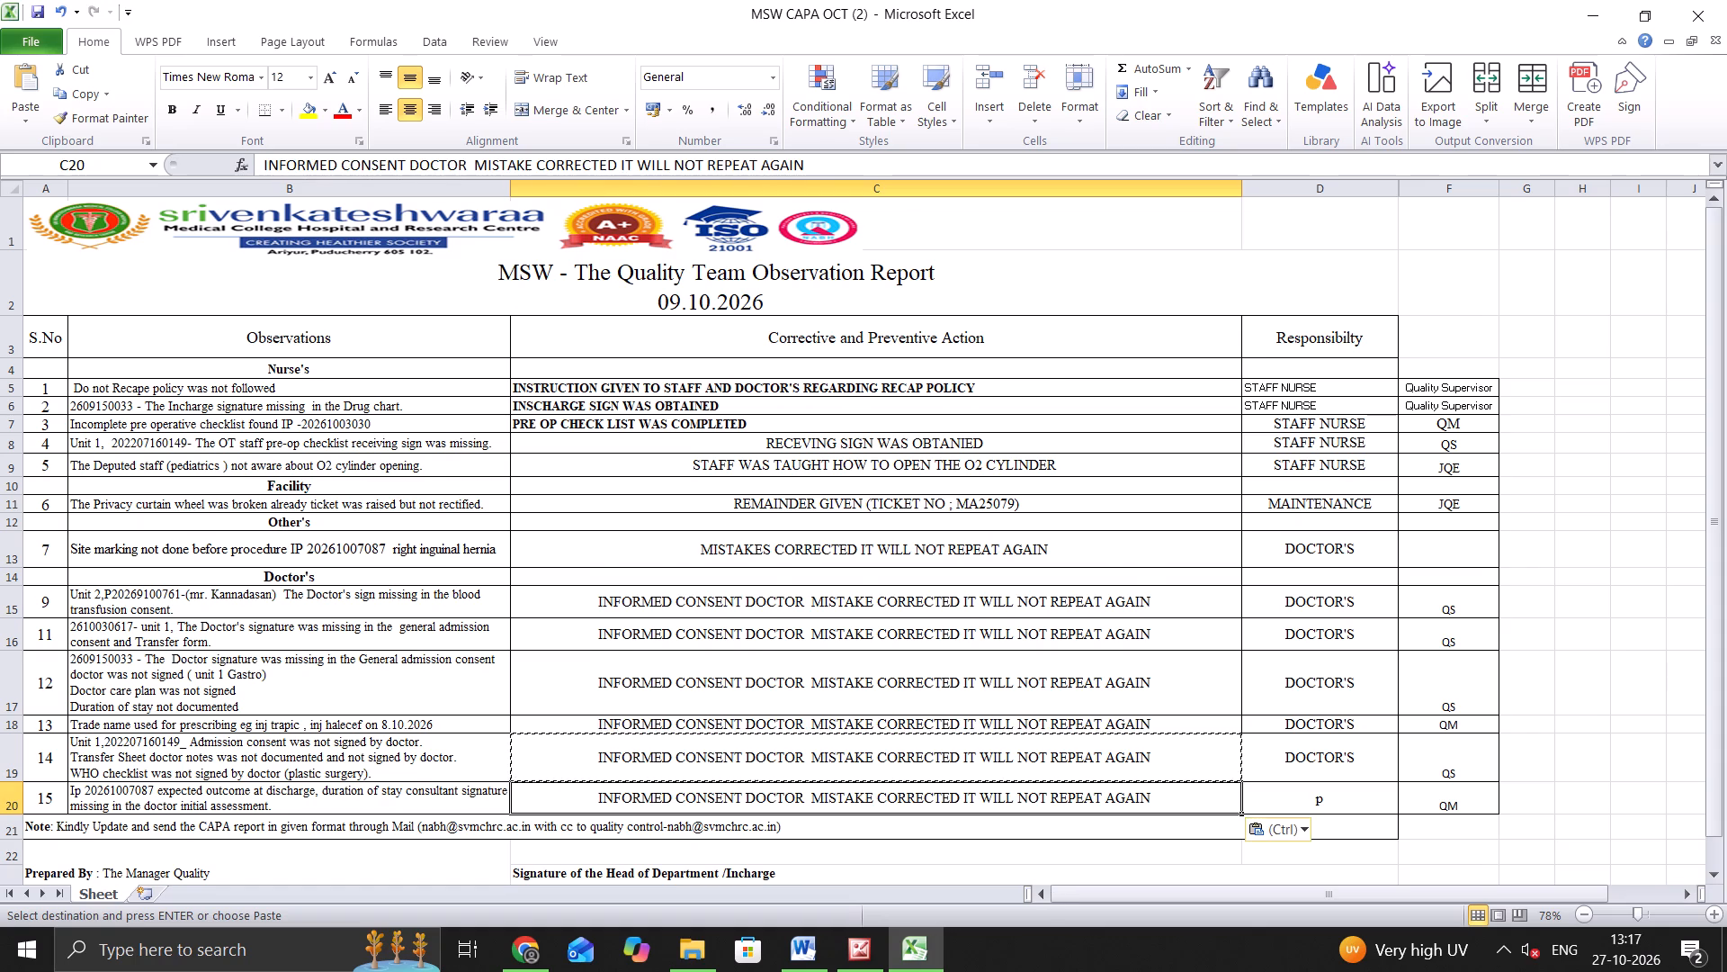
Check the corrective action wording across the doctors' observations 9 to 15.
scroll(1101, 651, "down", 2)
left_click(1115, 683)
left_click(1206, 754)
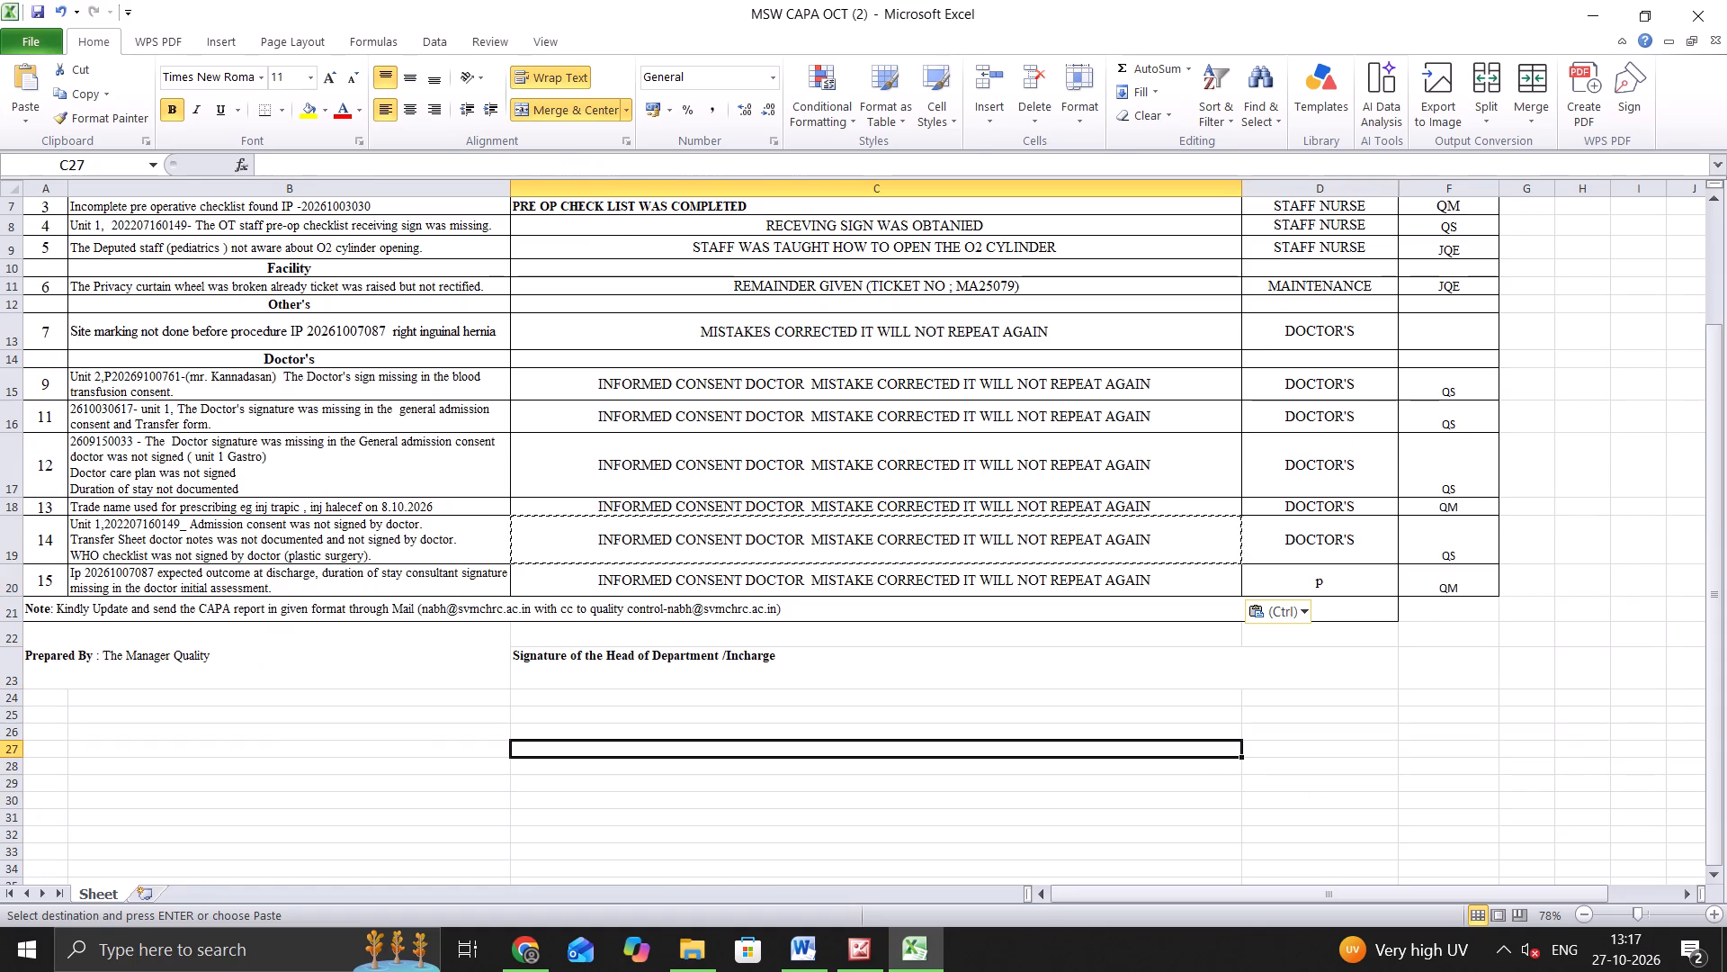
left_click(1102, 542)
left_click(1132, 417)
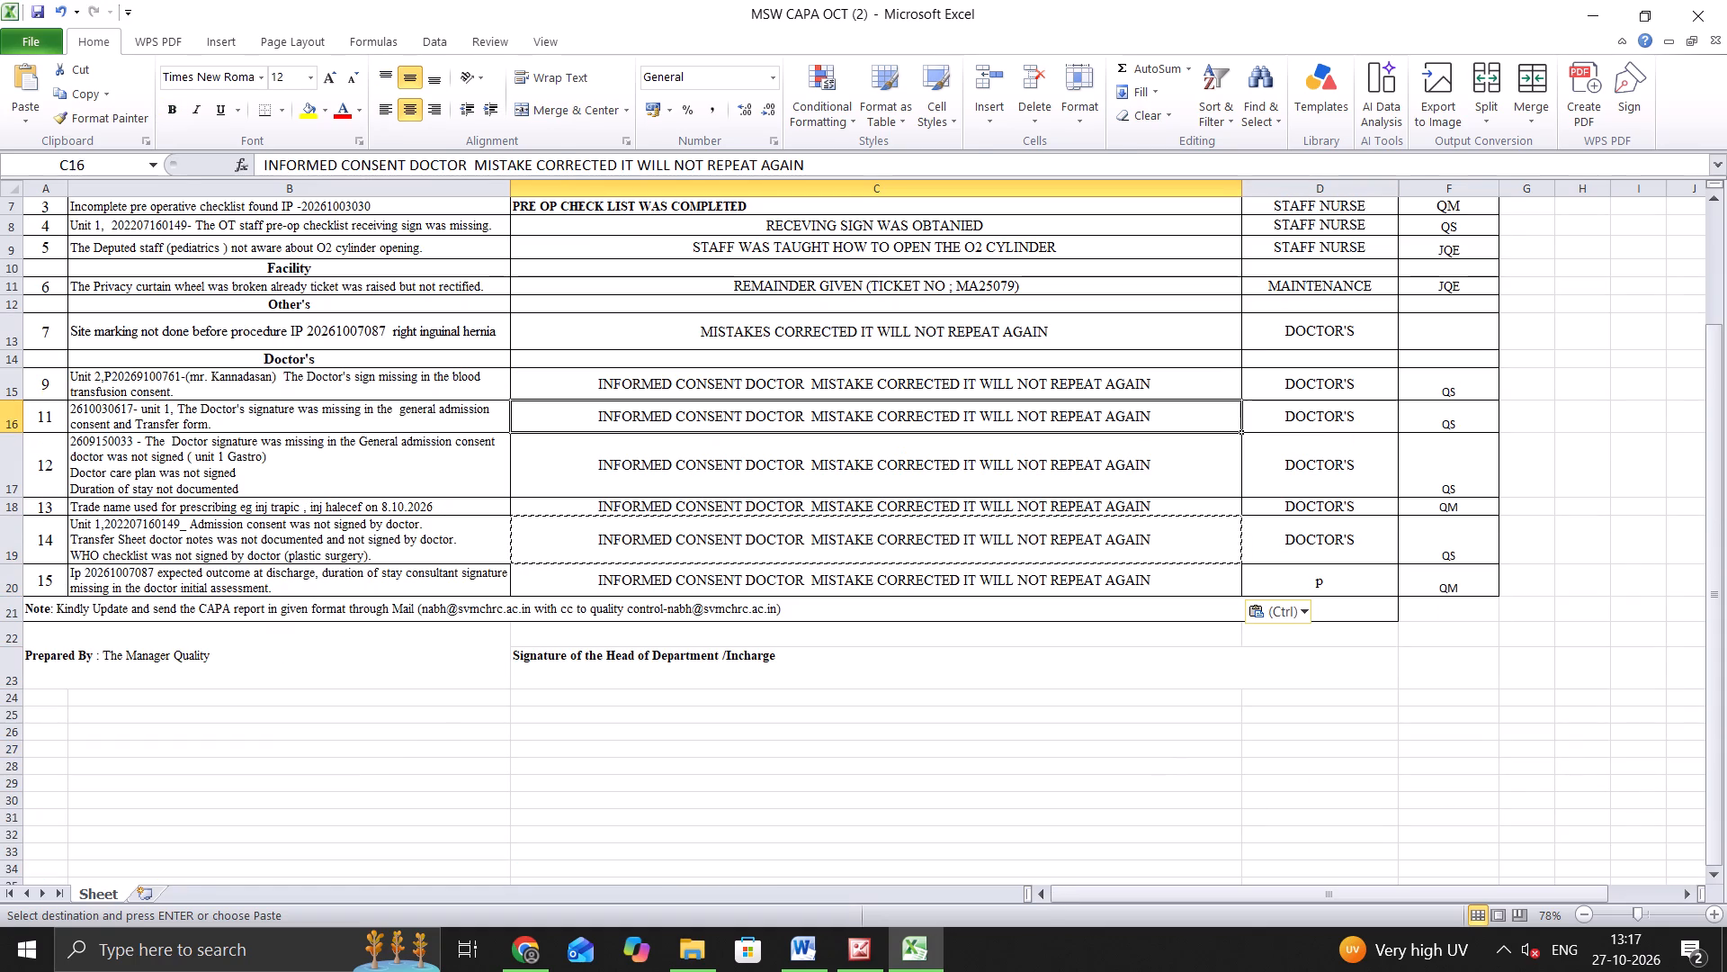
double_click(1144, 468)
scroll(1156, 748, "up", 2)
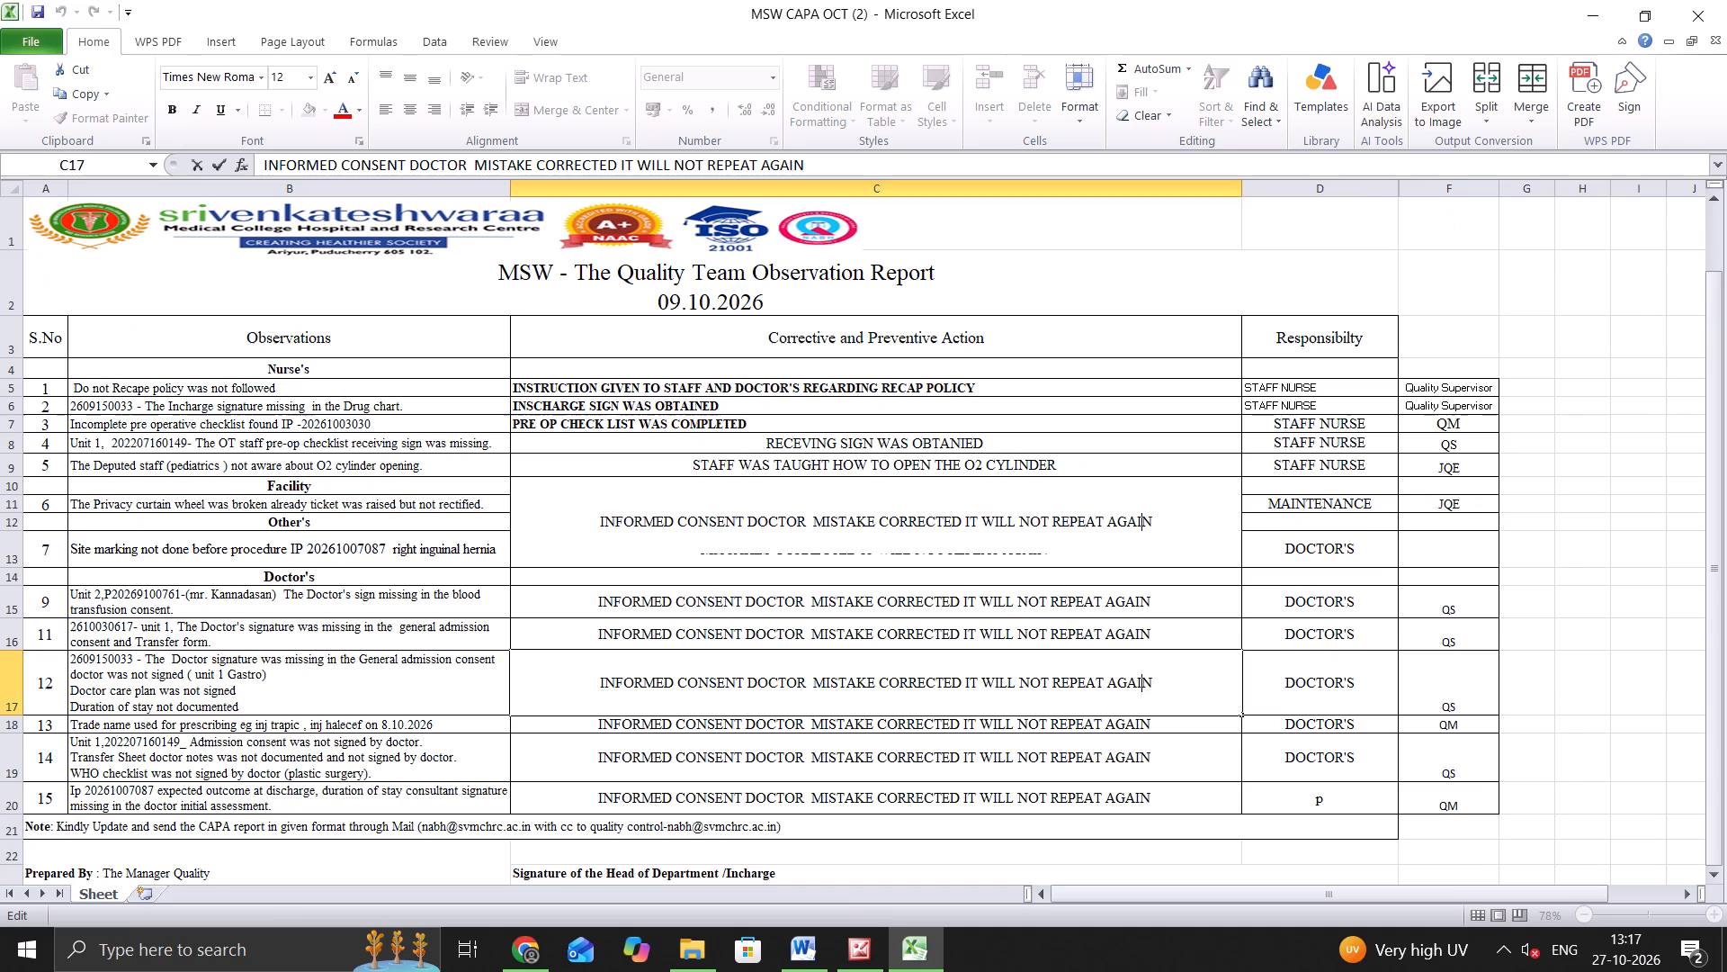
left_click(1154, 713)
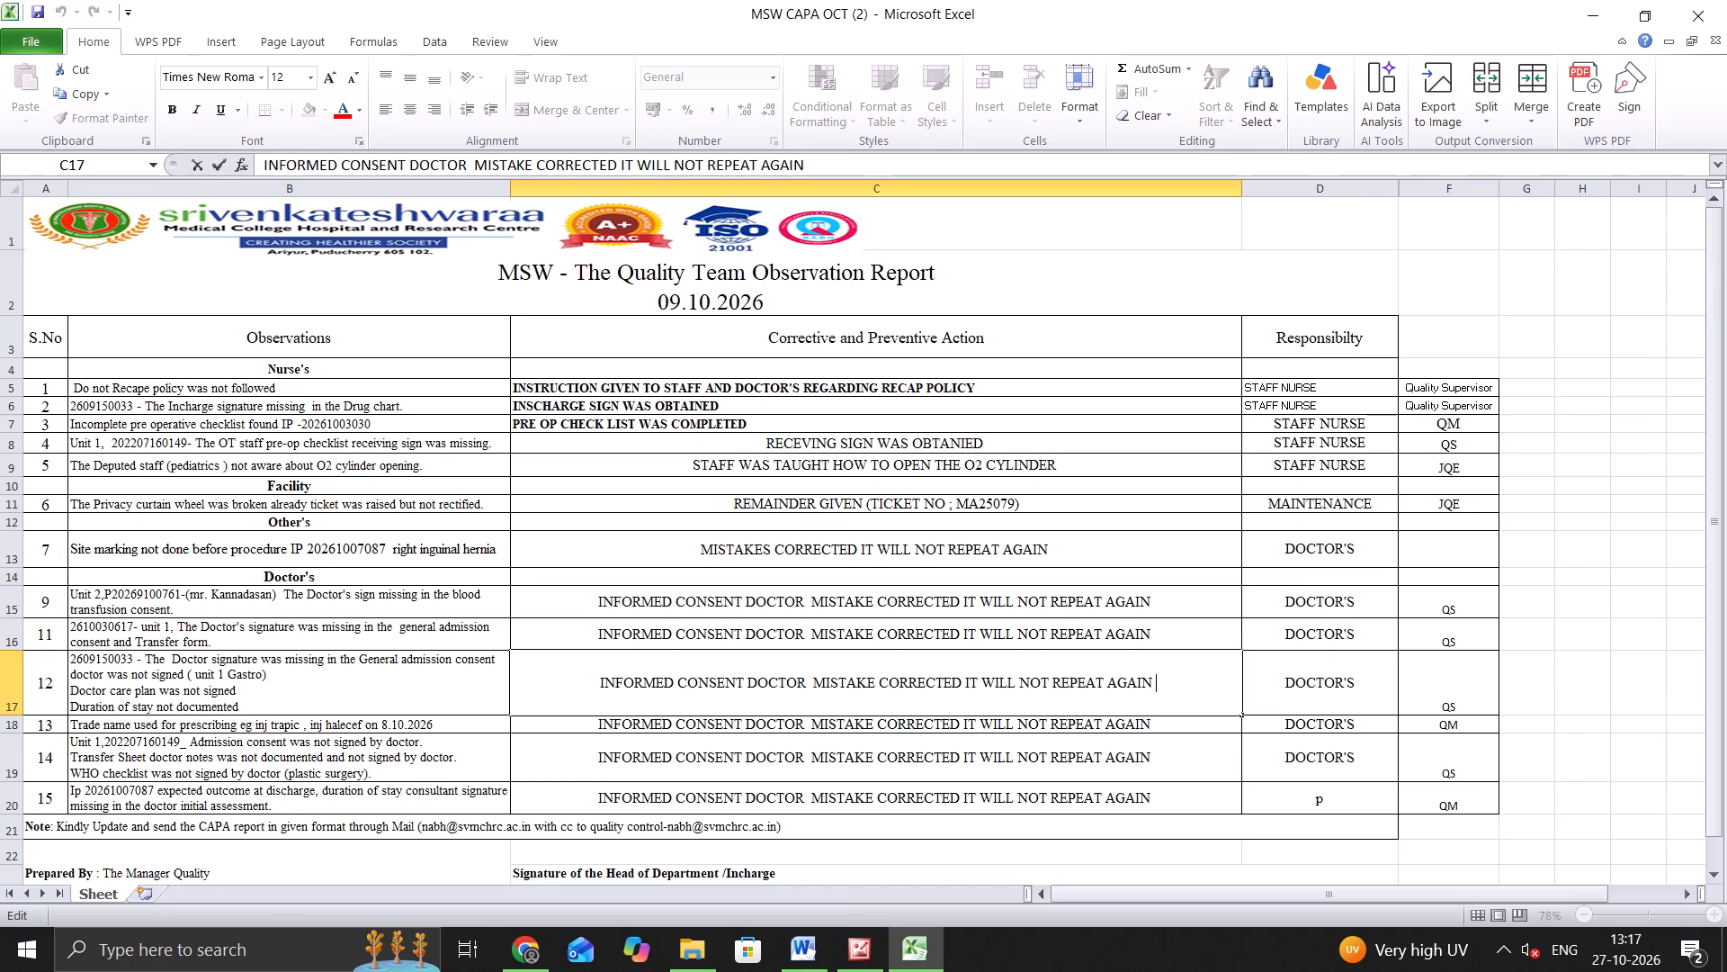
left_click(508, 716)
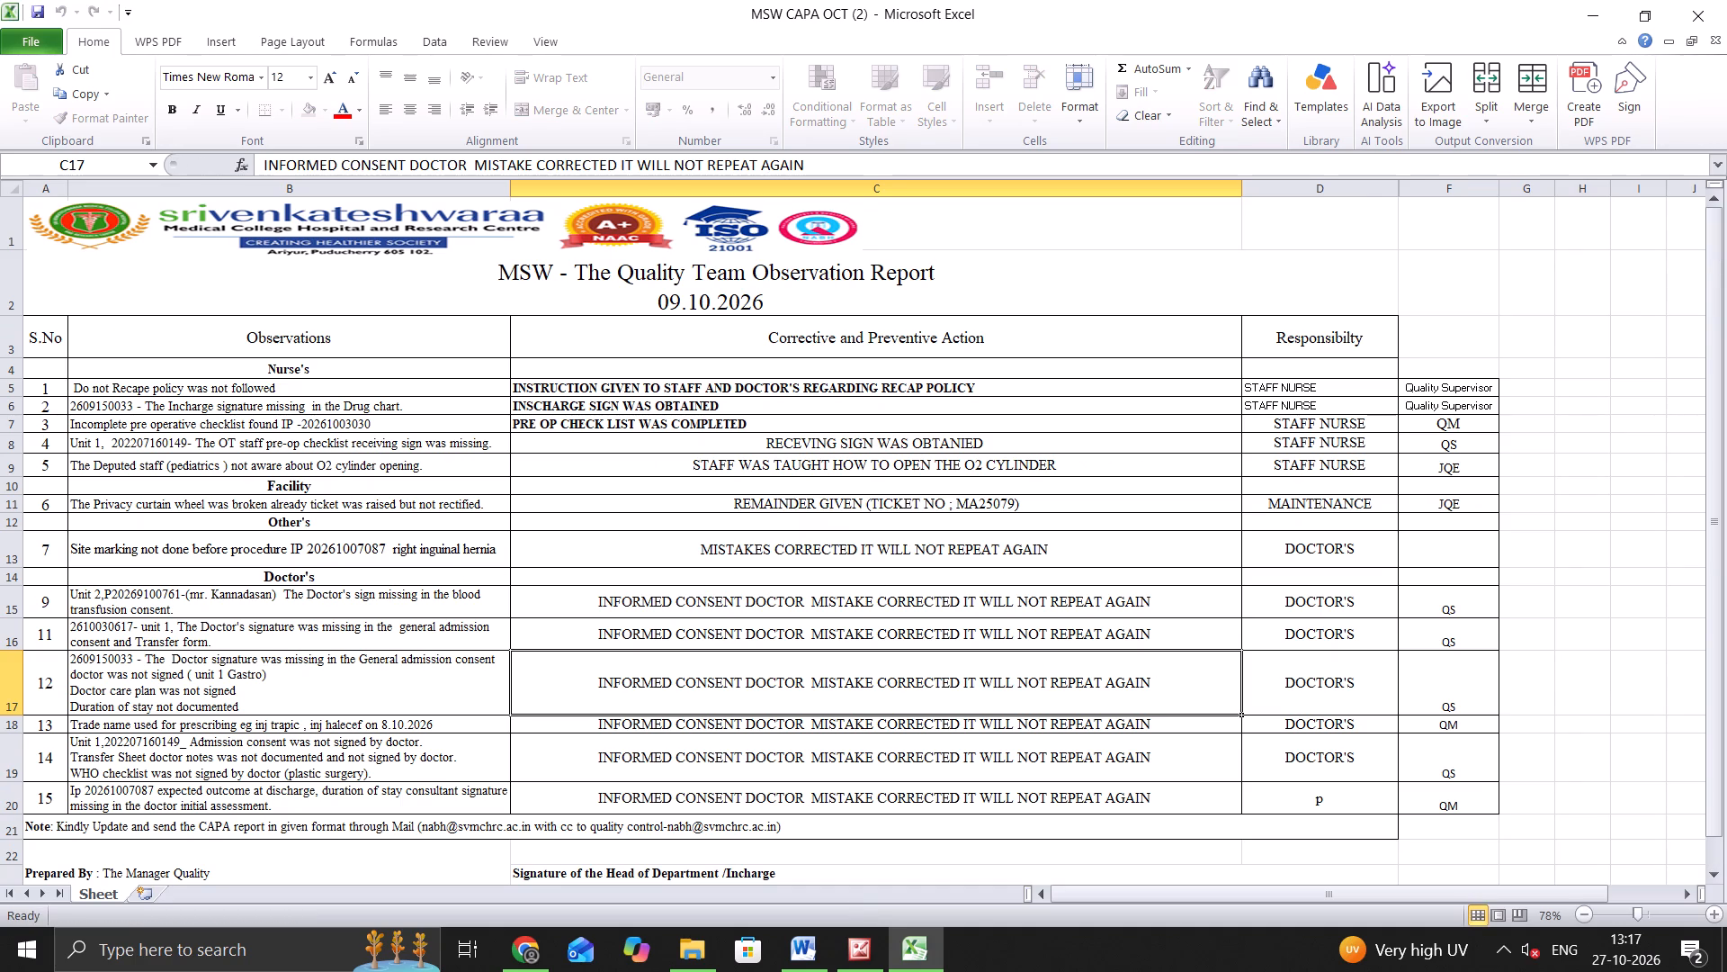
left_click(1168, 717)
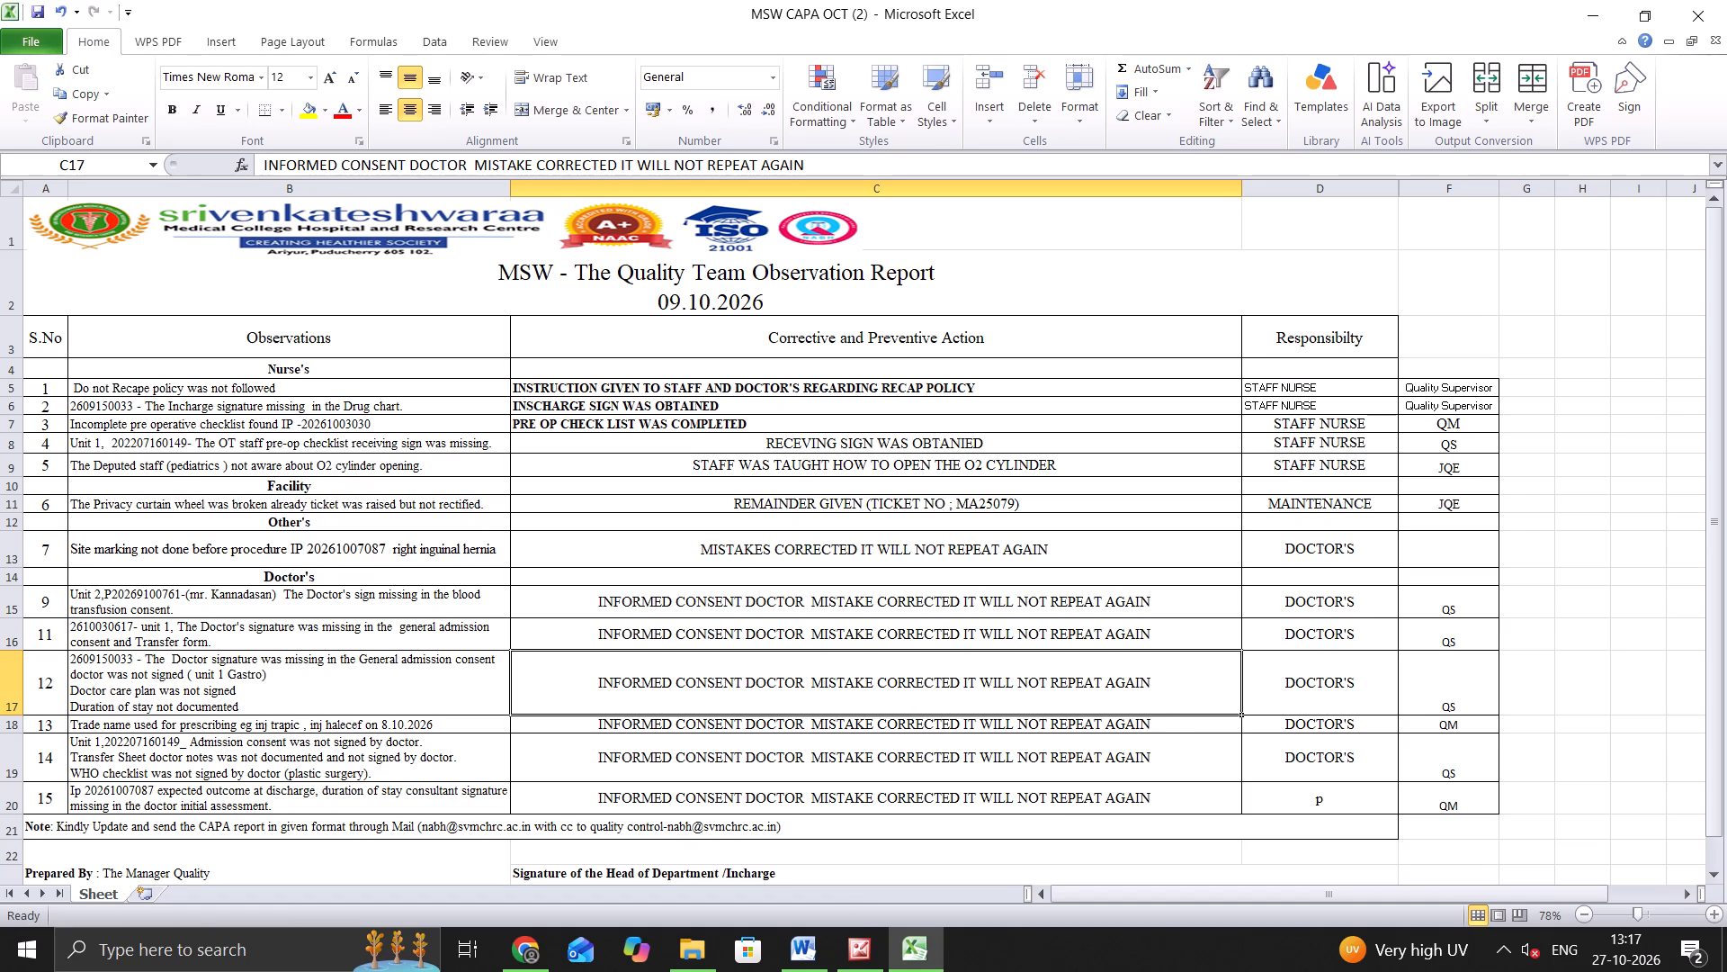
Narrow the Corrective and Preventive Action column so it fits more closely around its entries.
left_click_drag(1244, 193, 1203, 194)
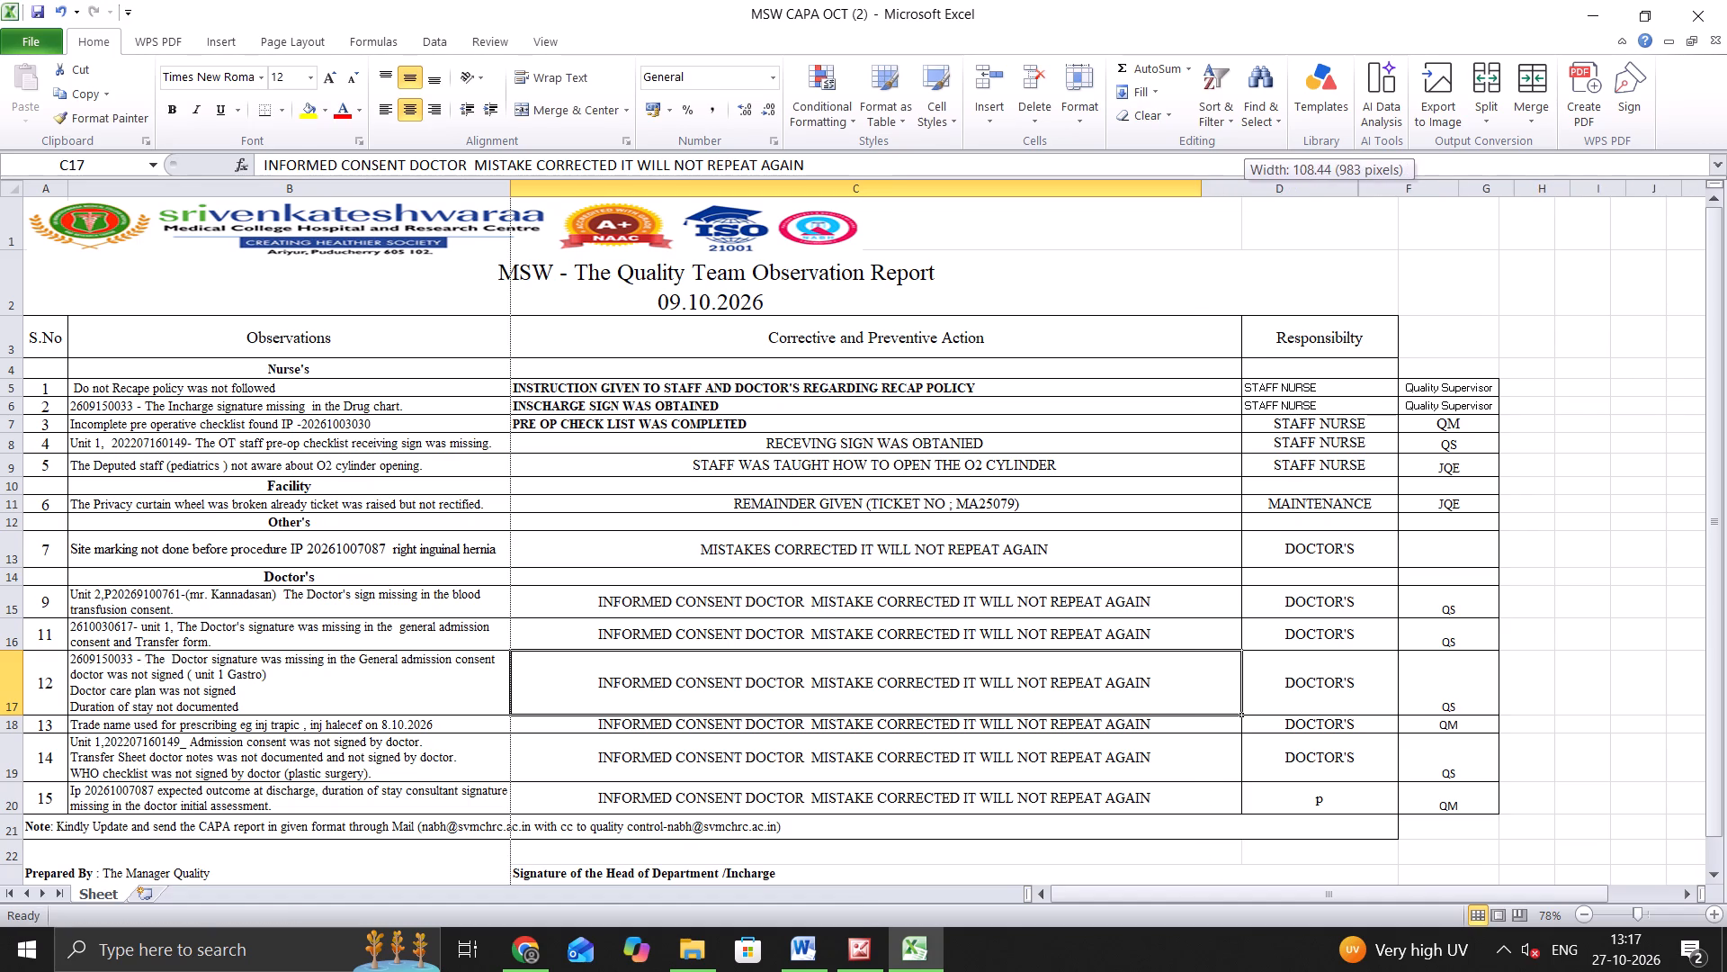
left_click_drag(1203, 194, 1191, 194)
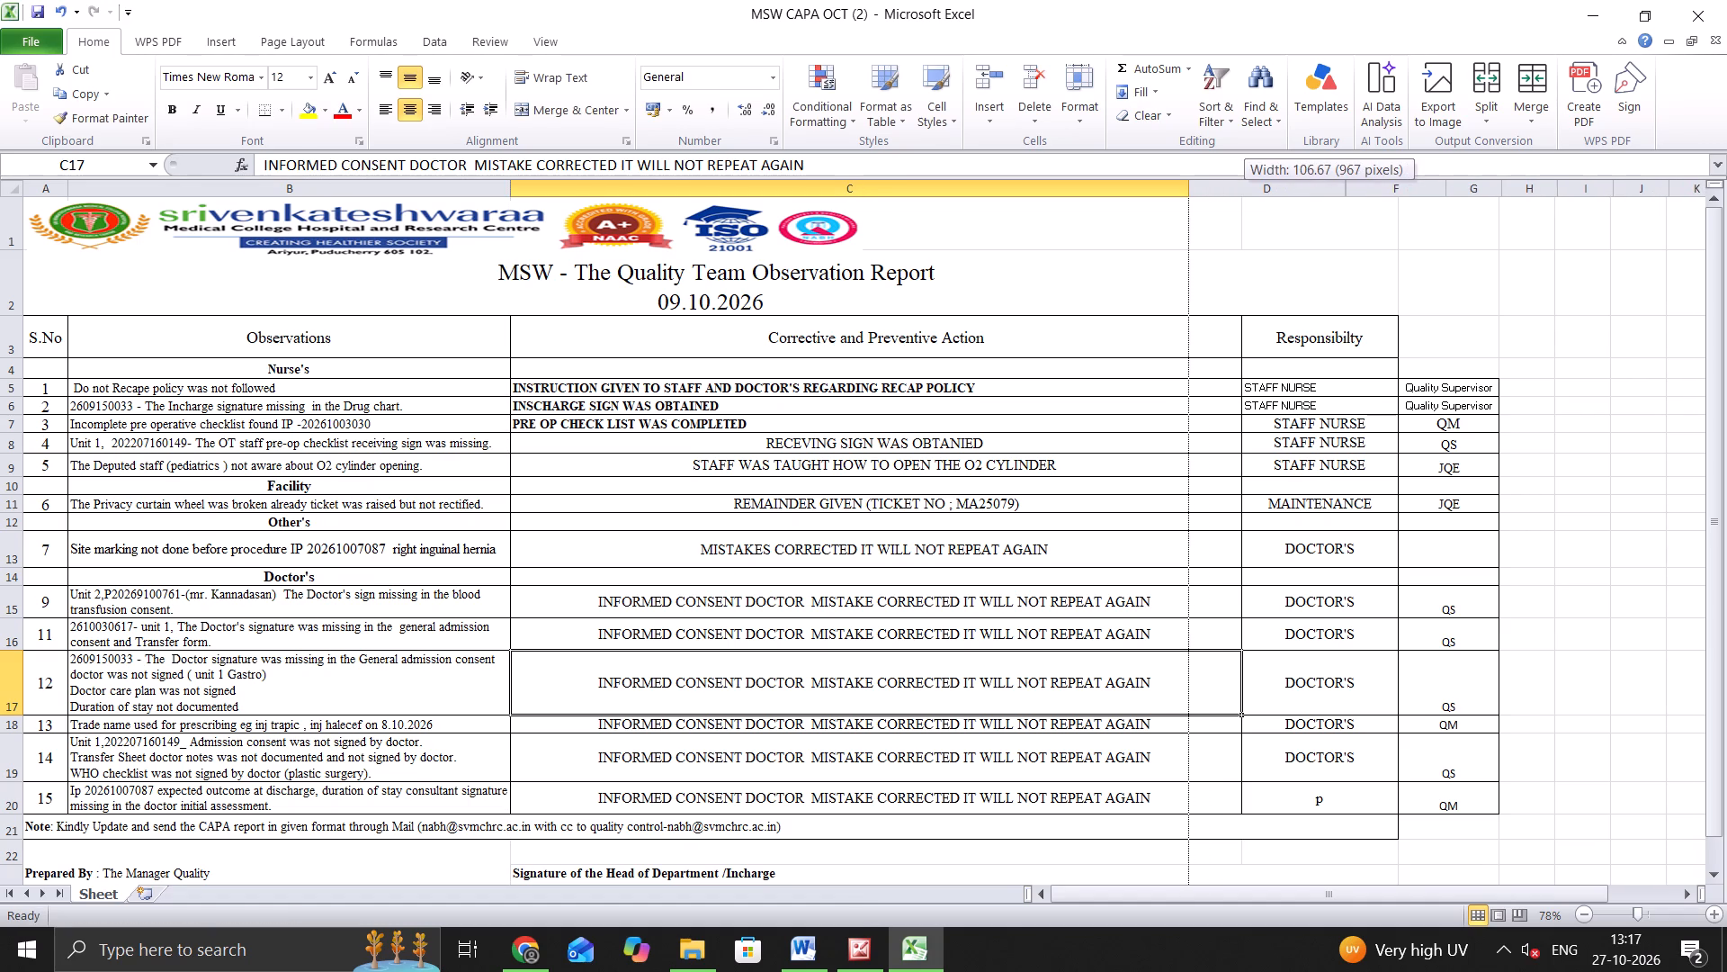
left_click(1189, 210)
left_click_drag(1188, 195, 1172, 191)
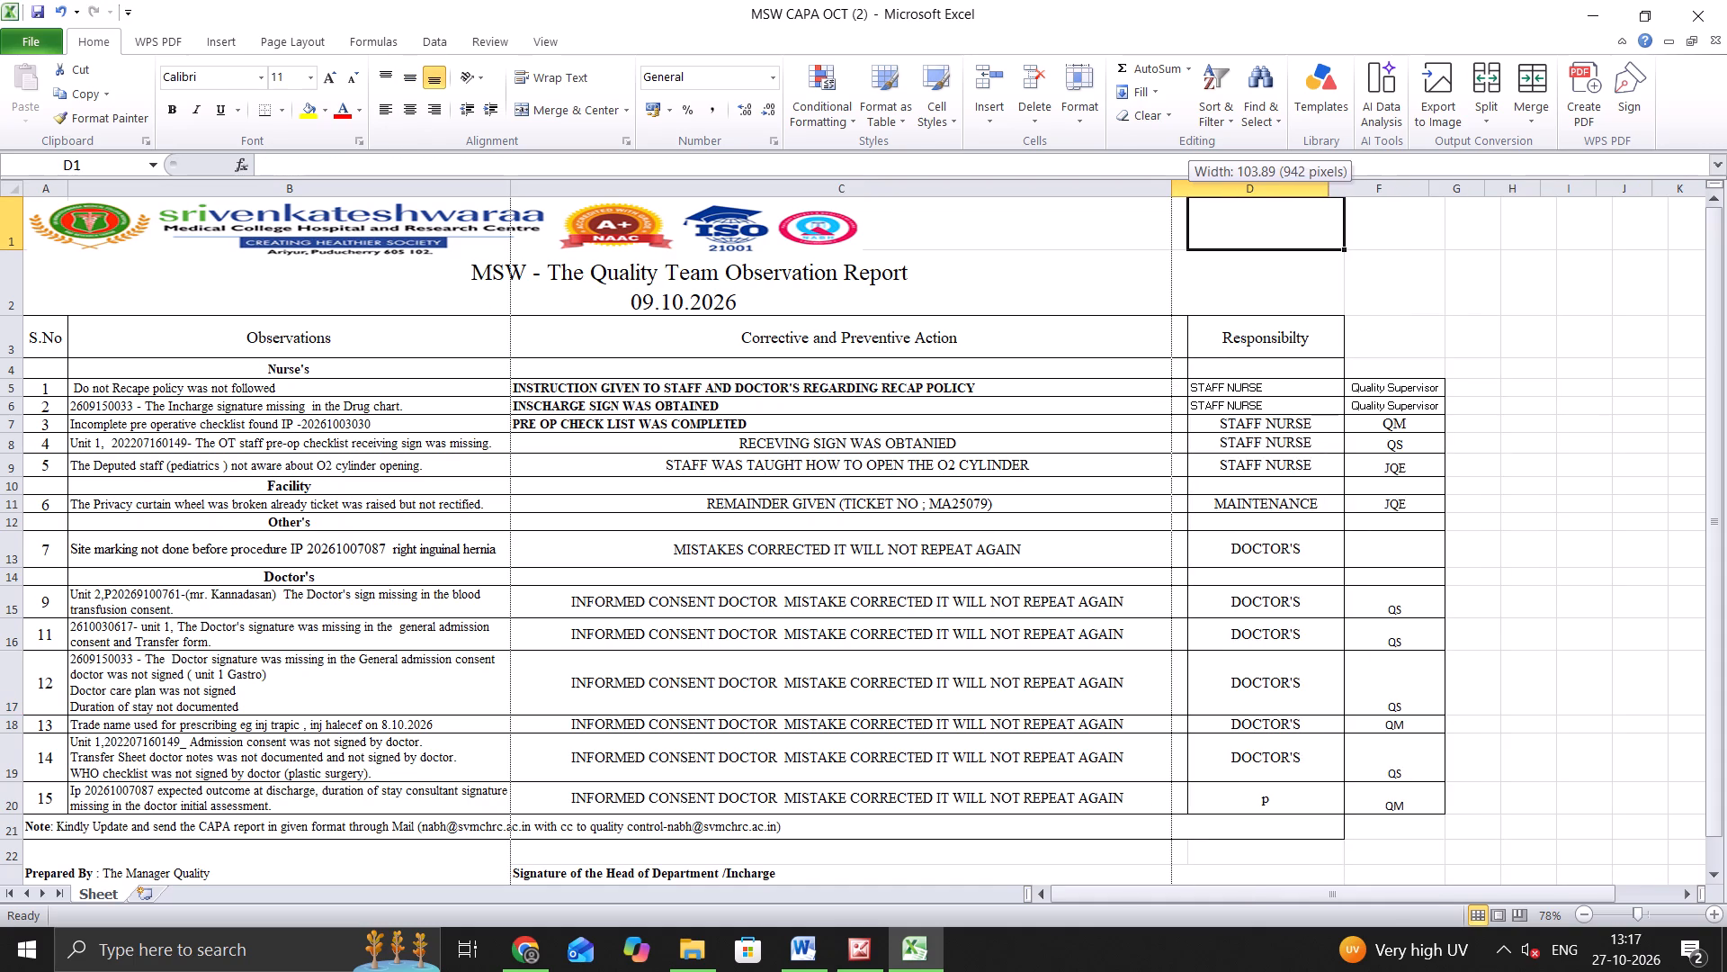
left_click_drag(1172, 191, 1141, 188)
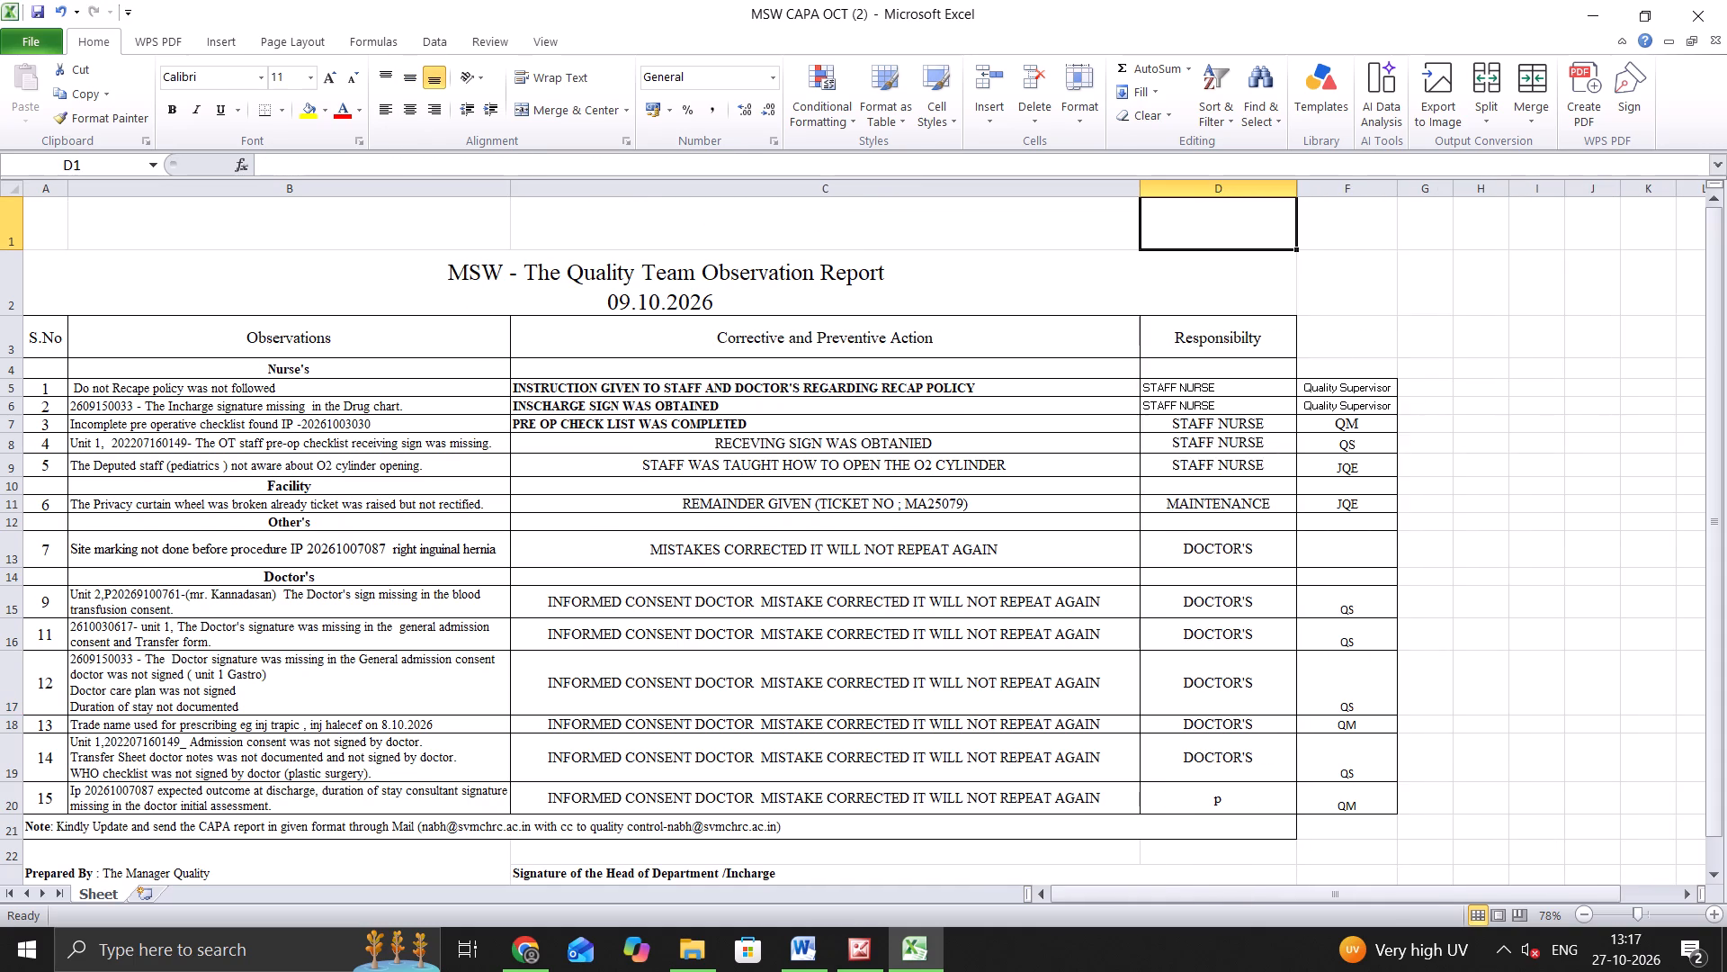
Review the whole observation report, from the heading to the area below the signature line.
scroll(1166, 487, "down", 1)
scroll(767, 580, "up", 1)
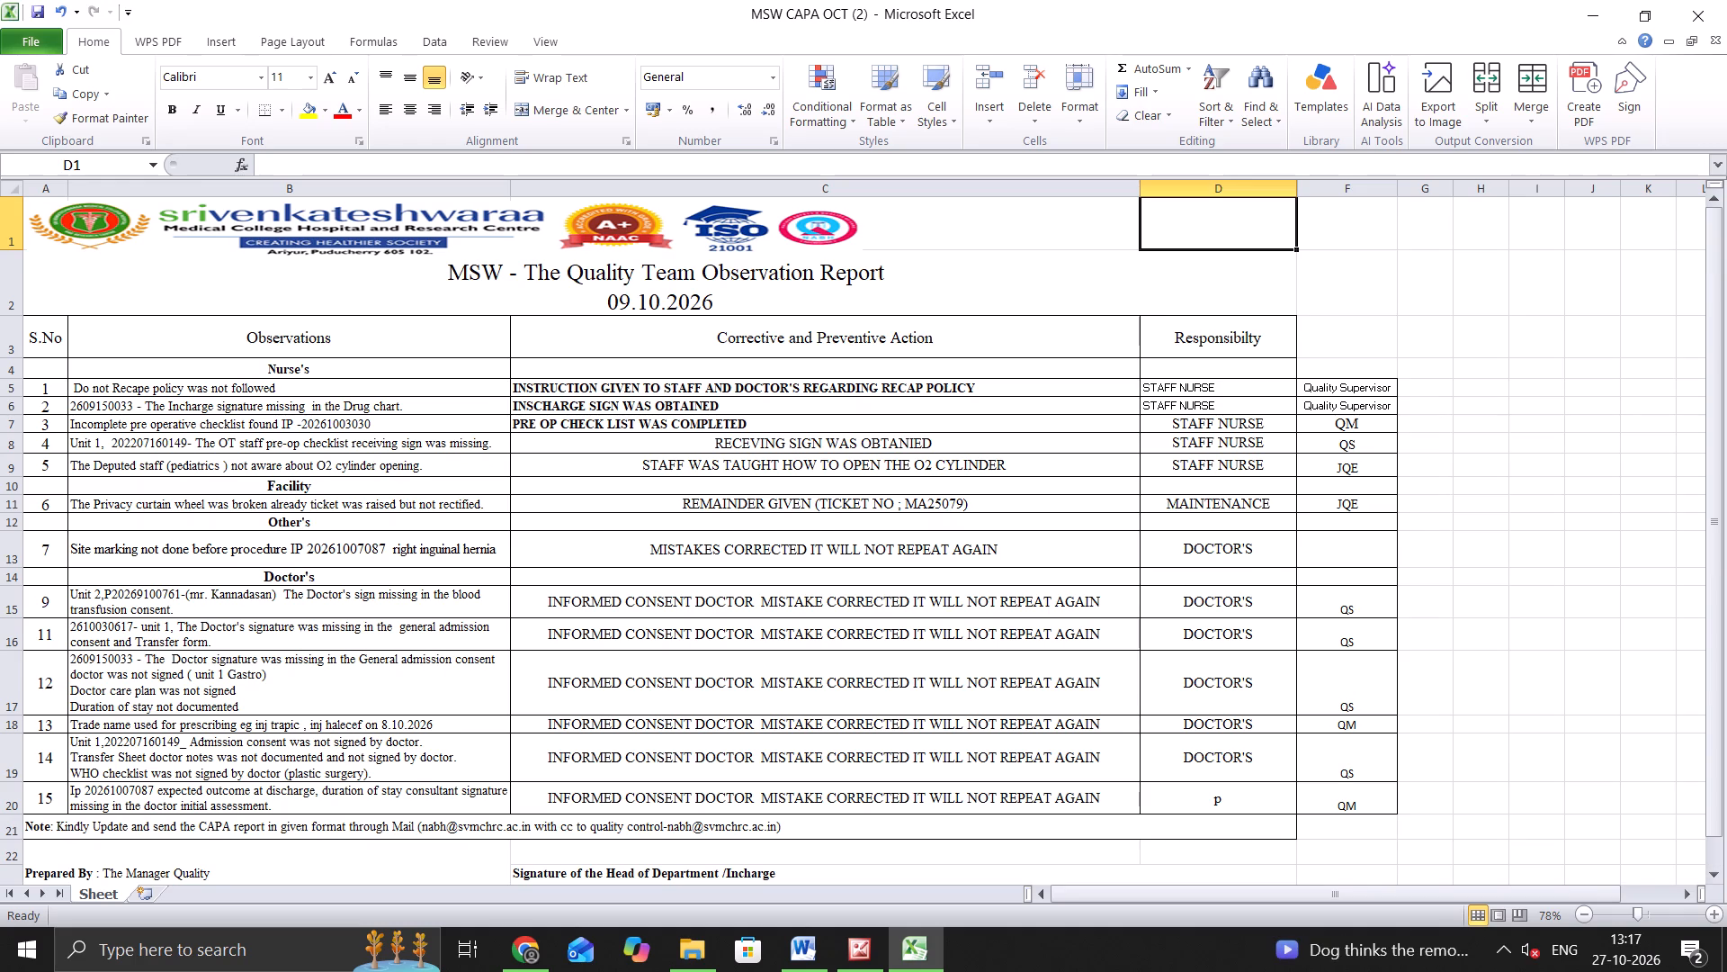
scroll(217, 666, "down", 1)
scroll(575, 679, "up", 2)
scroll(742, 392, "down", 2)
scroll(823, 432, "up", 2)
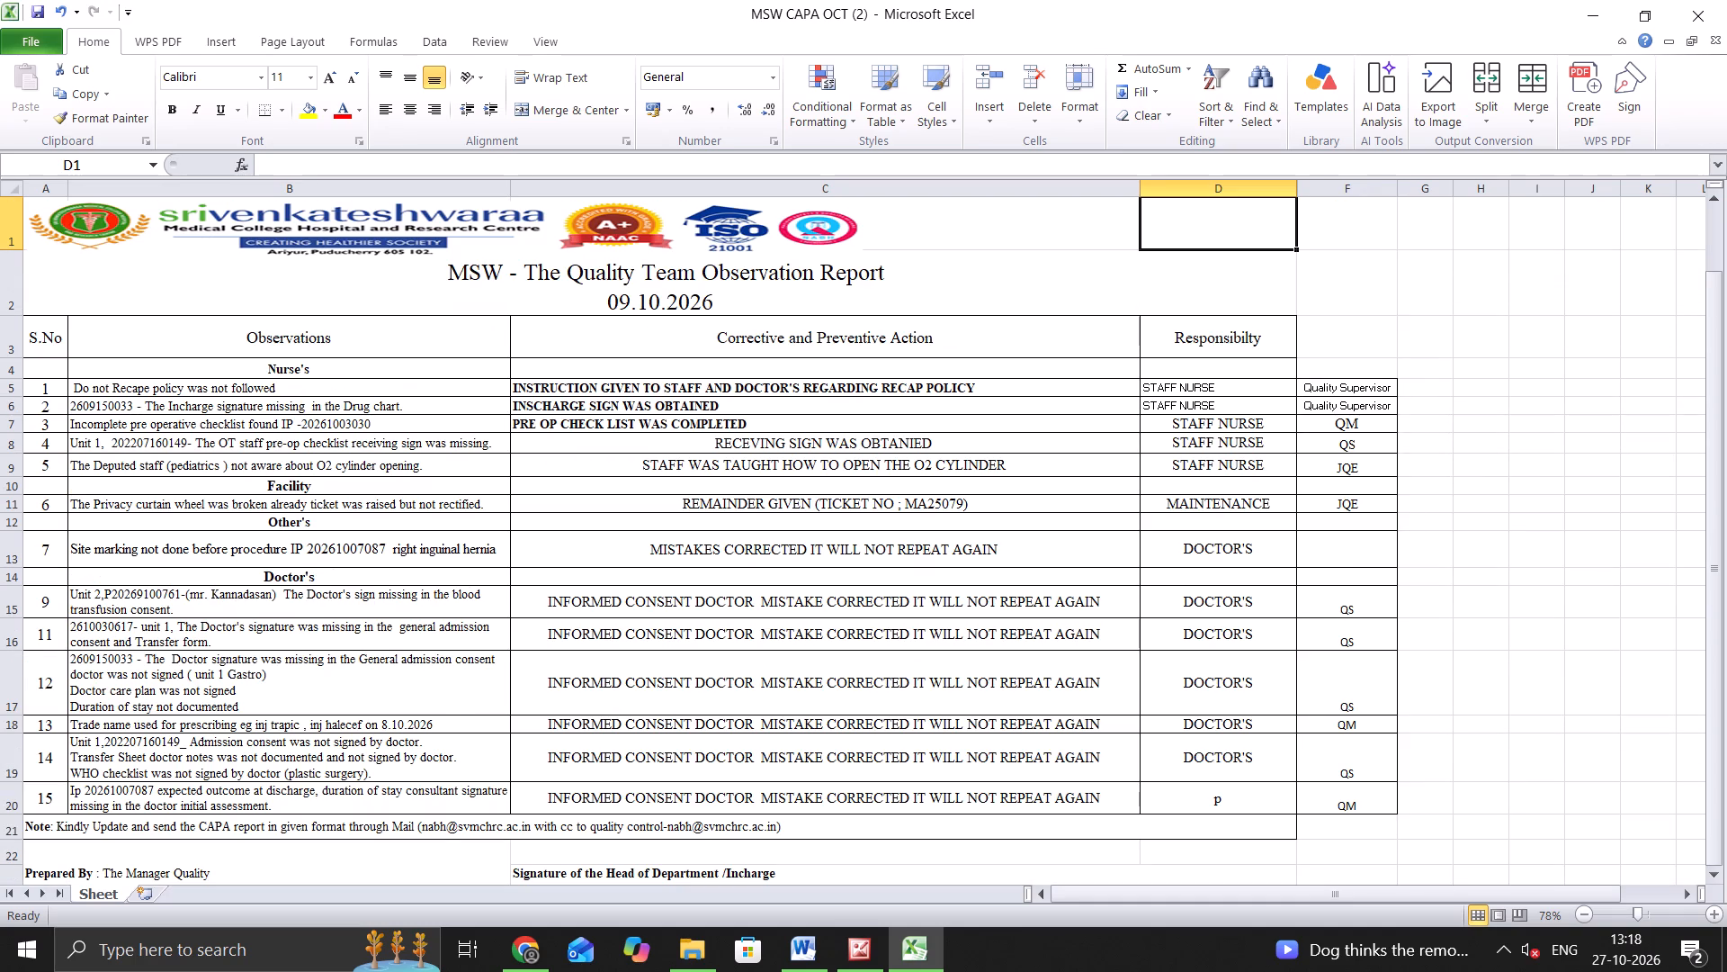
scroll(1465, 488, "down", 1)
scroll(1458, 485, "up", 1)
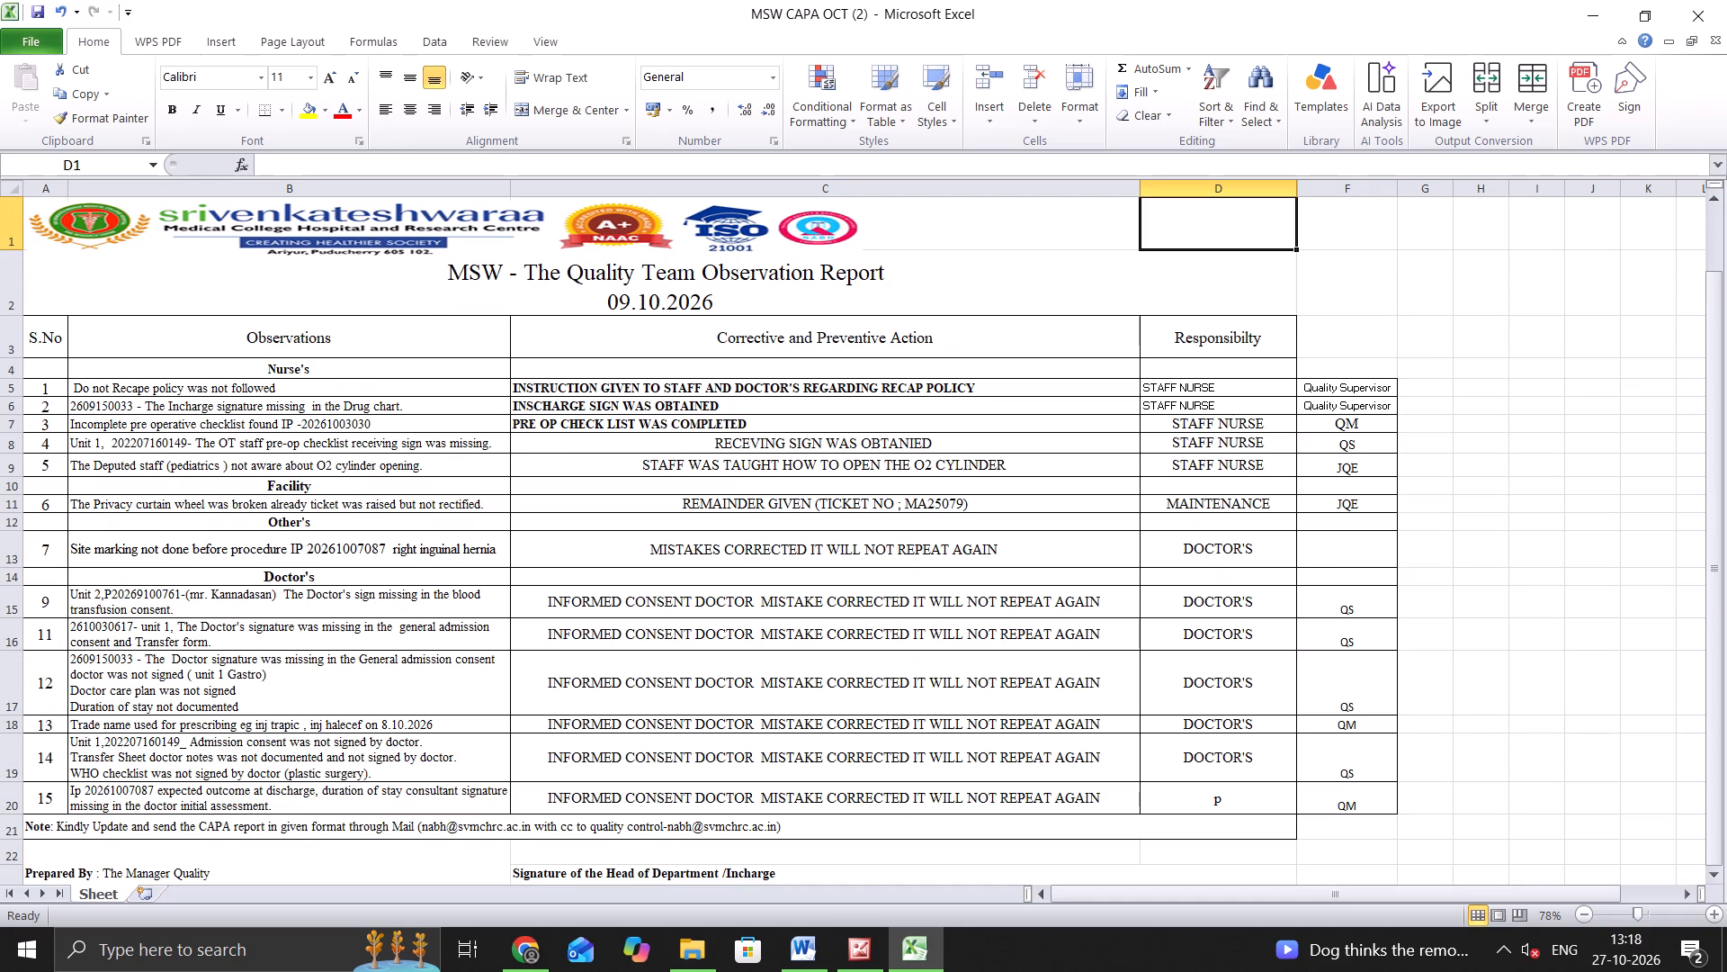
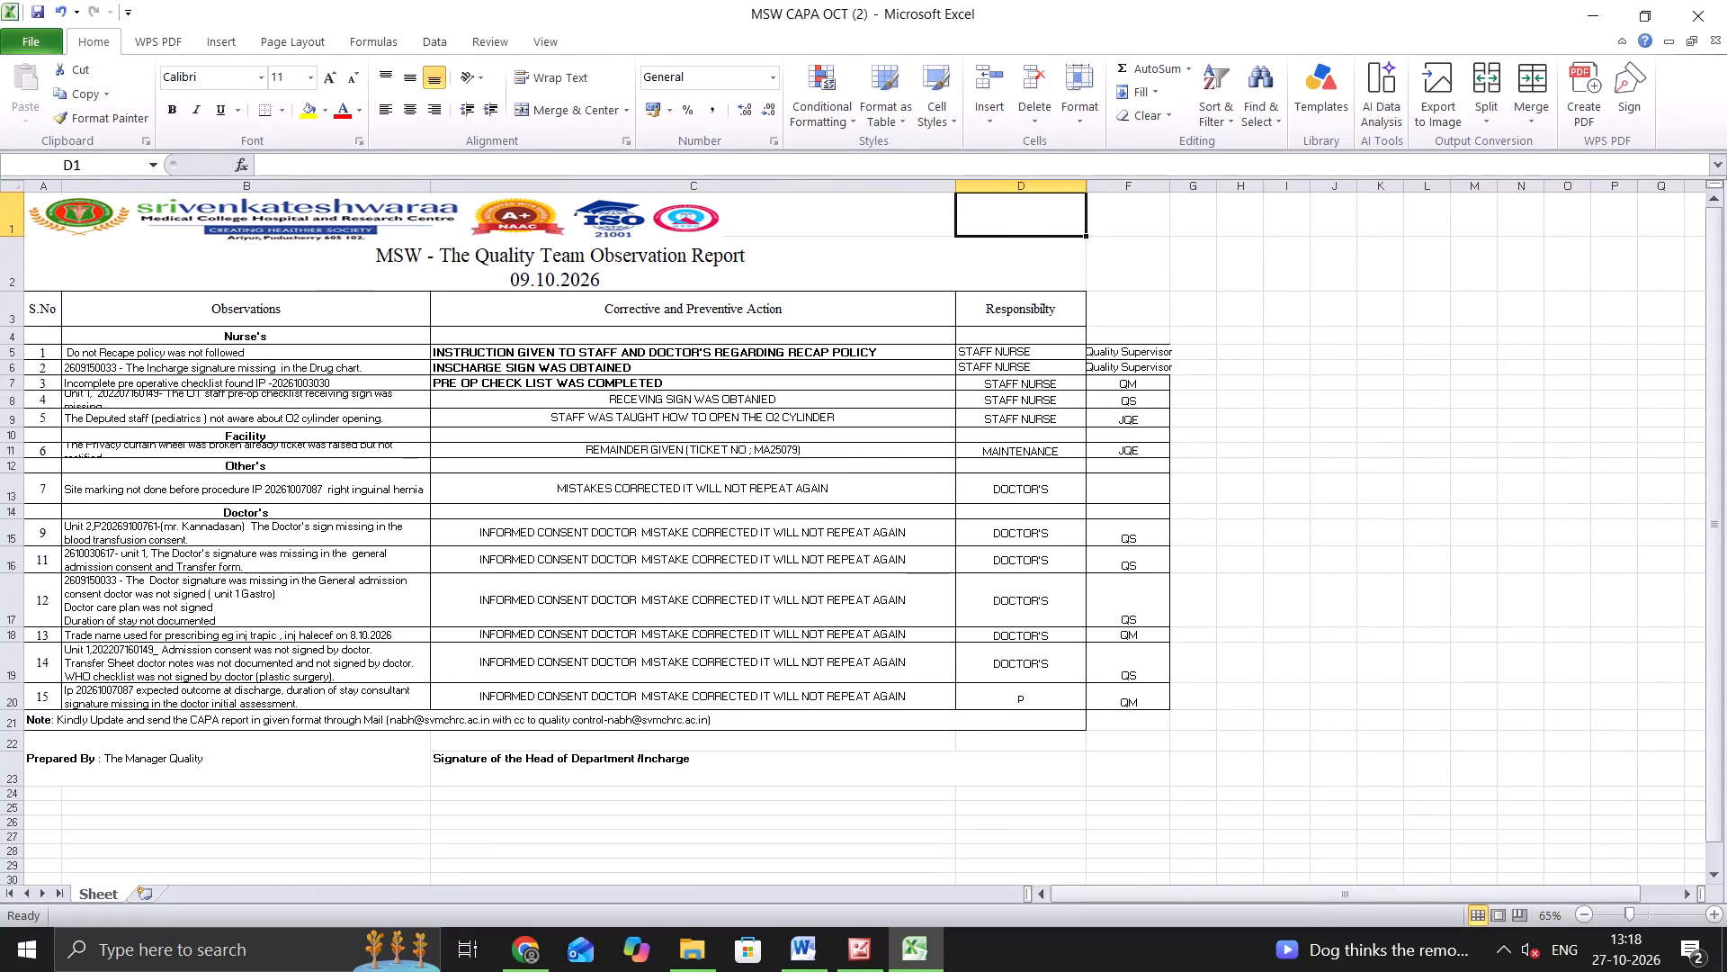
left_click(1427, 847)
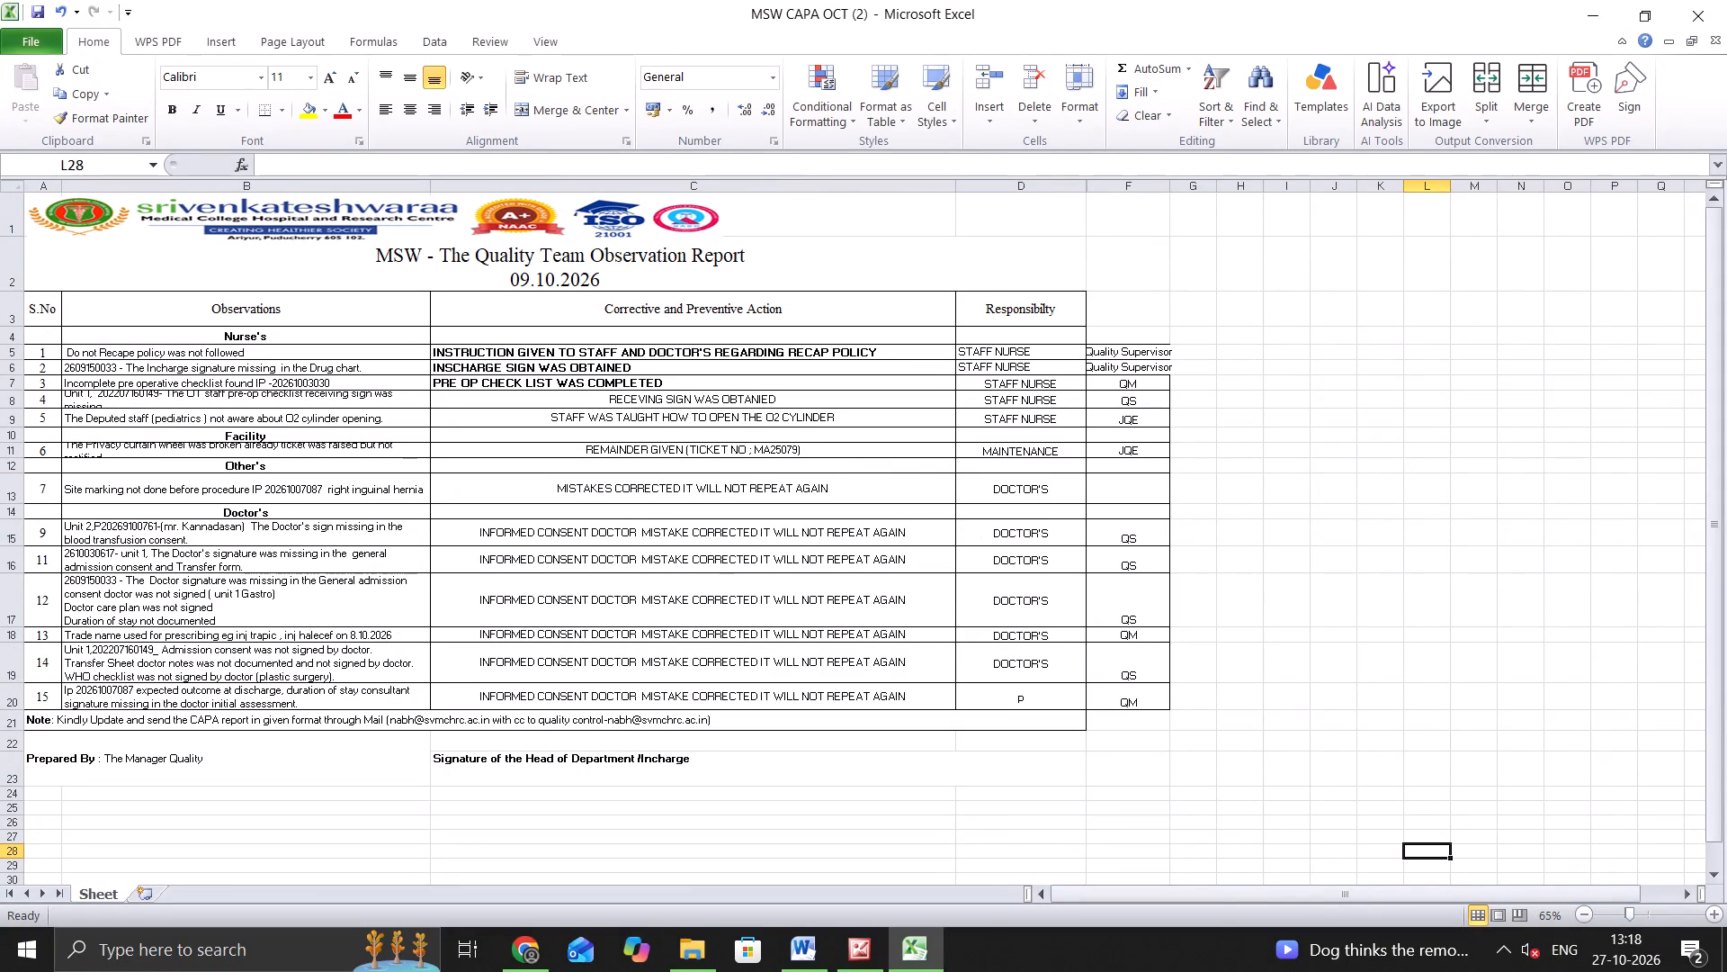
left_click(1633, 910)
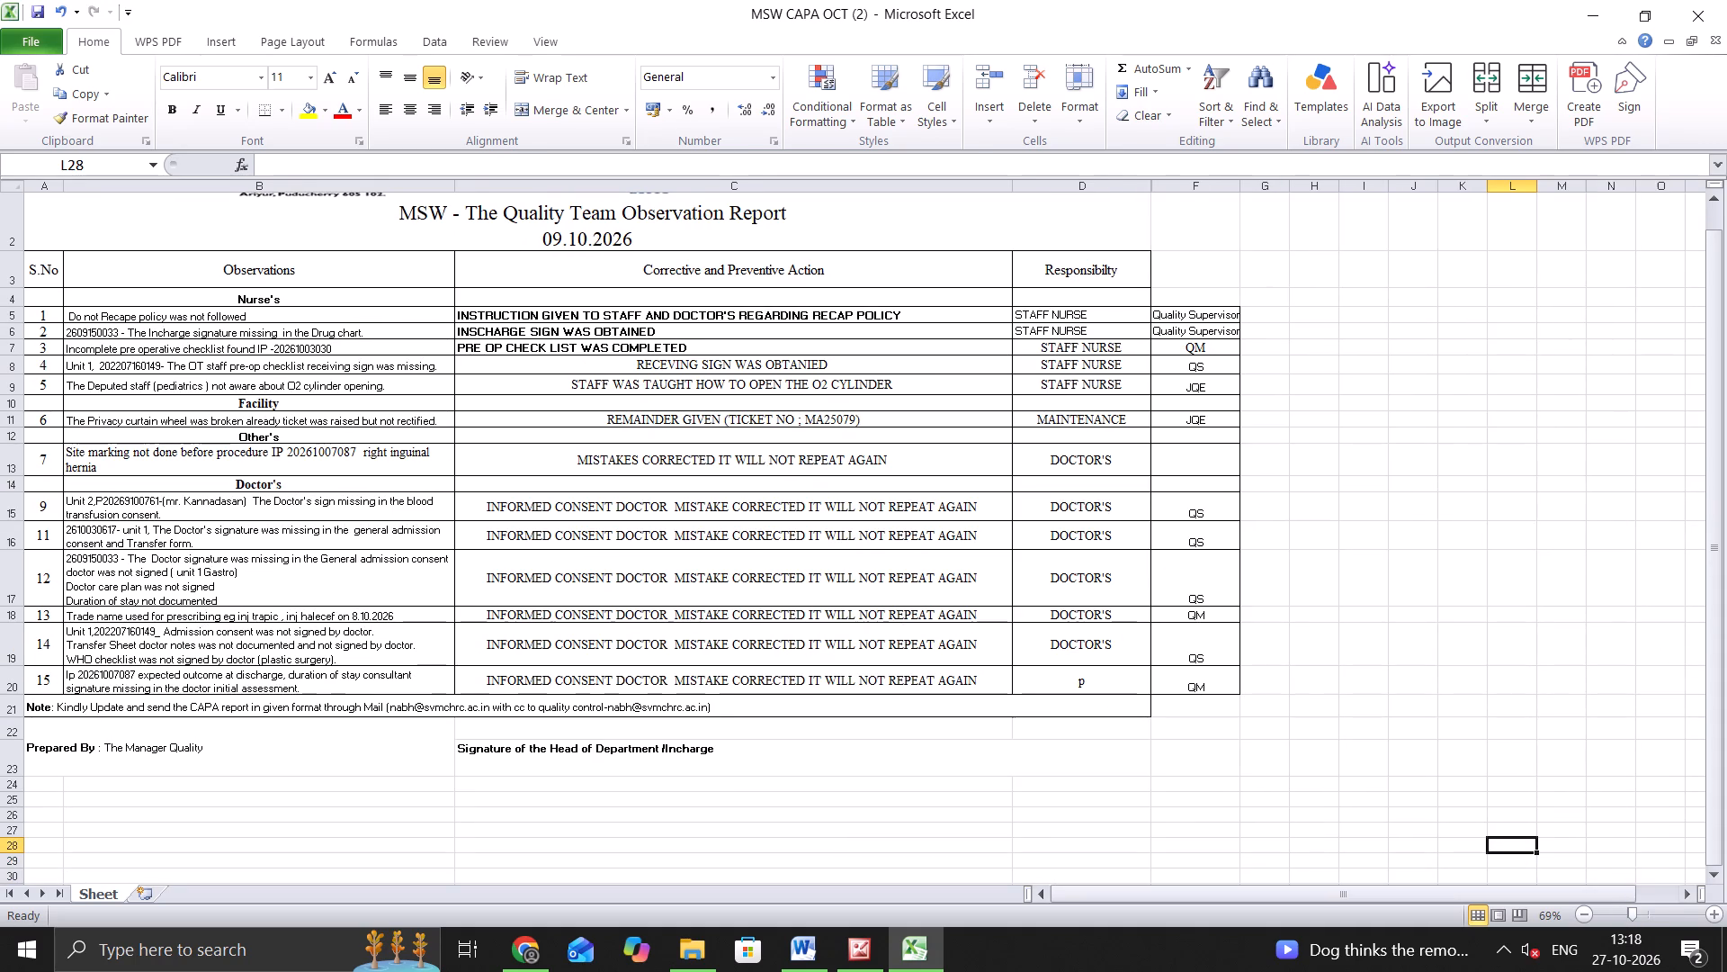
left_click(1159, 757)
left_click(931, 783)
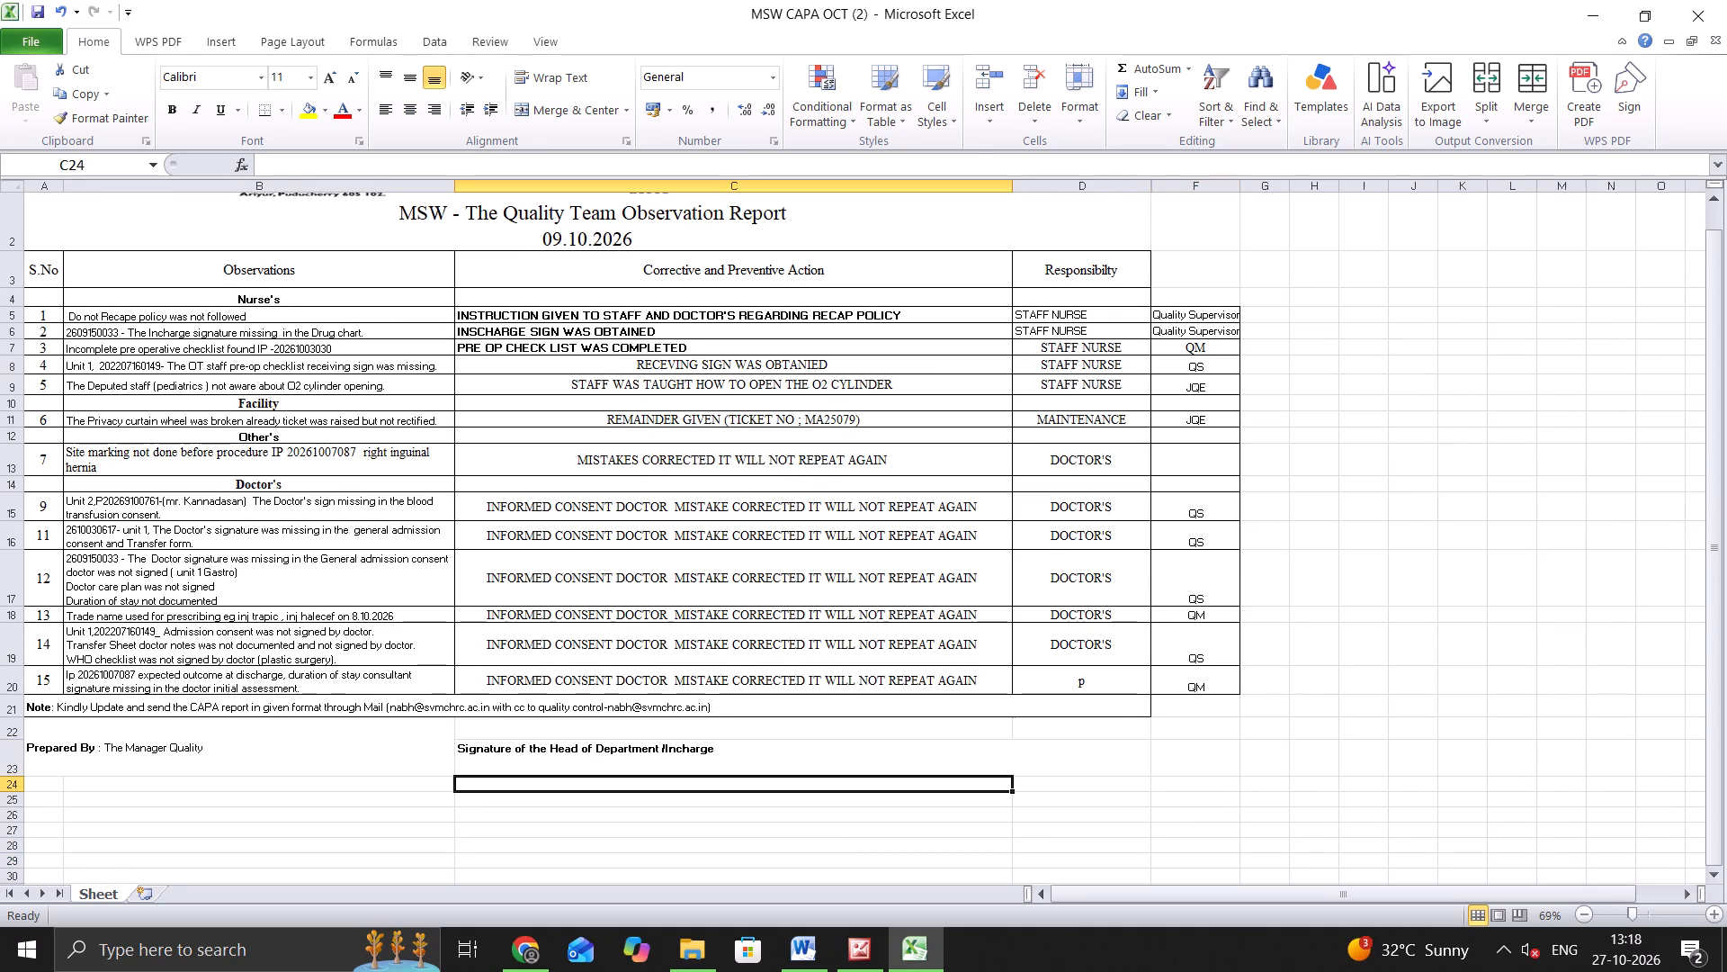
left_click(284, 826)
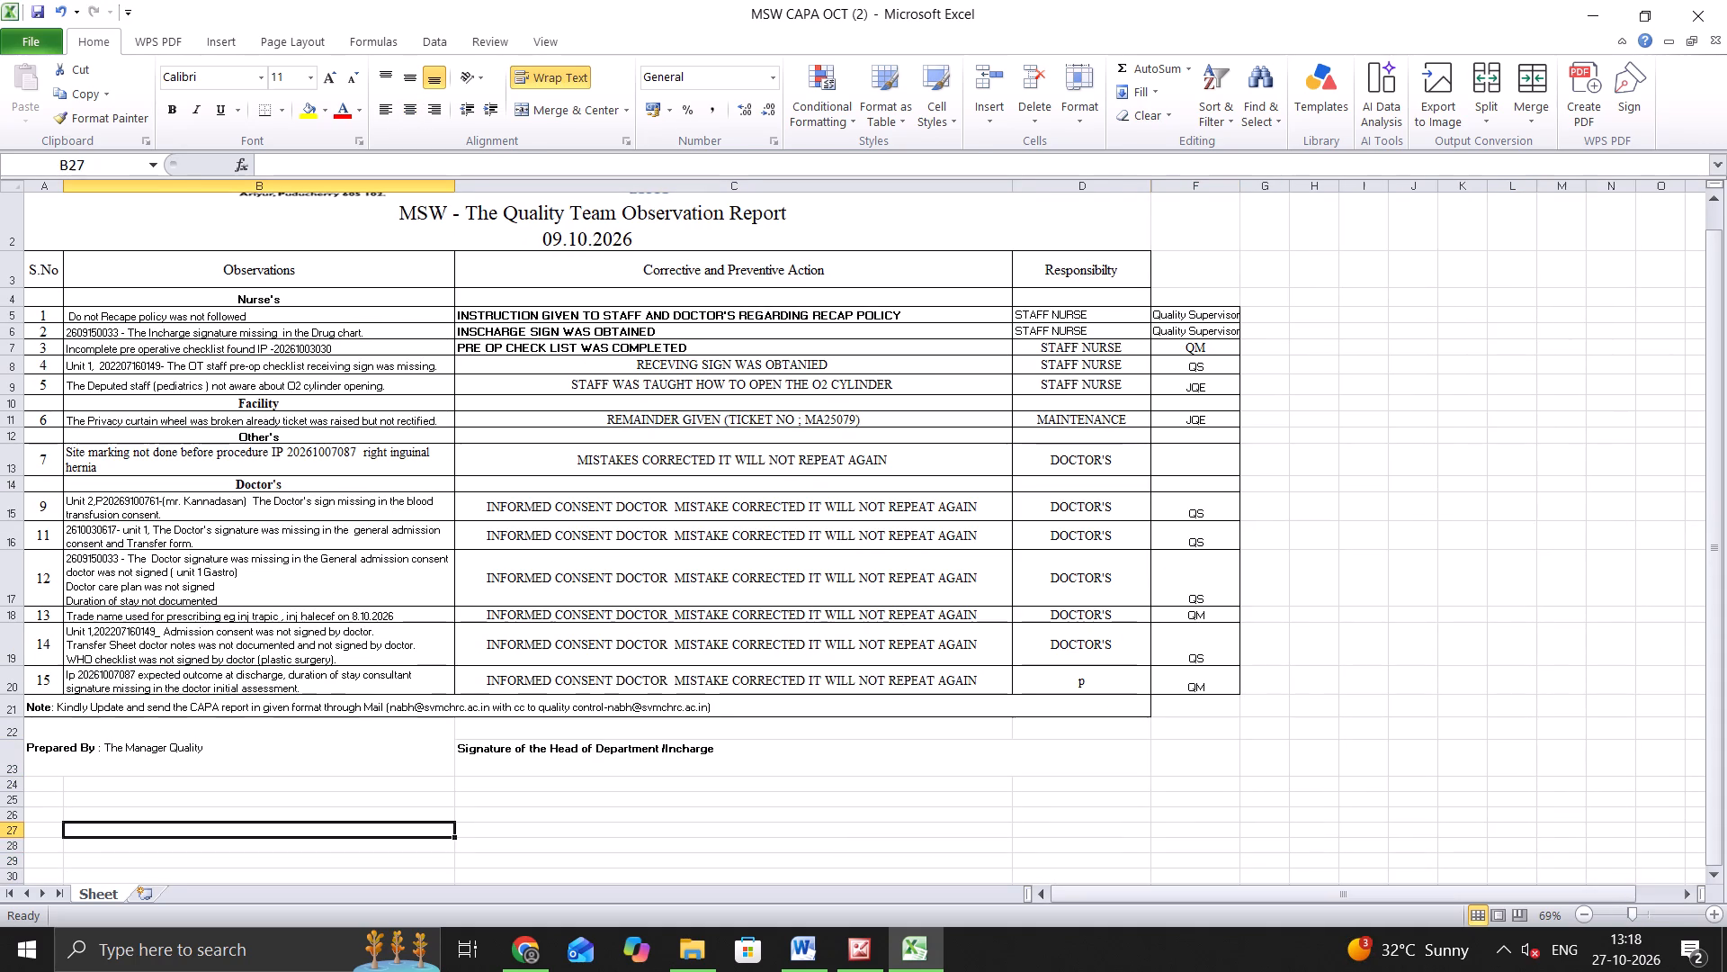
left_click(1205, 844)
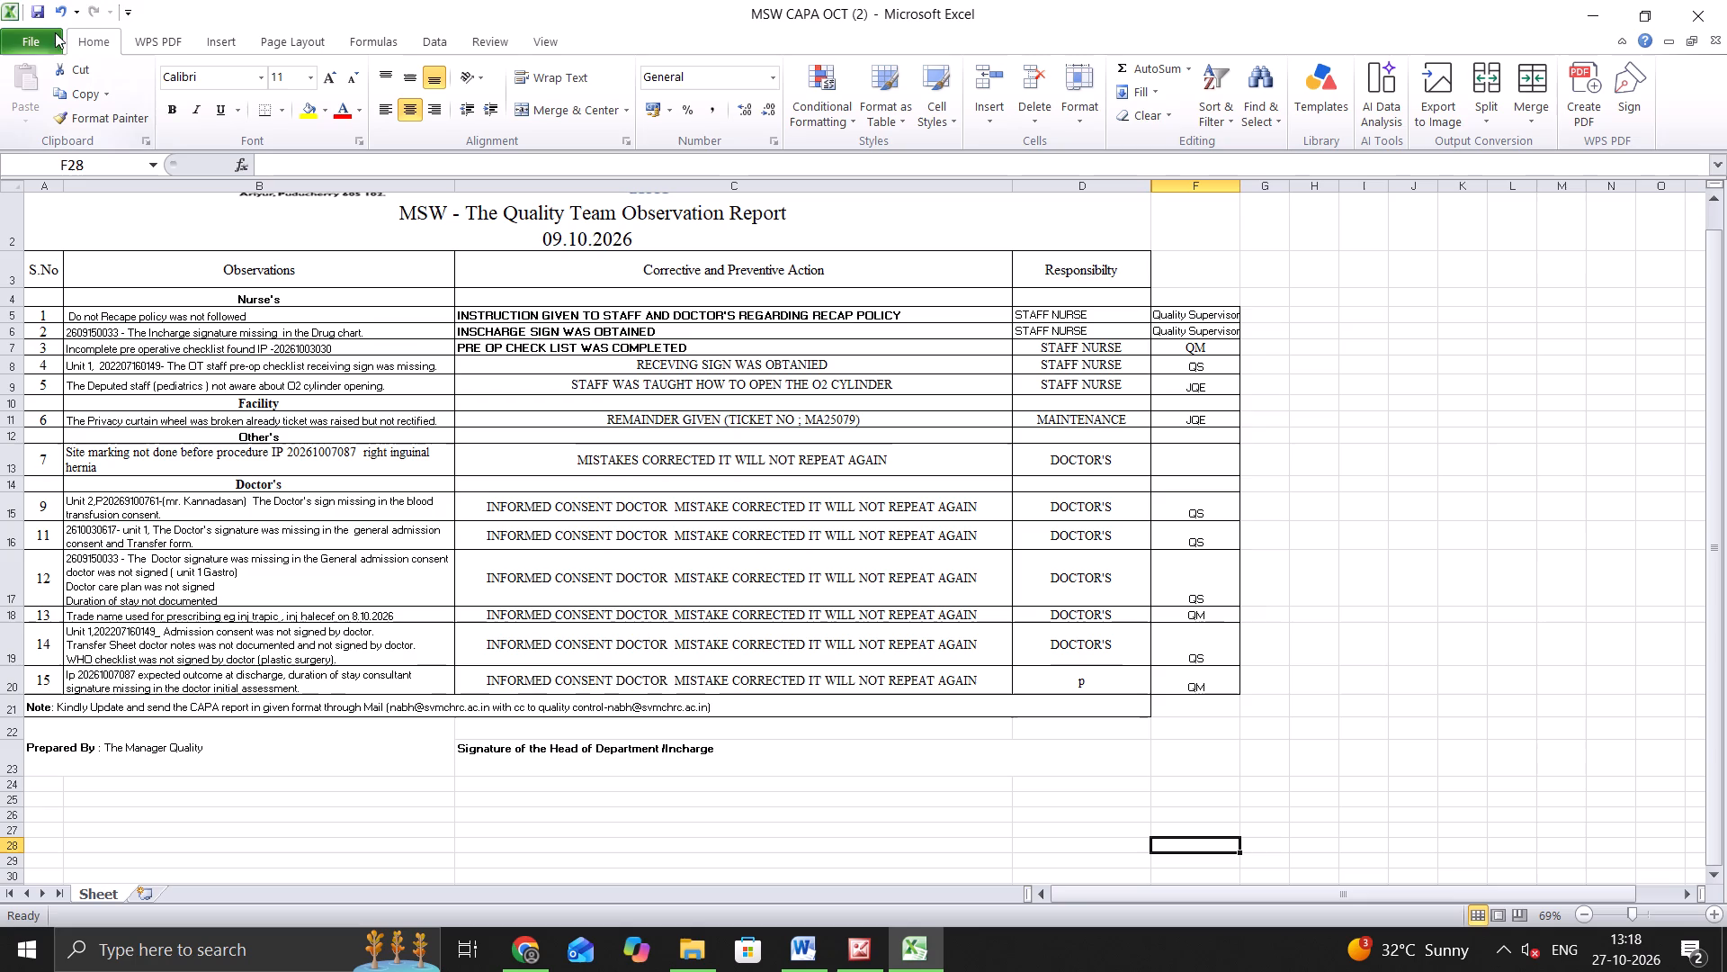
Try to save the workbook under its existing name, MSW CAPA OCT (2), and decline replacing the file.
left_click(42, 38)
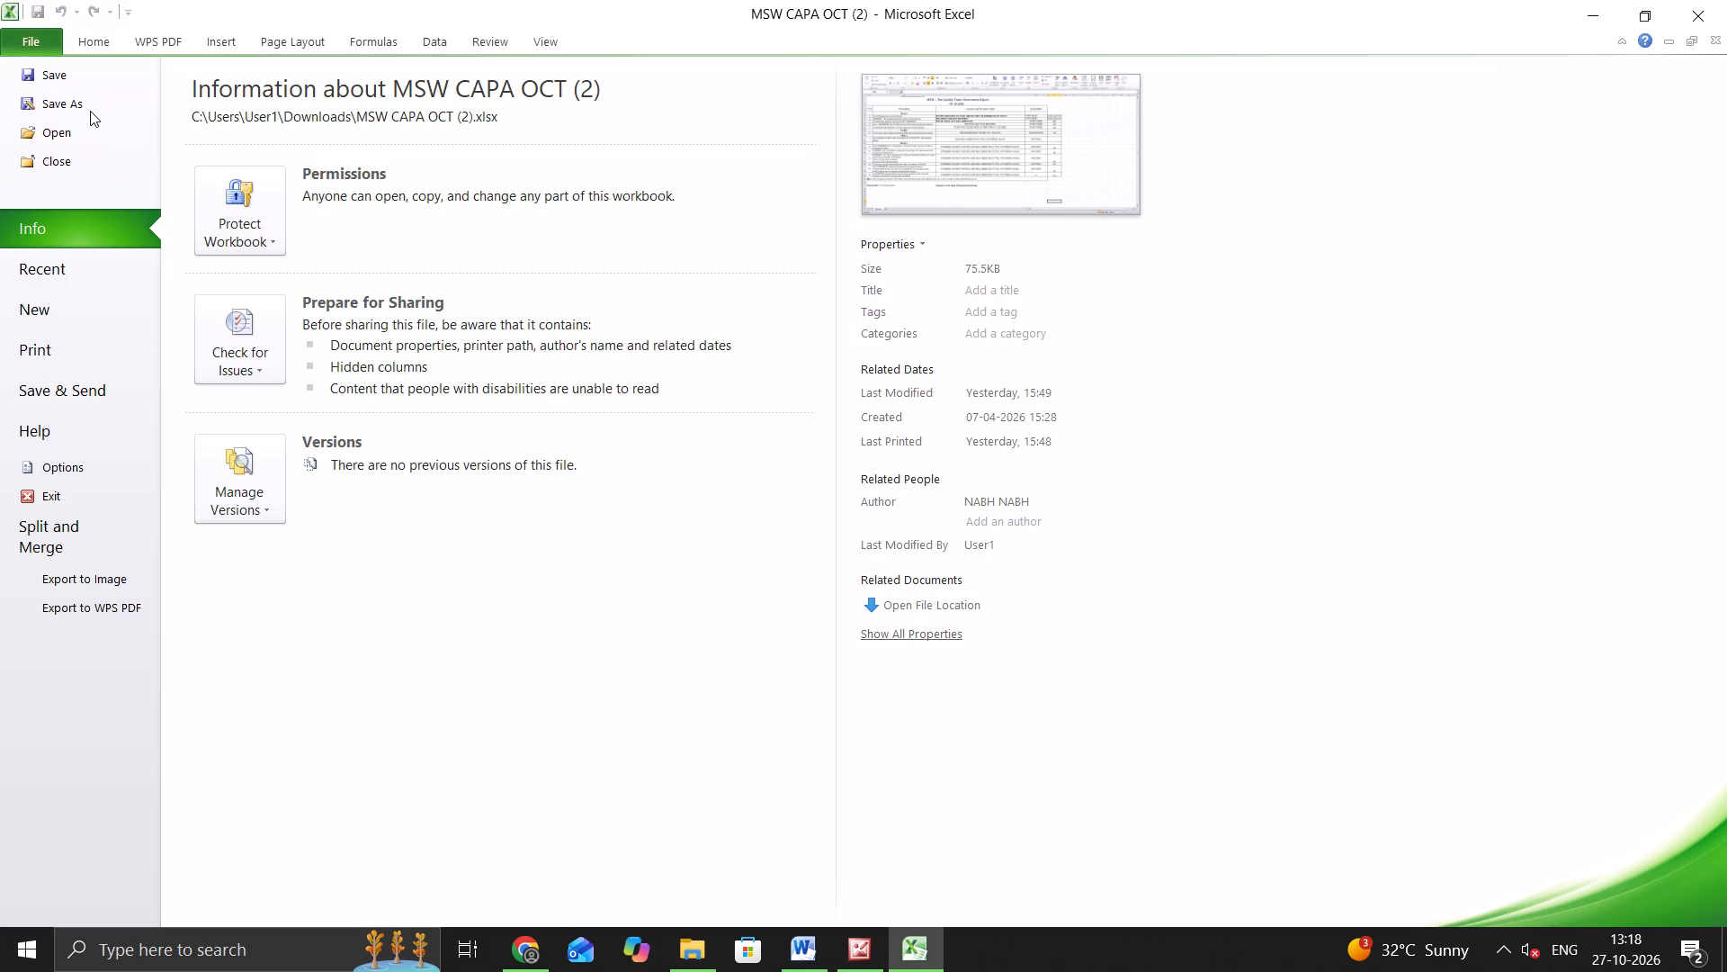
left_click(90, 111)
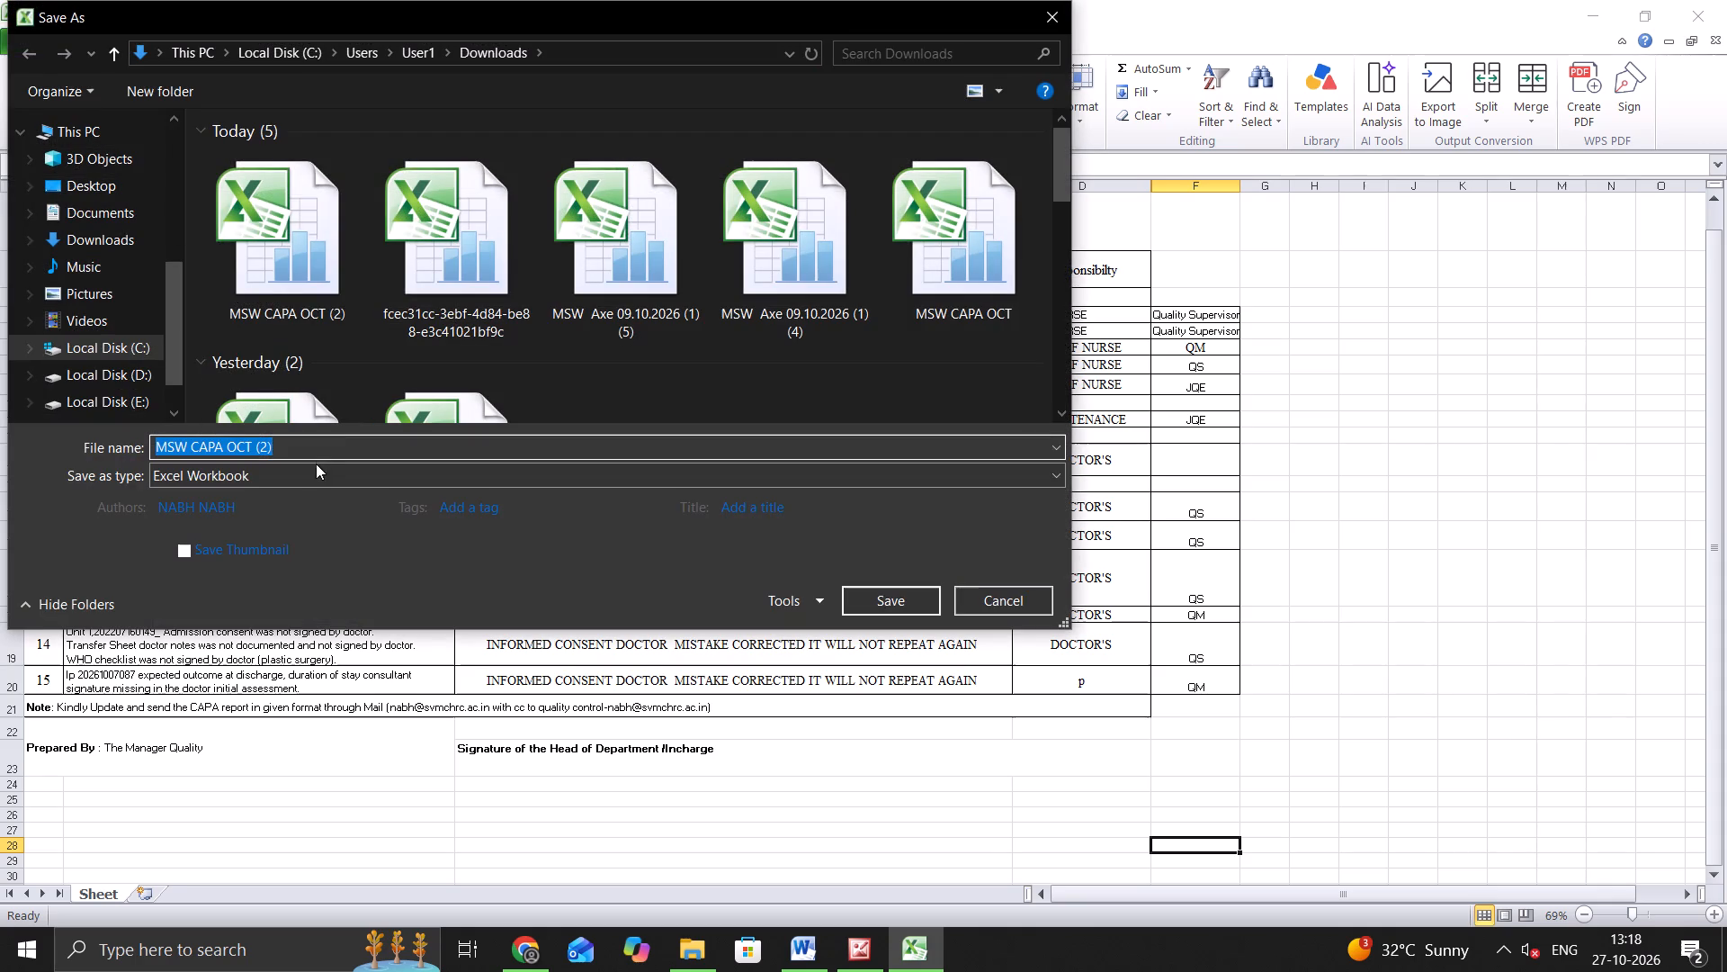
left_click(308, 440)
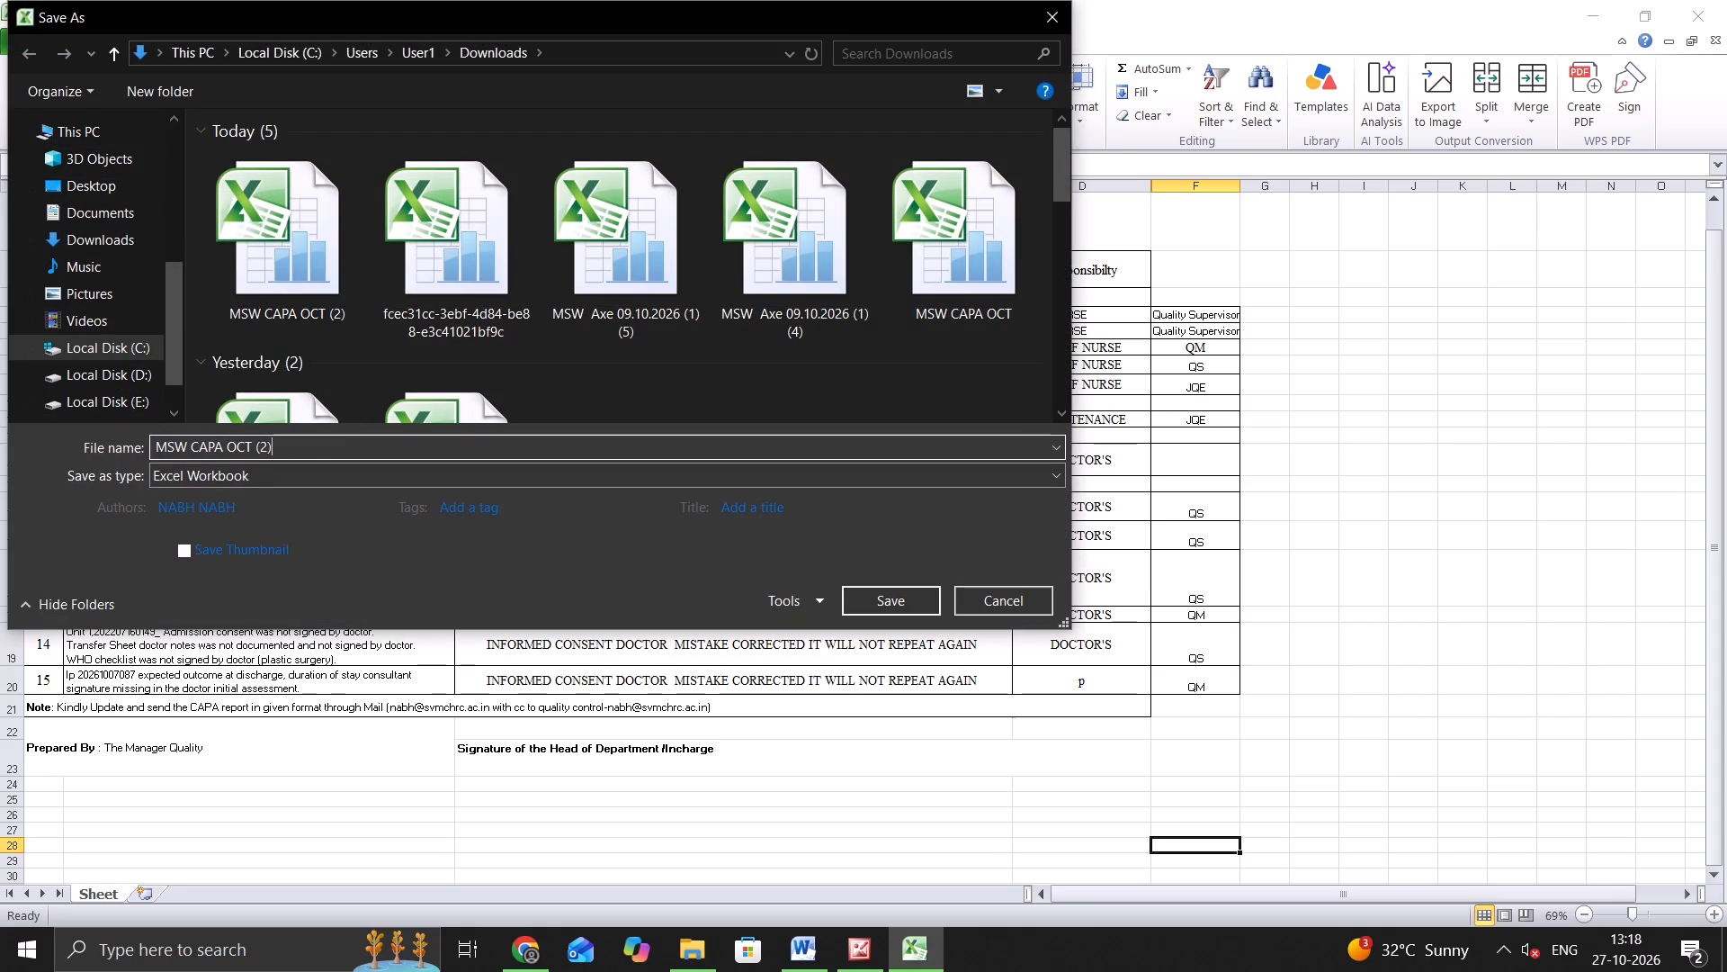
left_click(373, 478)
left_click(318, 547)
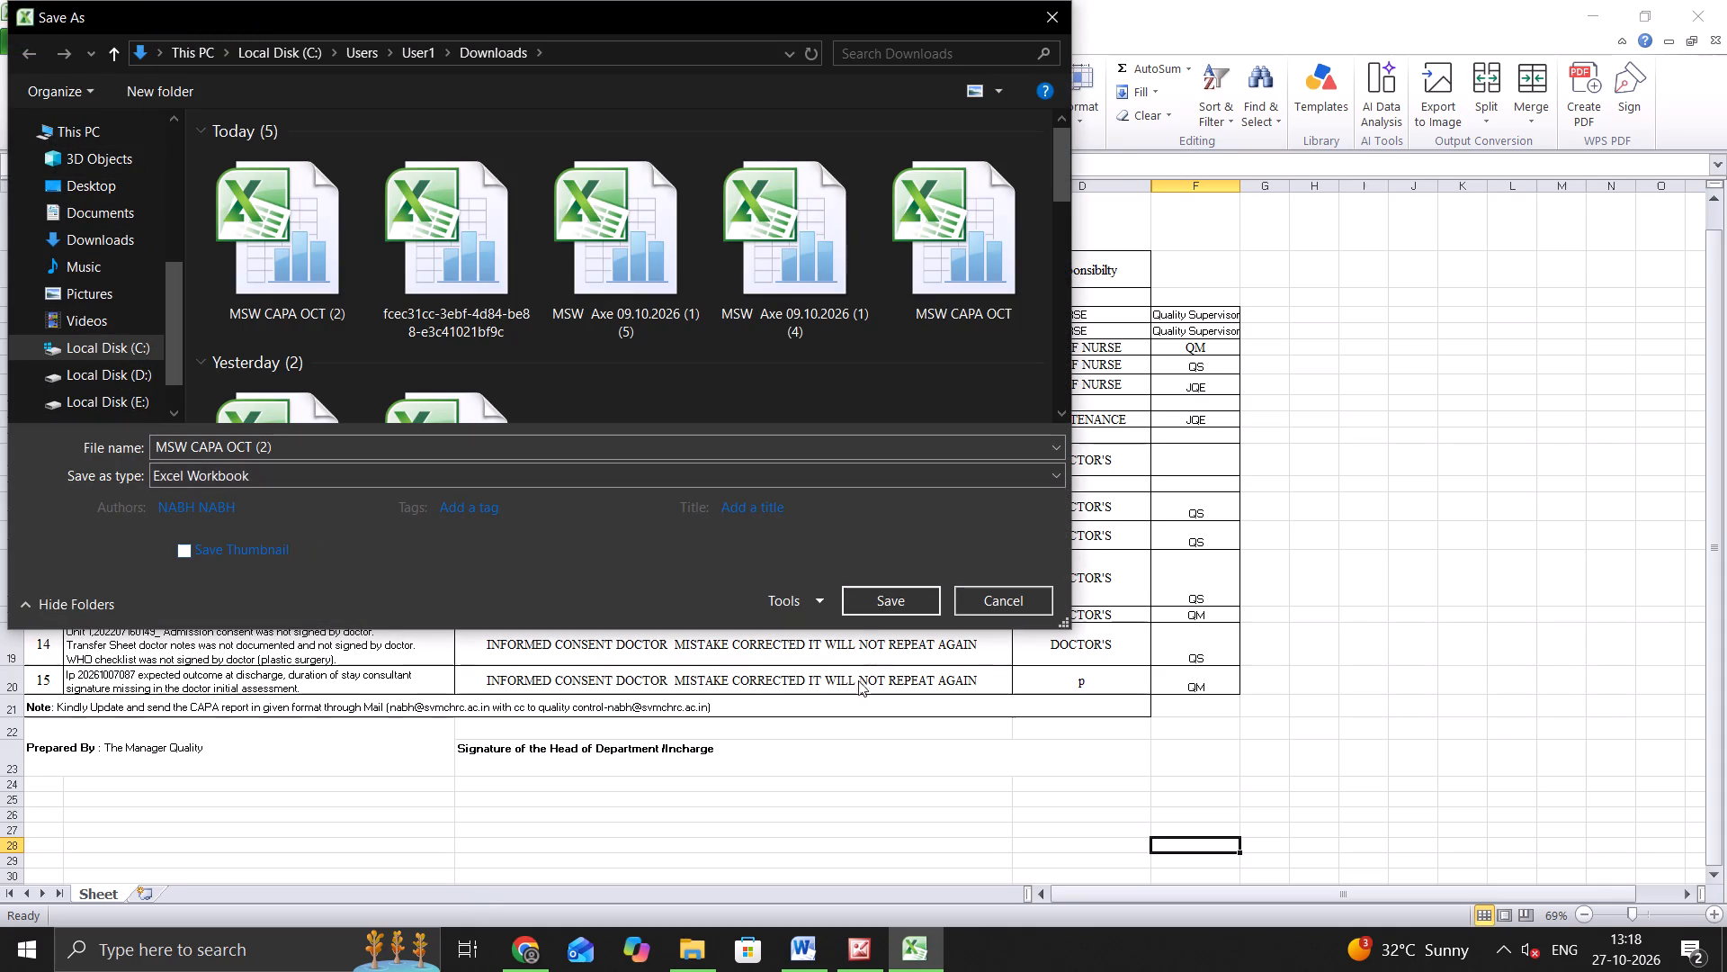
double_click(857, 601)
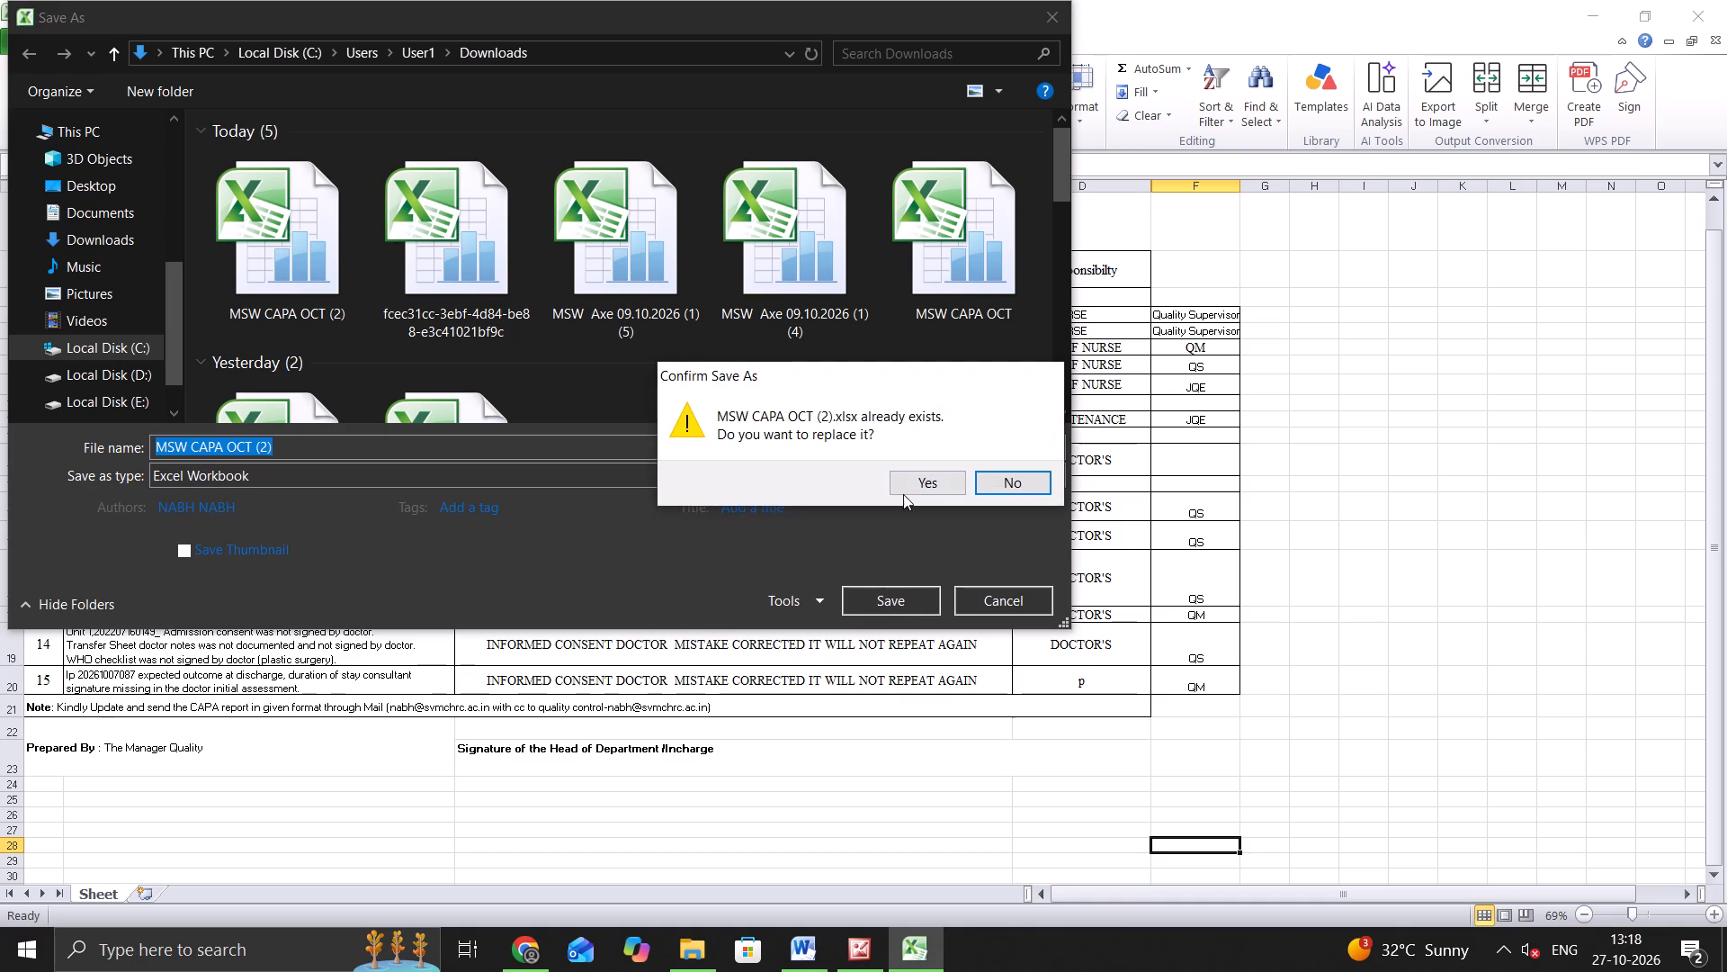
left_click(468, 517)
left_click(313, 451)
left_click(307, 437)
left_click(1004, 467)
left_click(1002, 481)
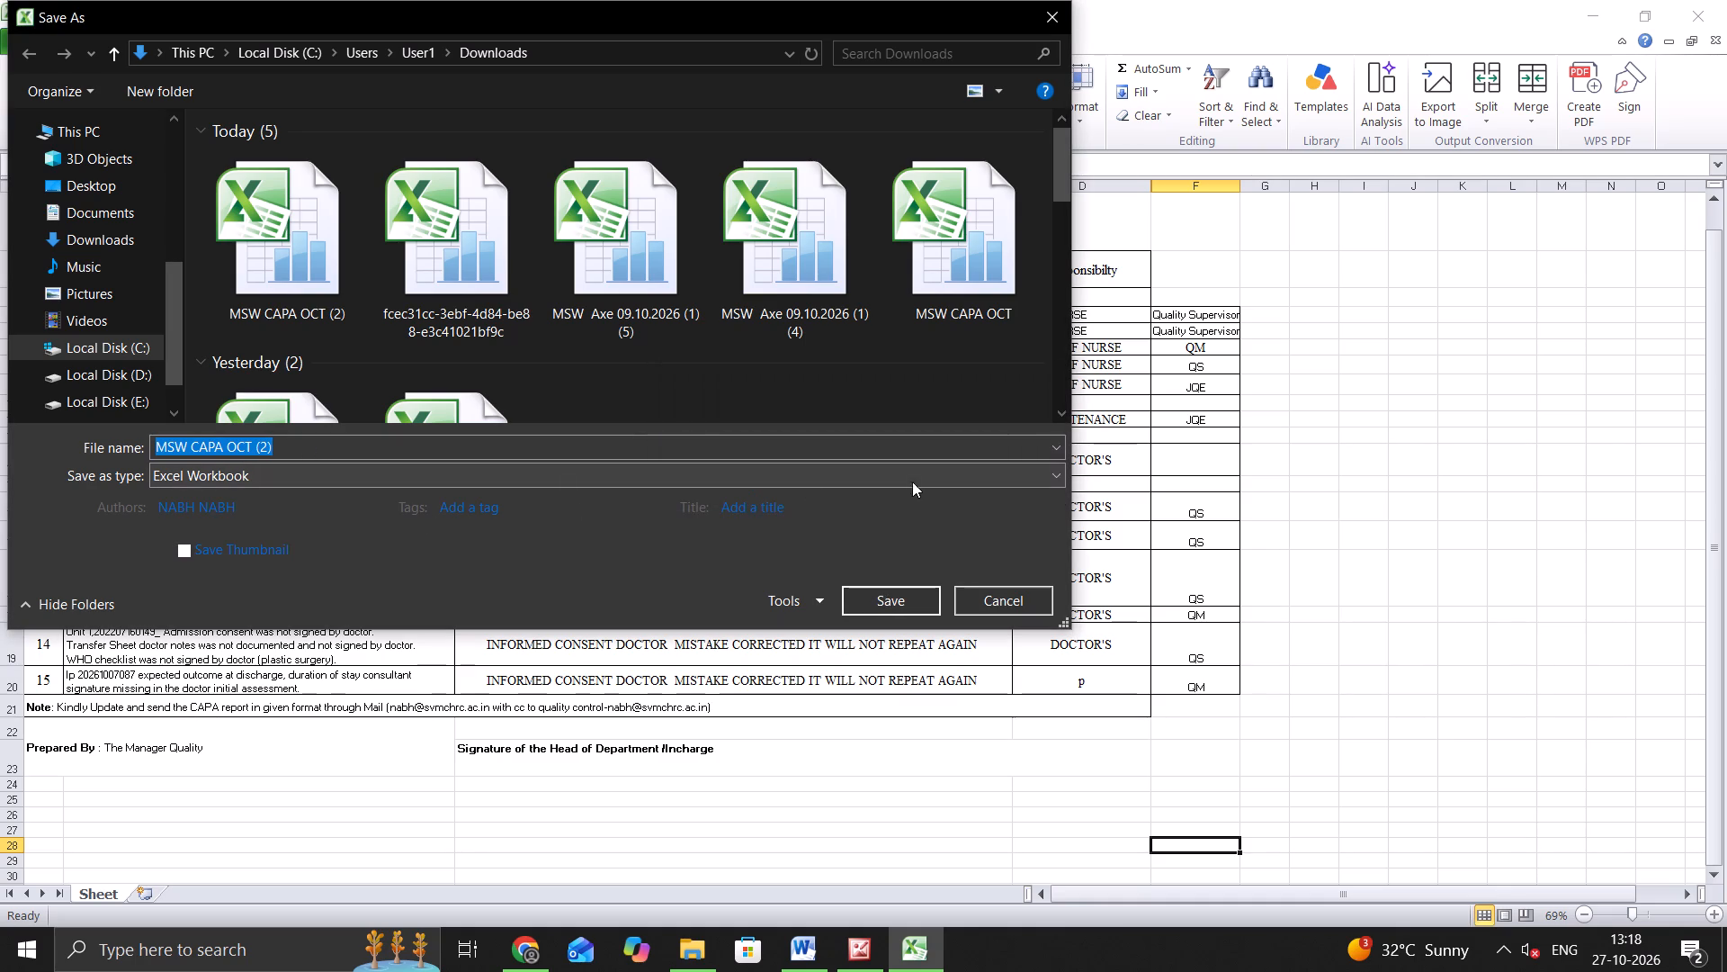
Save the workbook as an Excel Workbook named MSW OCT 26 in the Downloads folder.
left_click(360, 441)
key("BackSpace")
key("BackSpace")
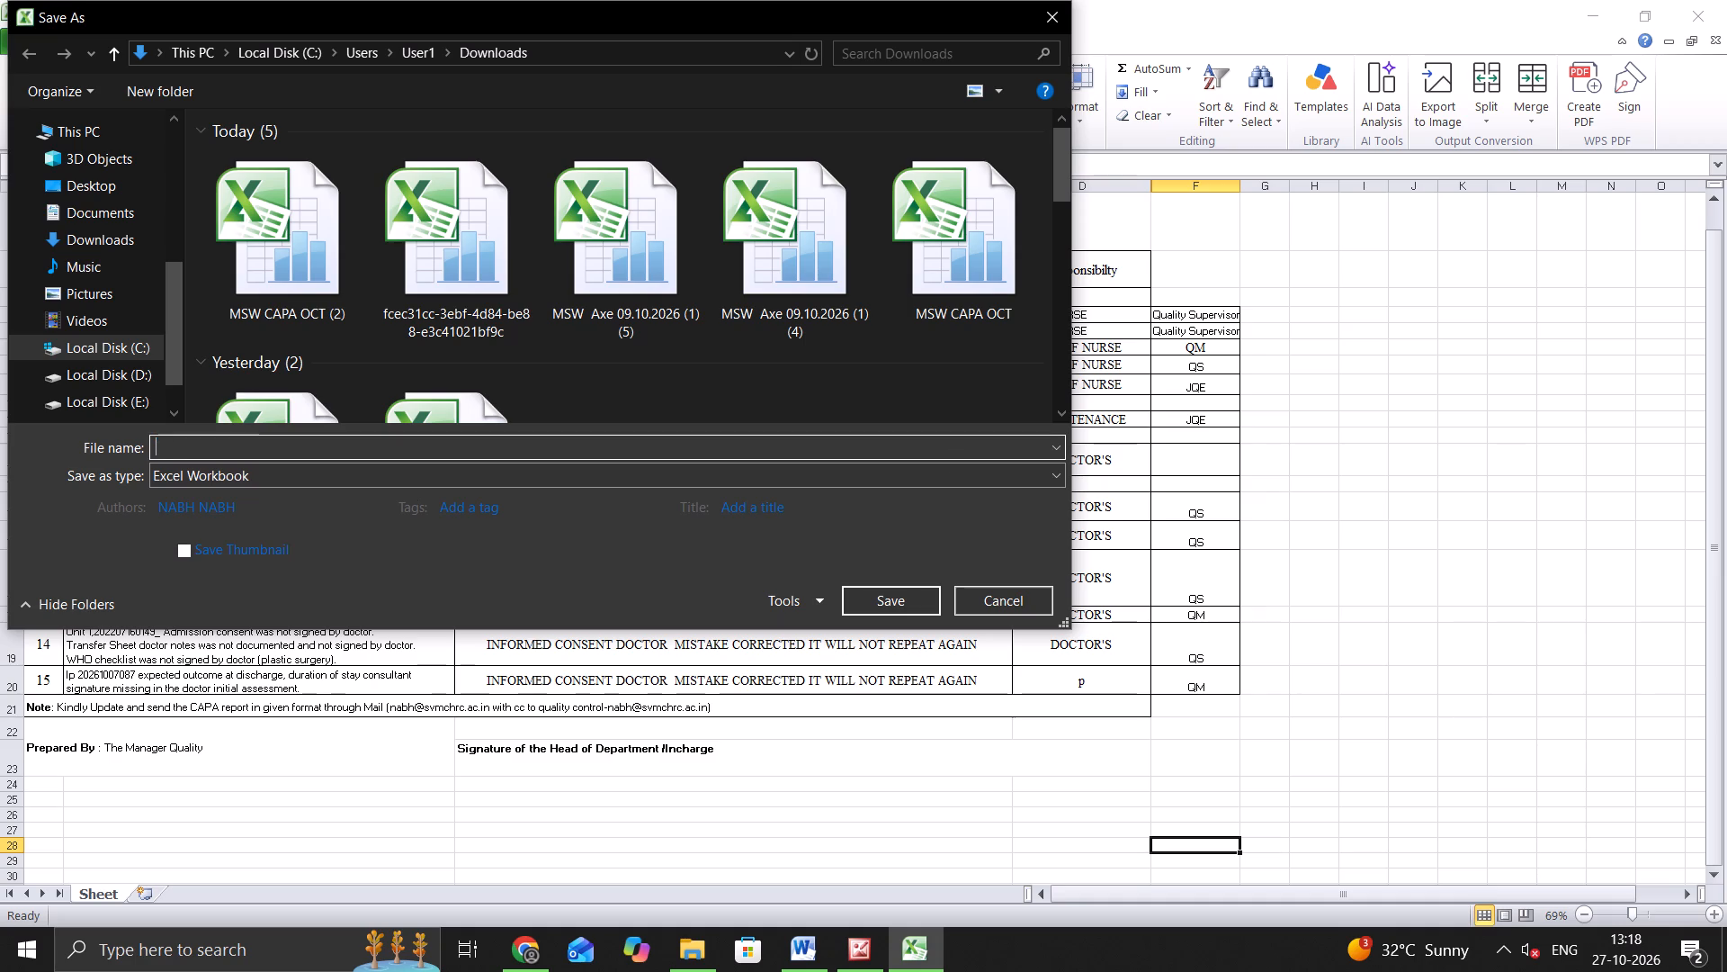
type("MSW")
key("space")
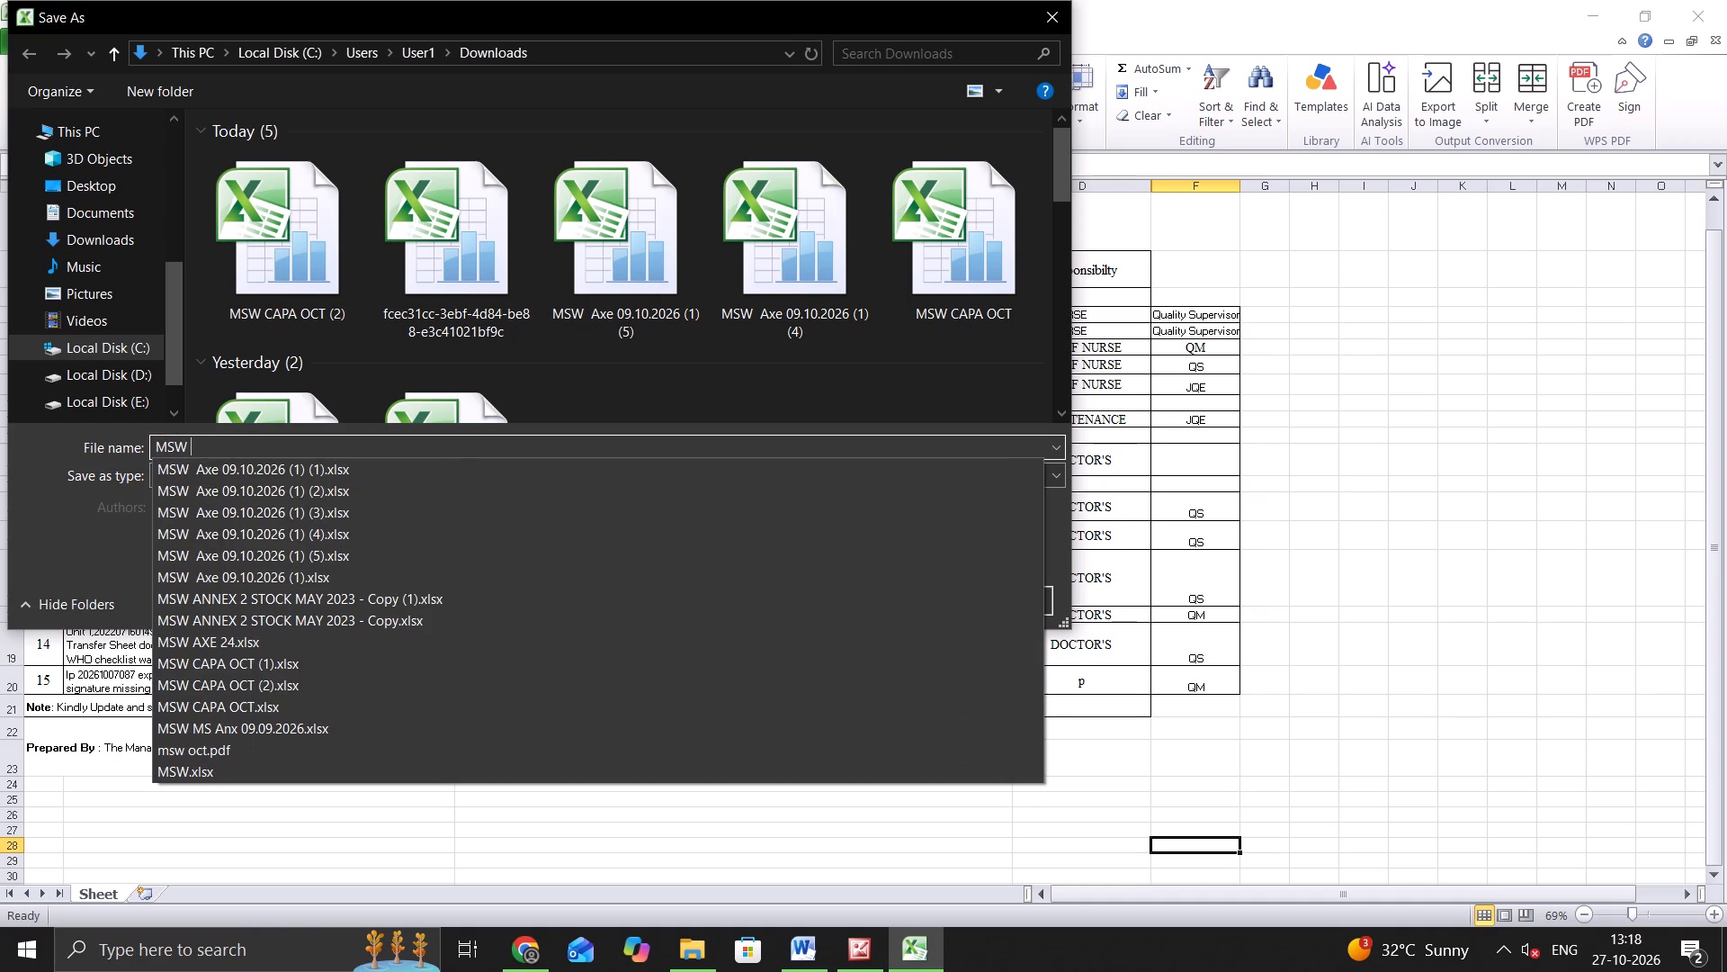
type("OCT")
key("space")
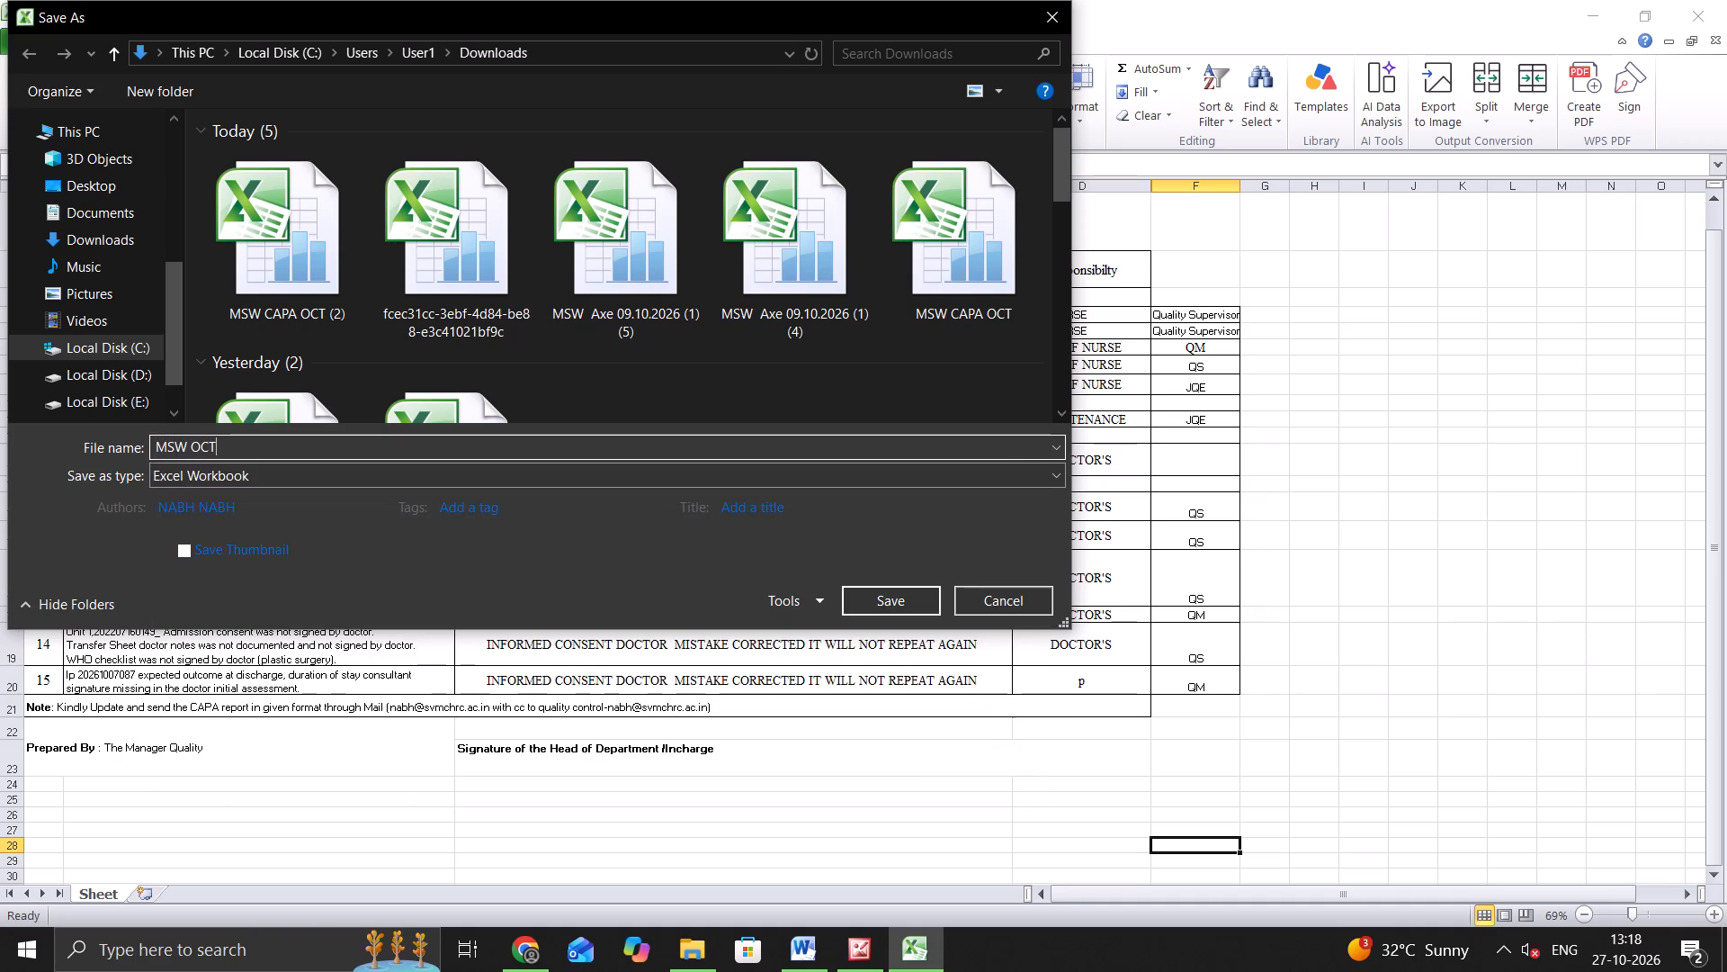
type("26")
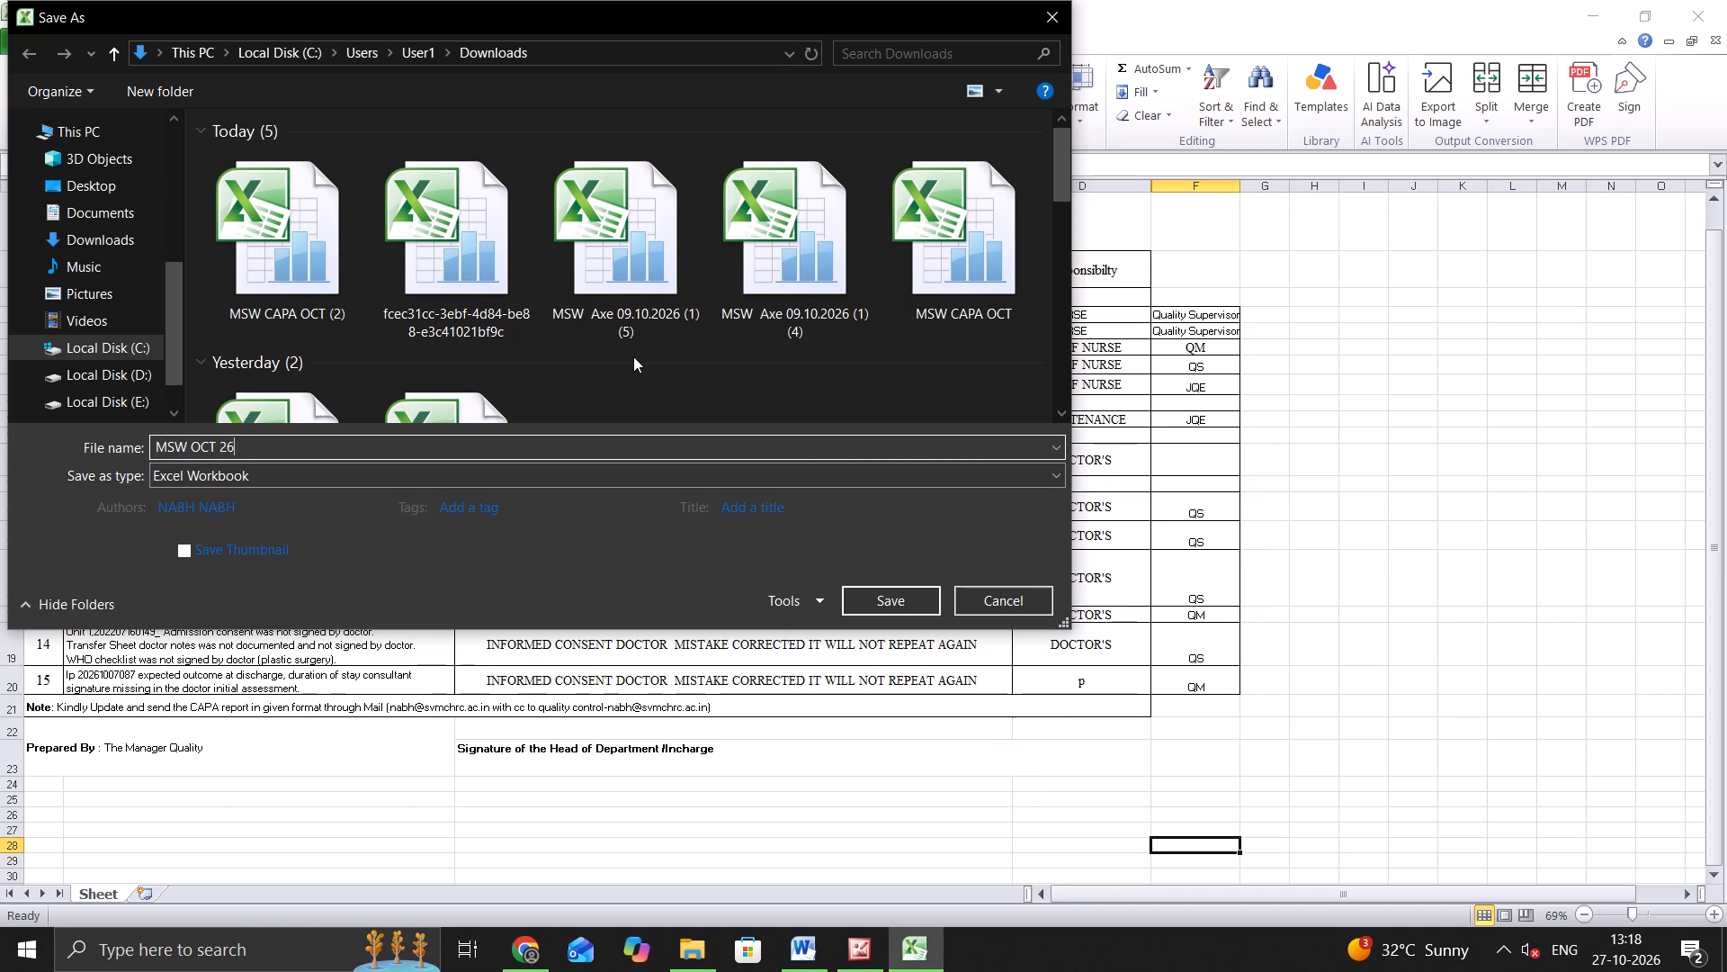
left_click(861, 606)
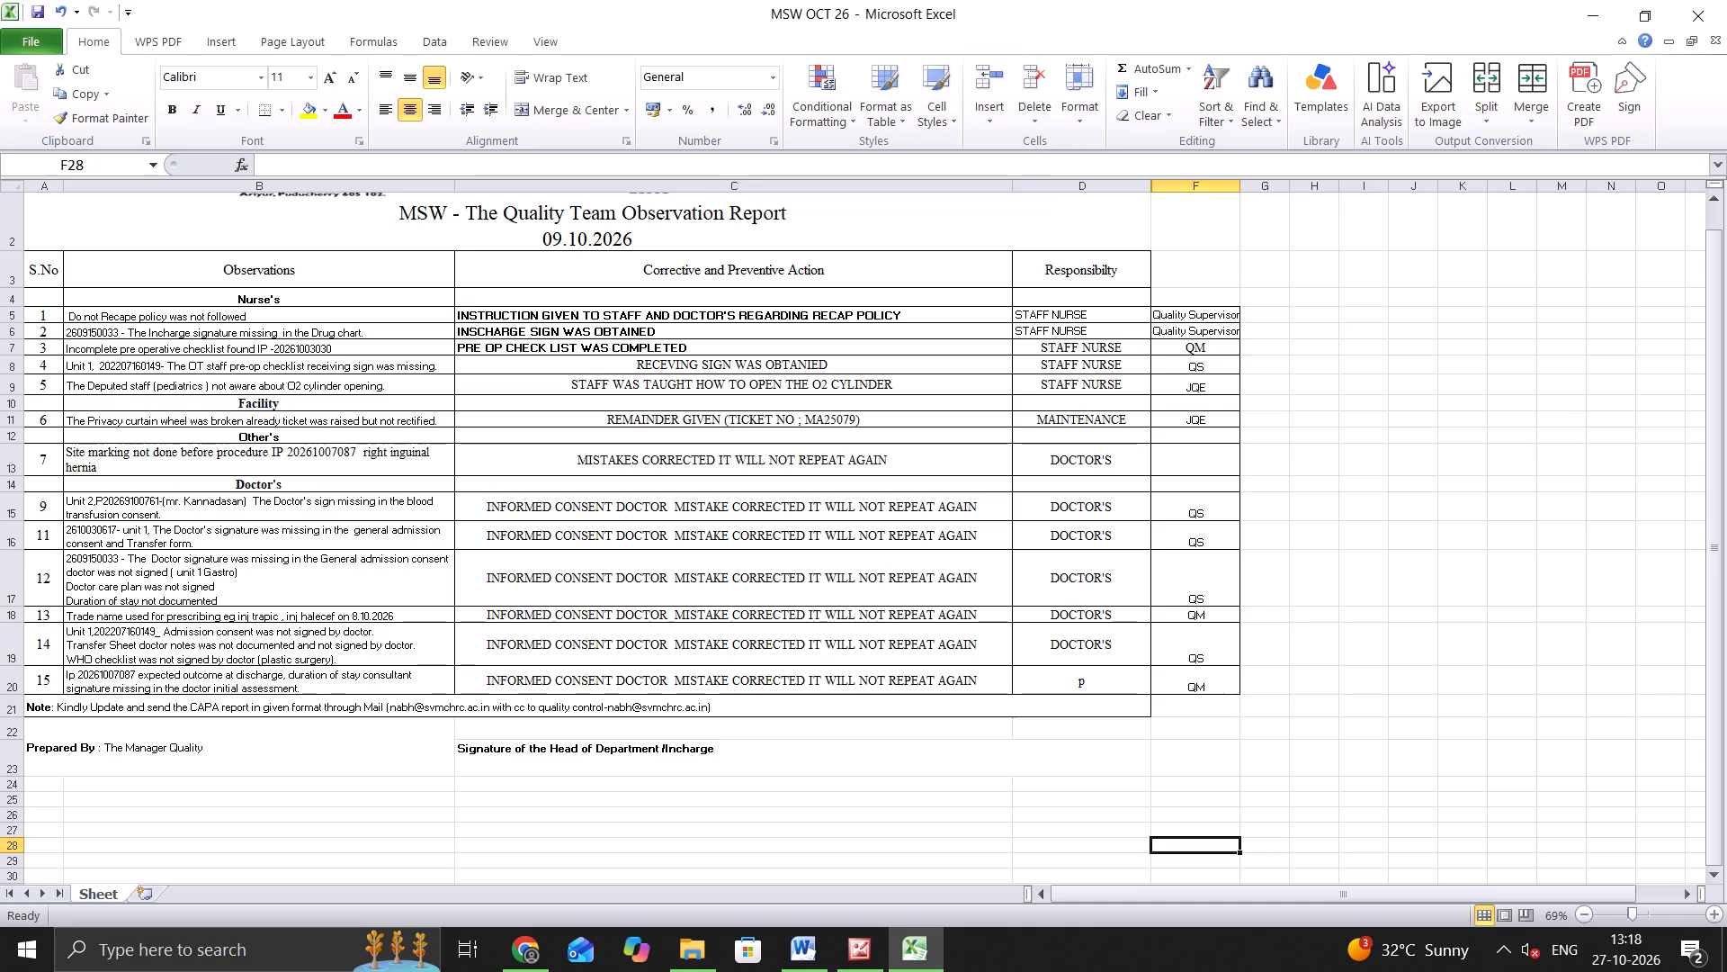
Check in the print preview how the observation report is split across its printed pages.
left_click(25, 45)
left_click(49, 346)
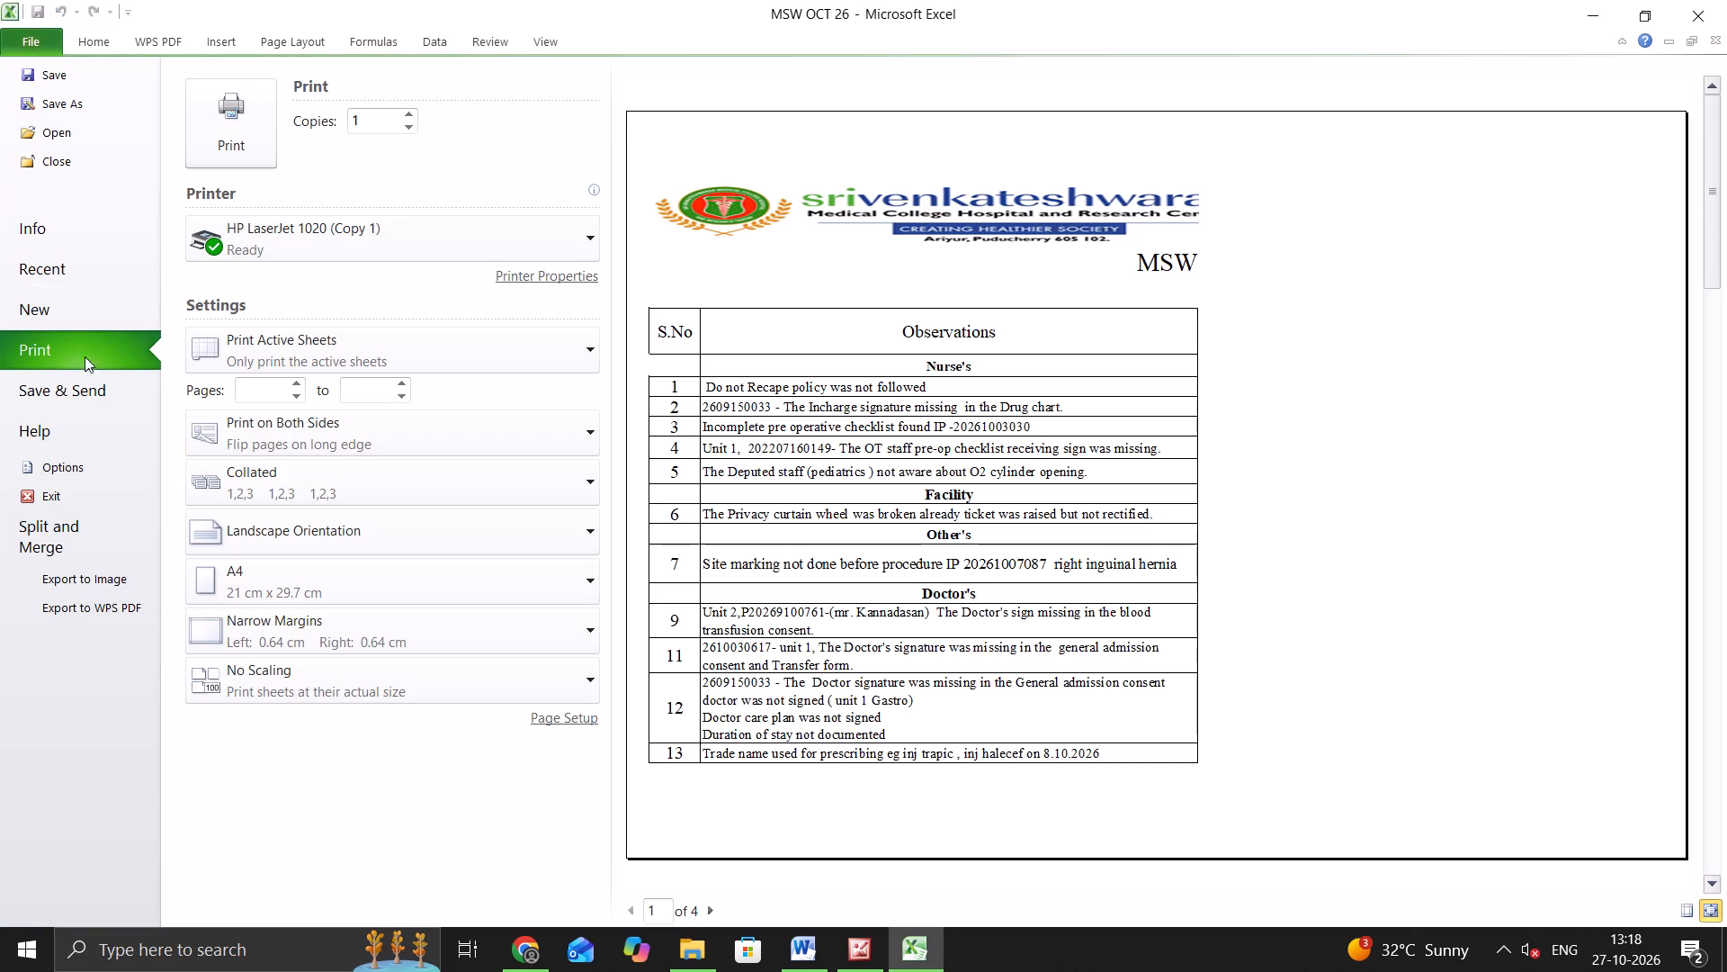
scroll(1331, 667, "down", 12)
scroll(1333, 677, "up", 6)
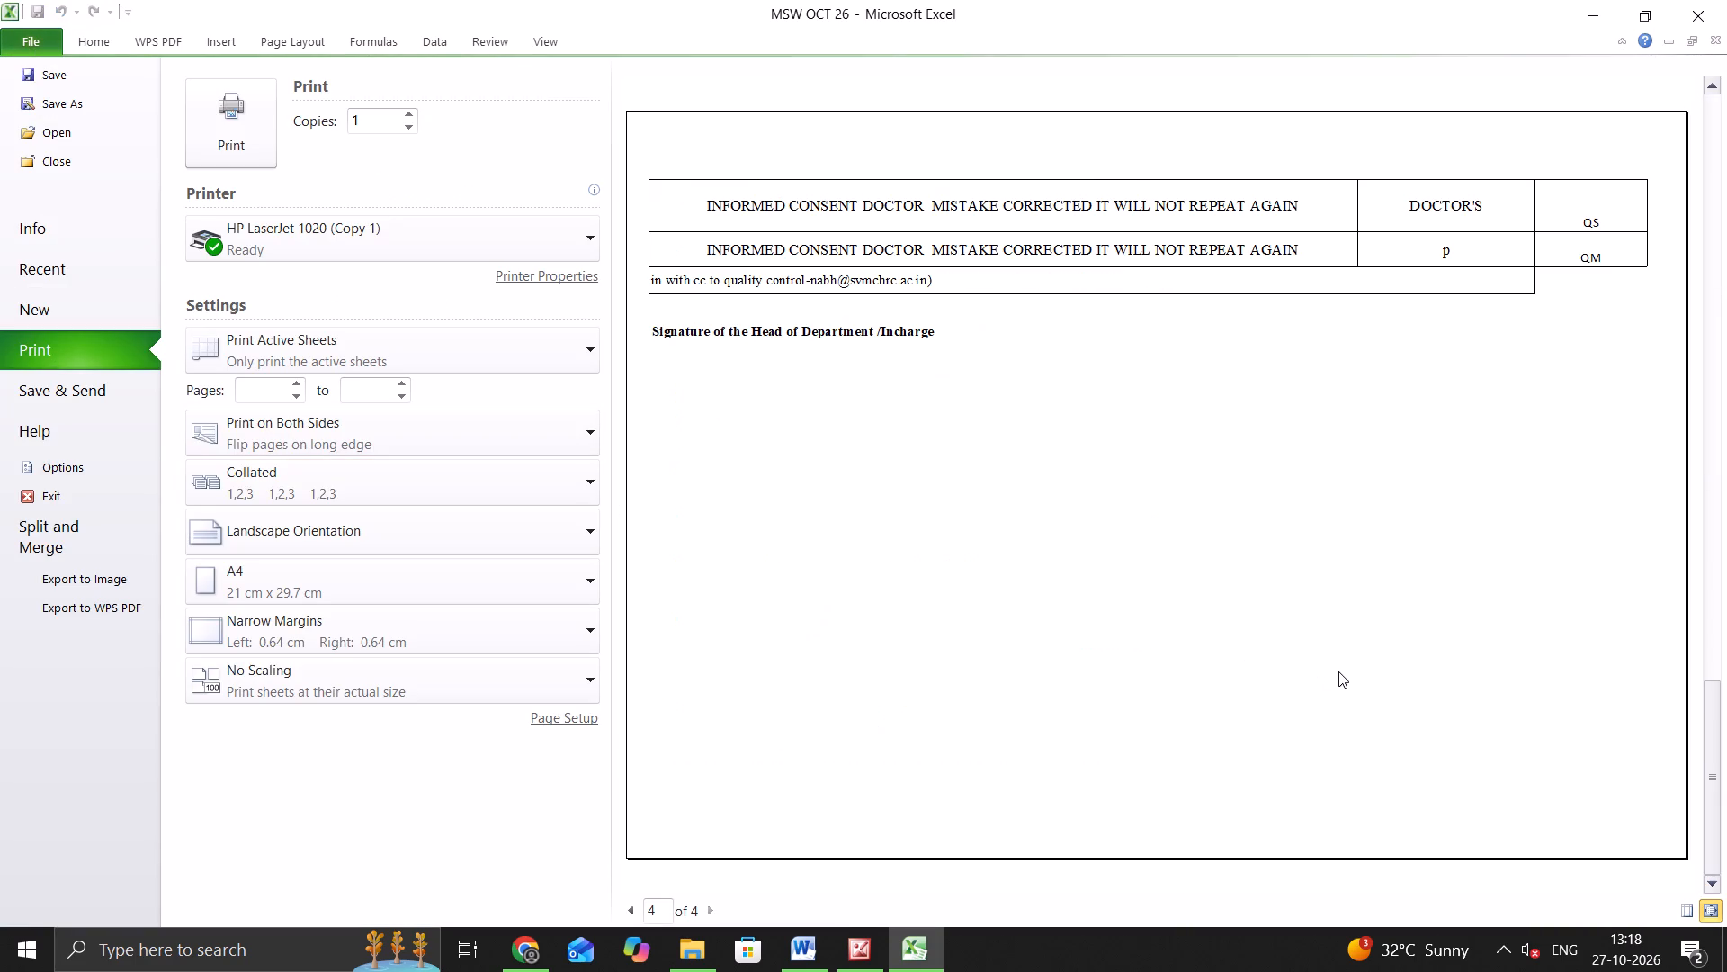
scroll(1338, 671, "up", 11)
scroll(1338, 670, "down", 16)
scroll(1331, 670, "up", 12)
scroll(1363, 663, "down", 16)
scroll(1319, 650, "up", 9)
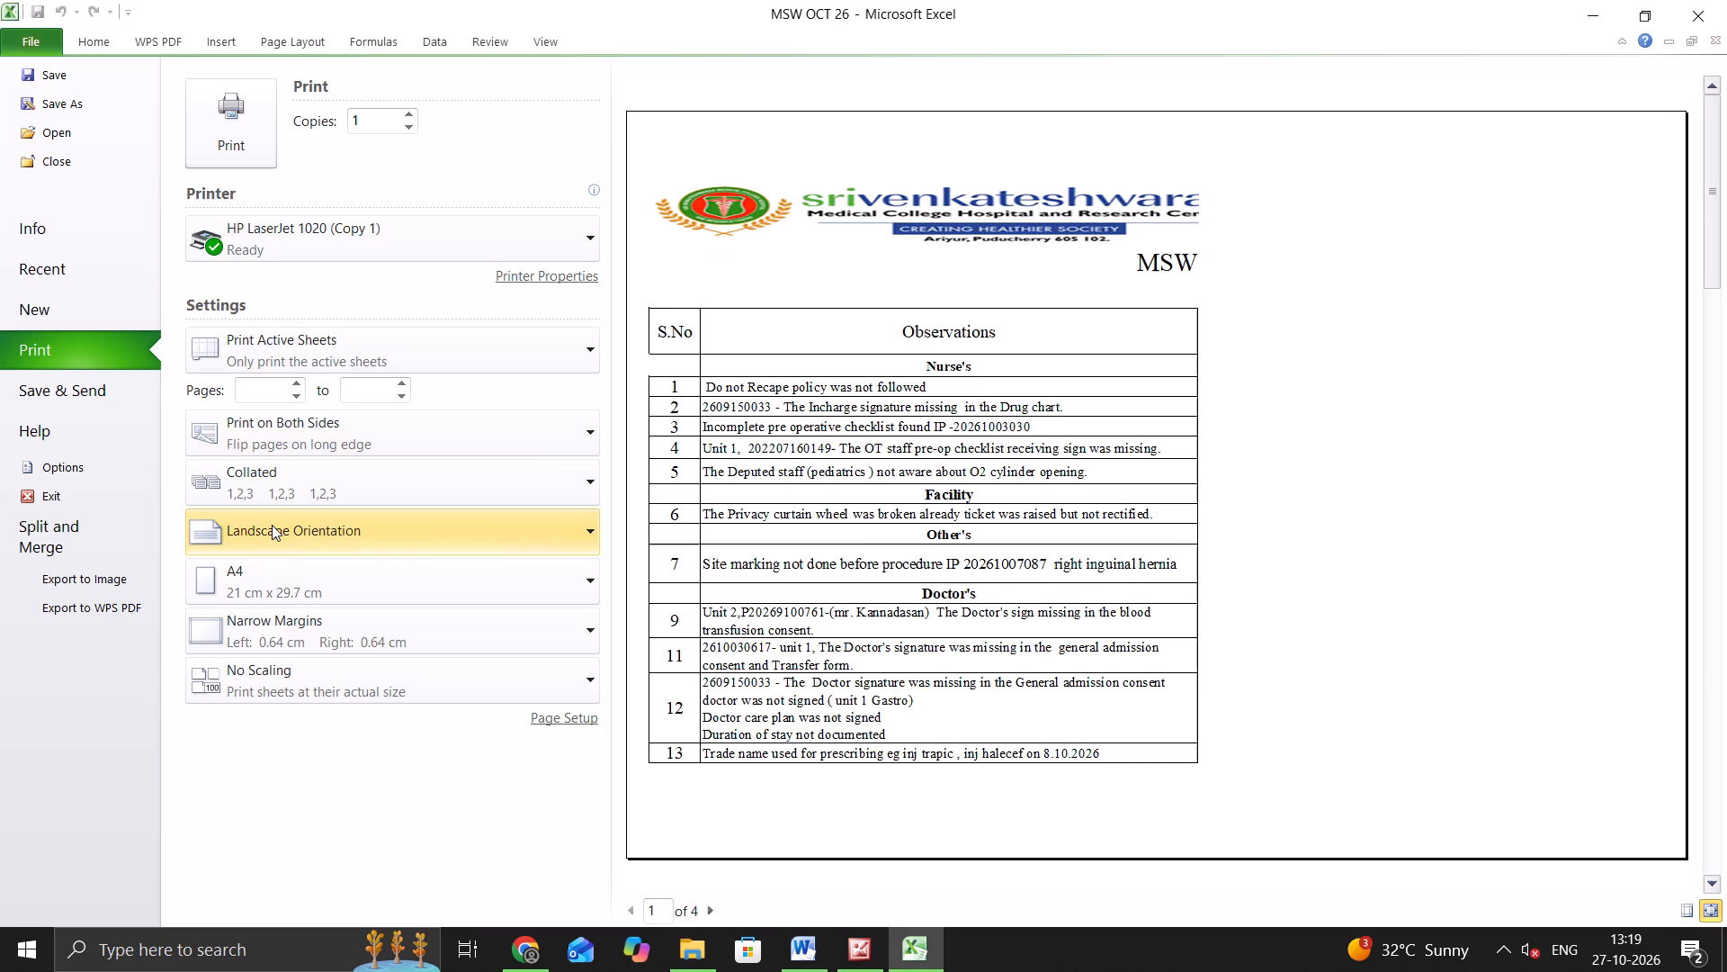
Change the print orientation of the report to portrait.
left_click(272, 525)
left_click(298, 589)
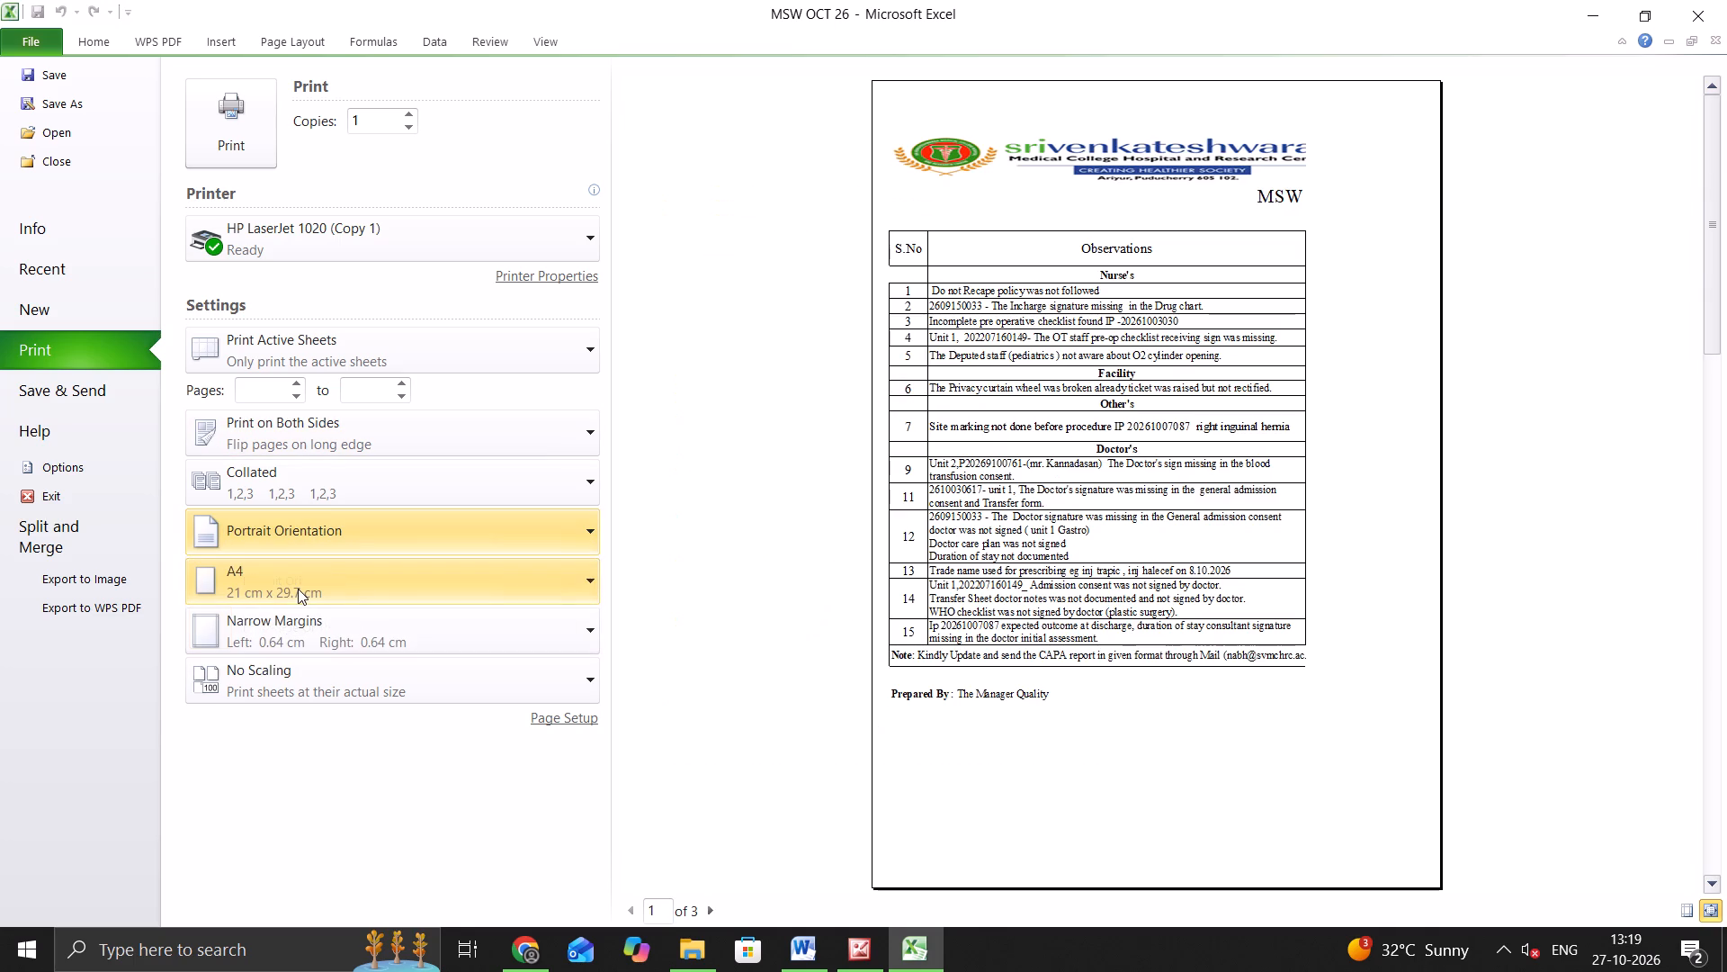
left_click(310, 551)
left_click(297, 456)
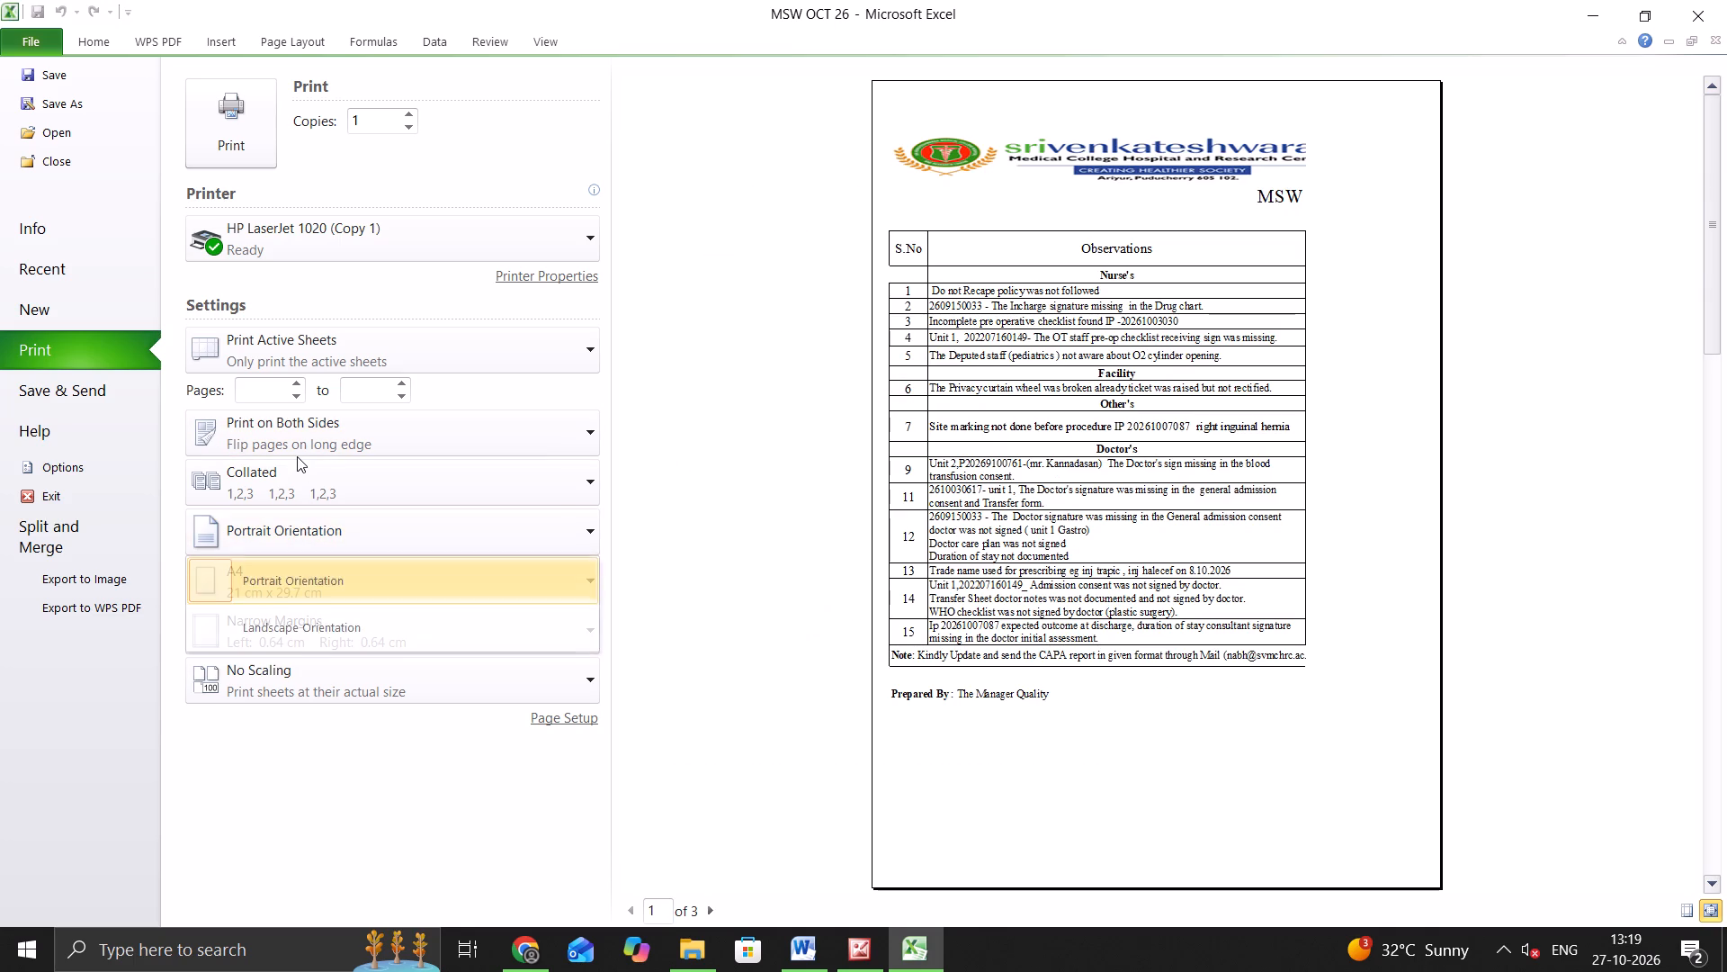
left_click(309, 470)
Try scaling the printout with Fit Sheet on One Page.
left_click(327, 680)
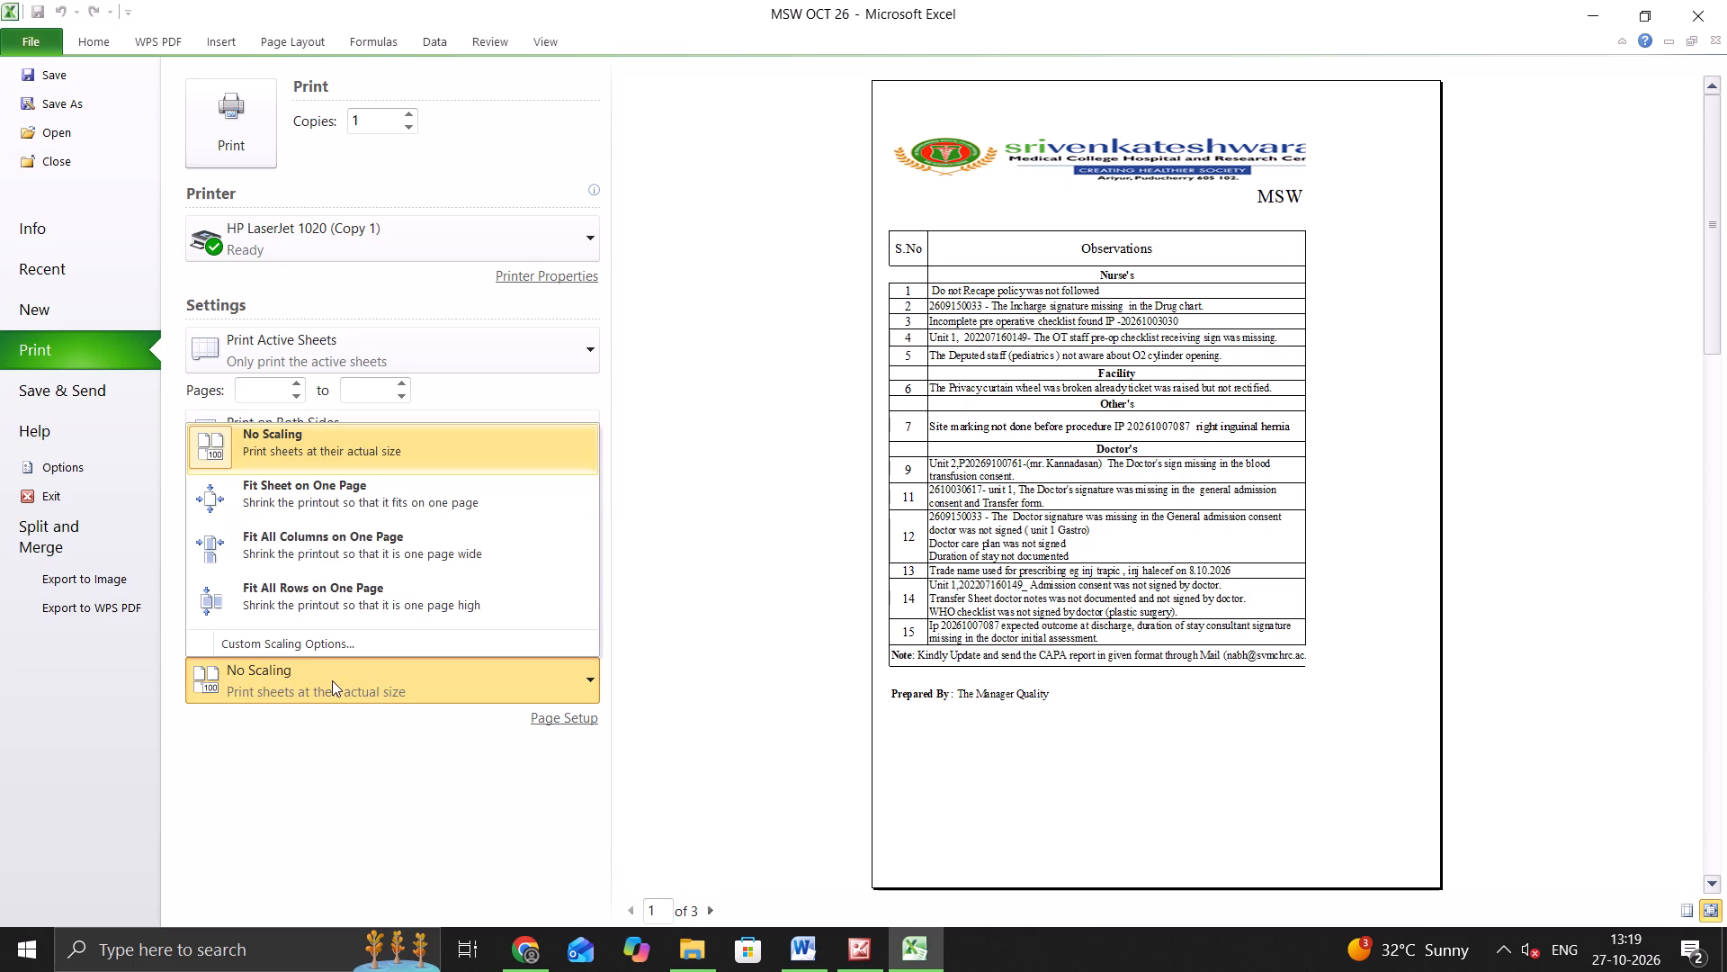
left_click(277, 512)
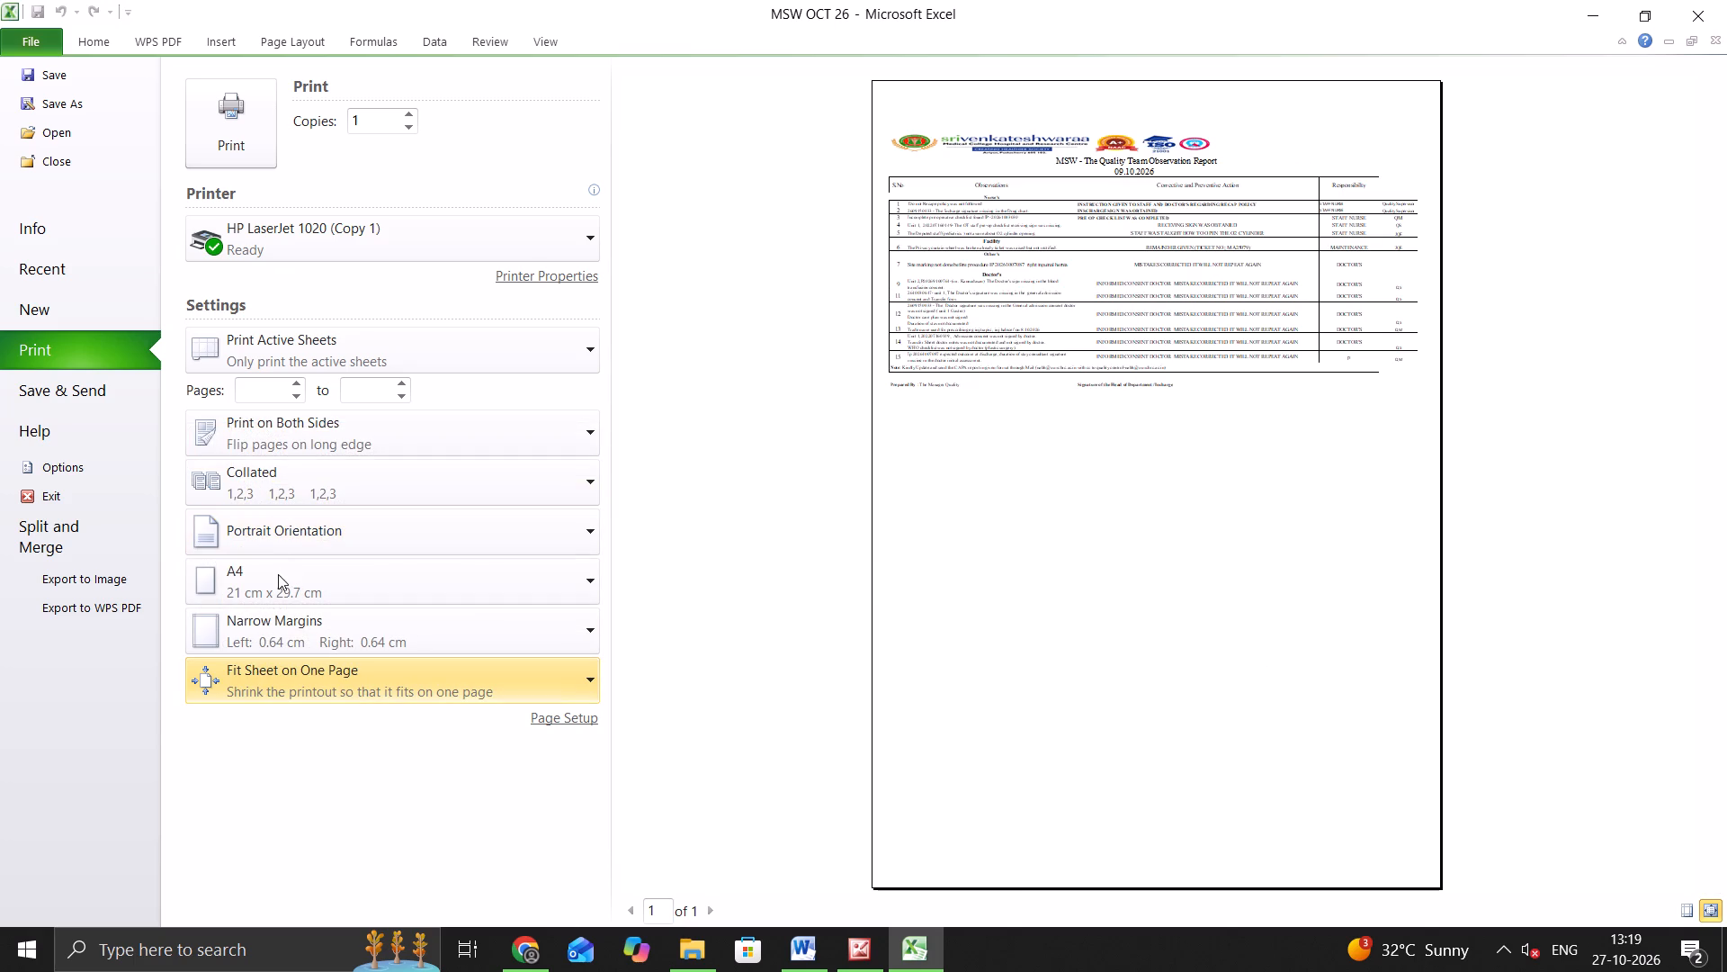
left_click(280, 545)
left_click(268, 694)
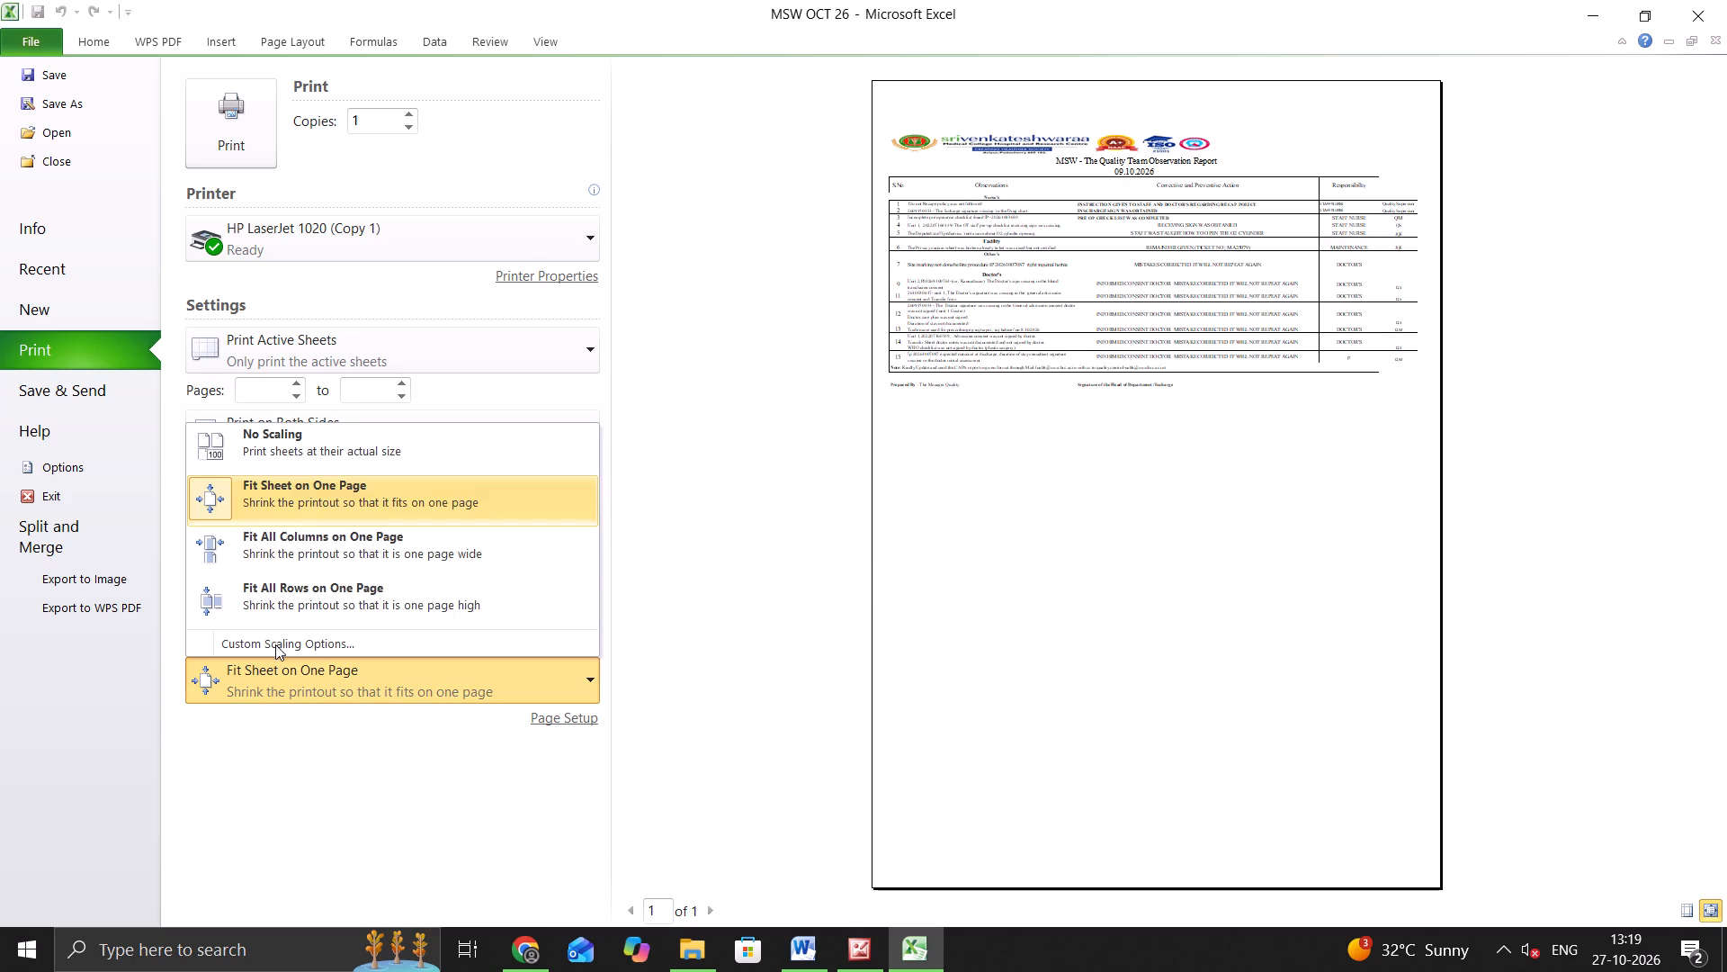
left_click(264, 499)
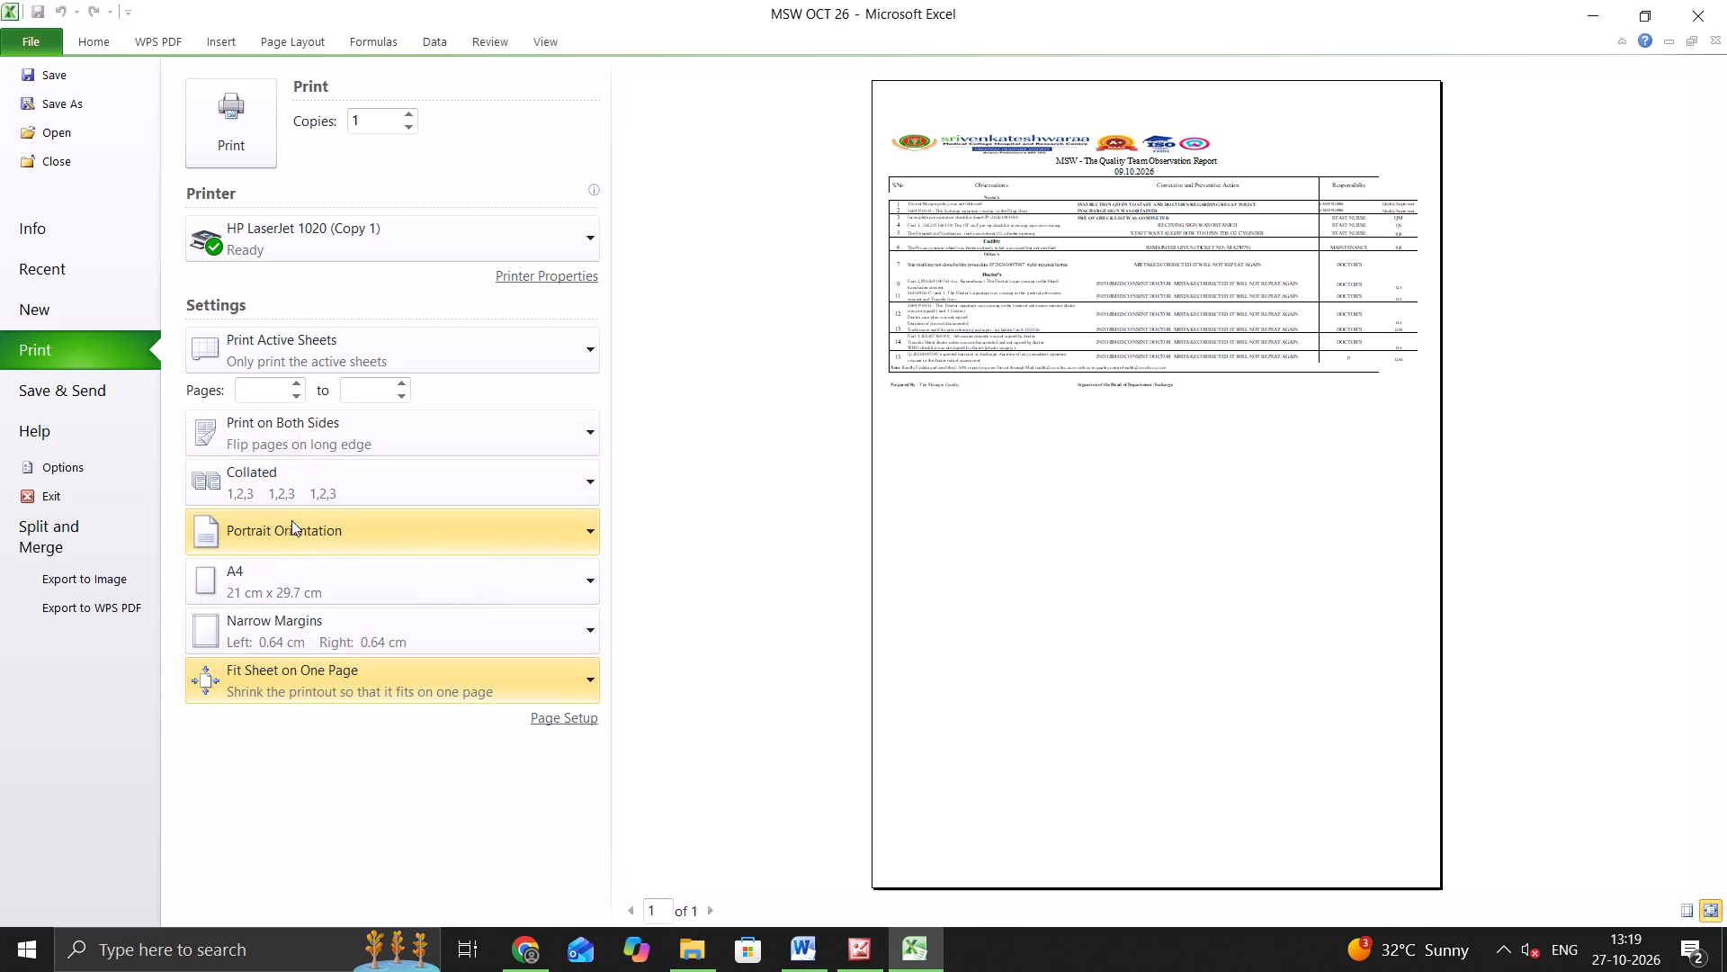
Print one two-sided copy on the HP LaserJet 1020 with Fit All Columns on One Page, continuing past the both-sides instructions.
left_click(289, 657)
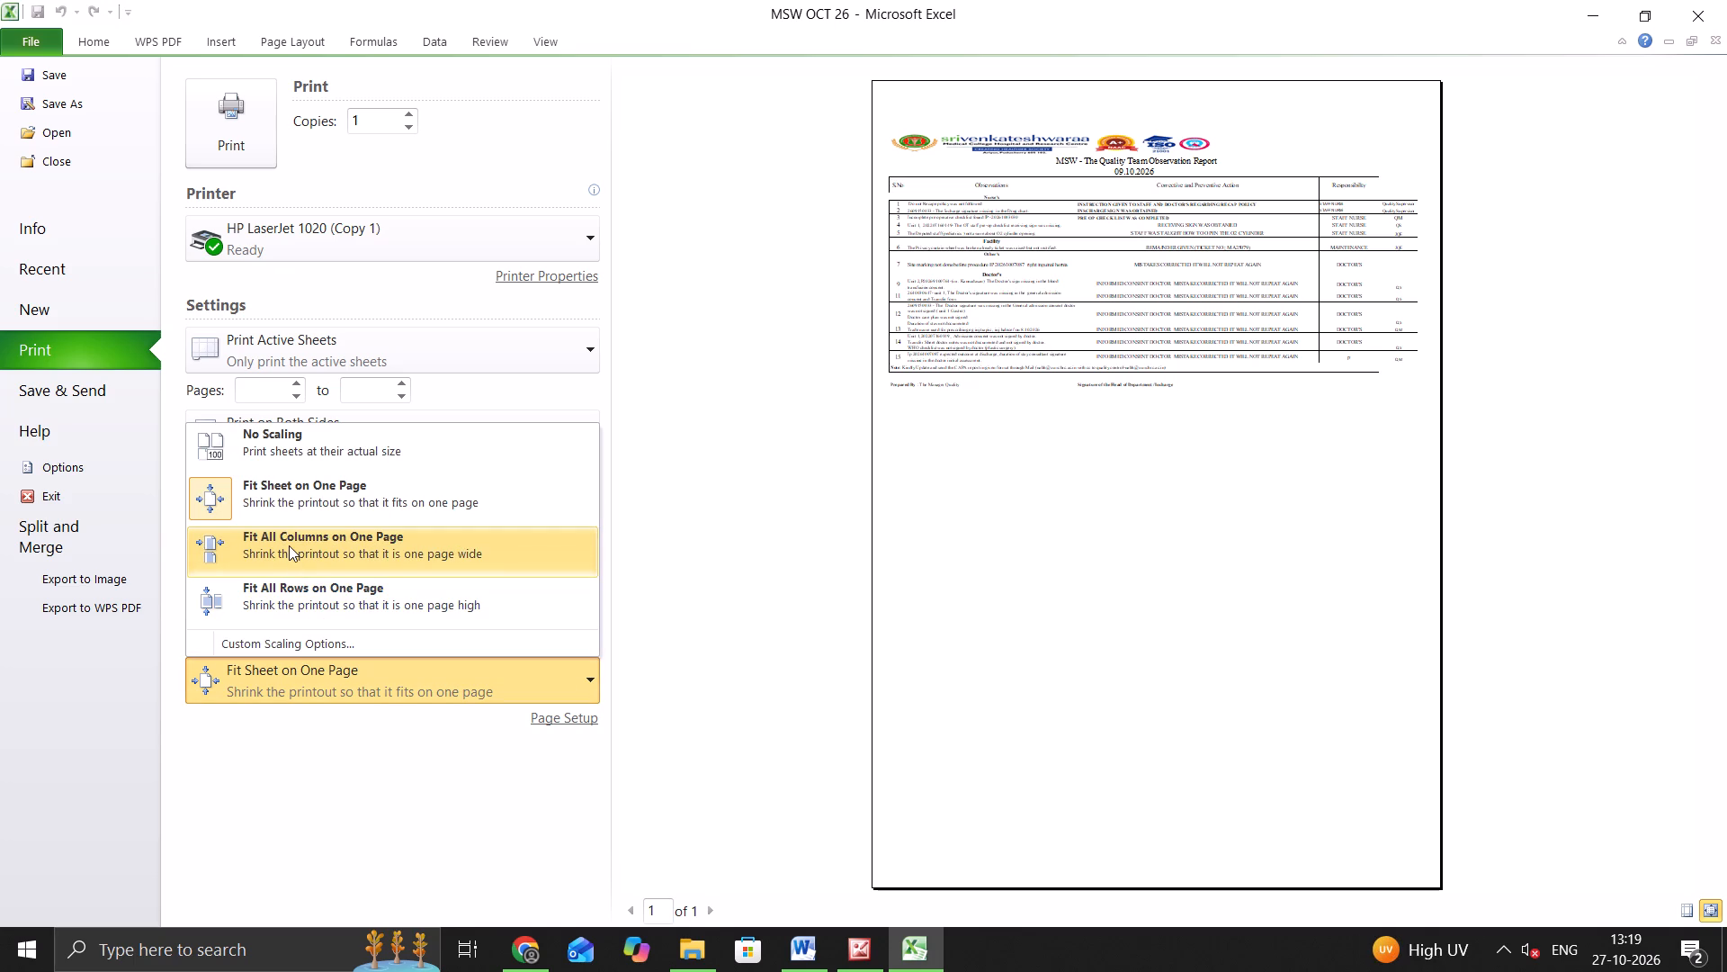
left_click(289, 545)
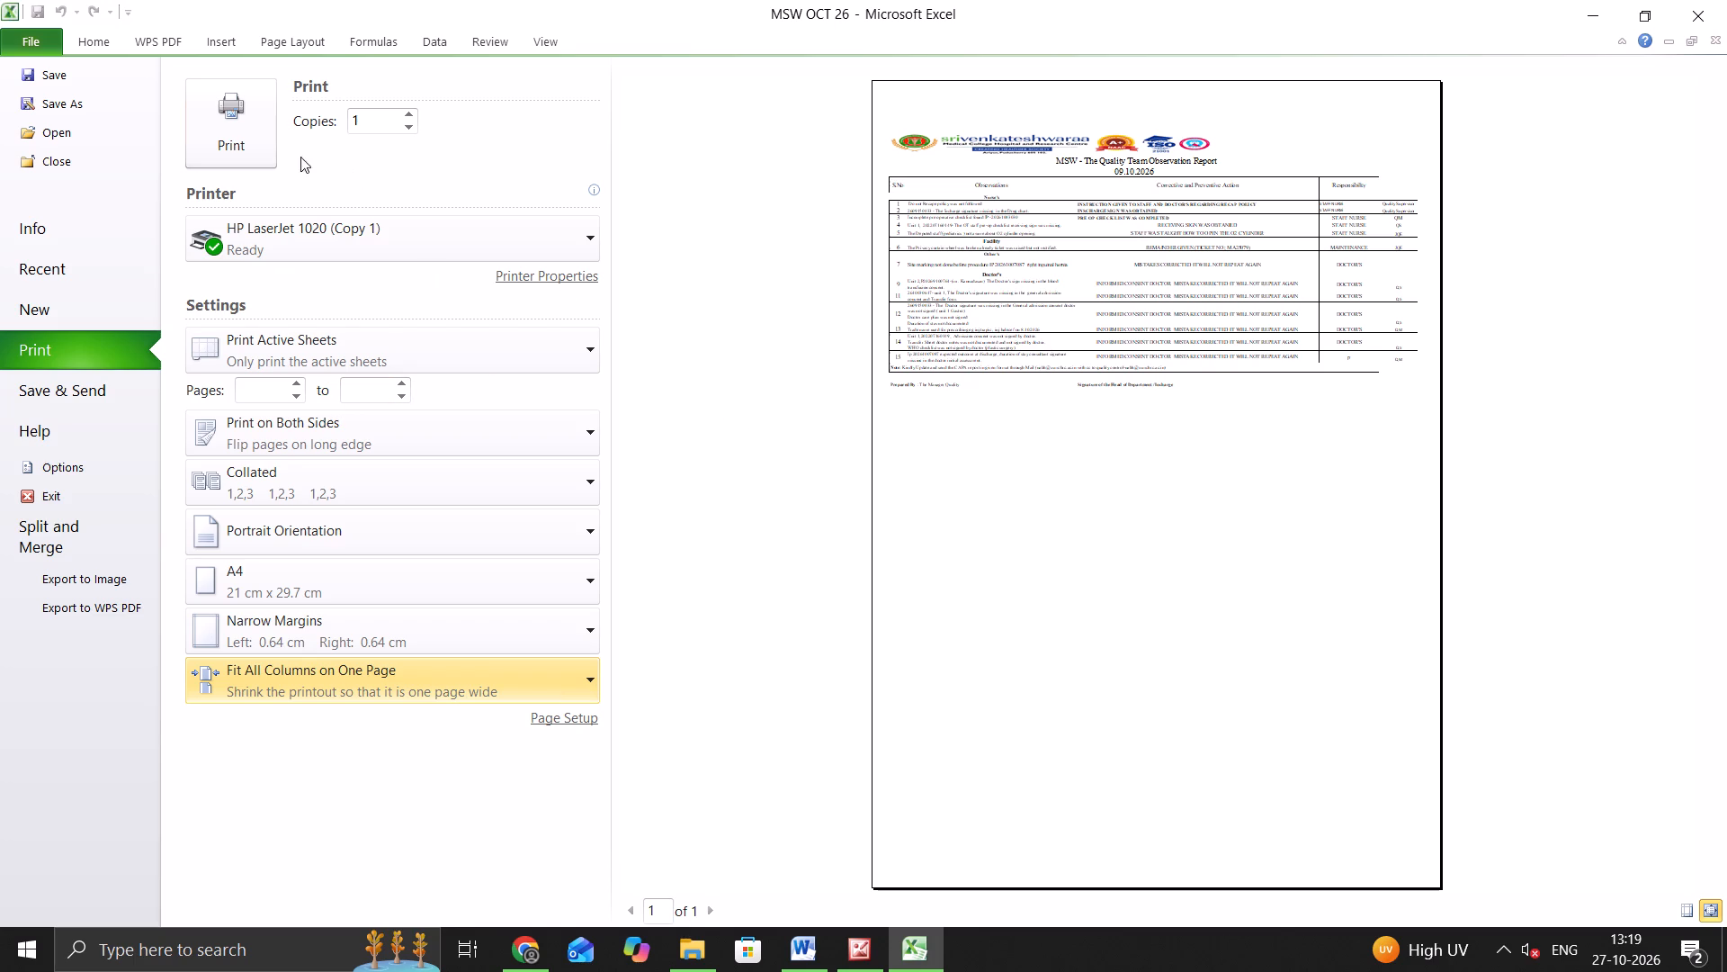
left_click(228, 156)
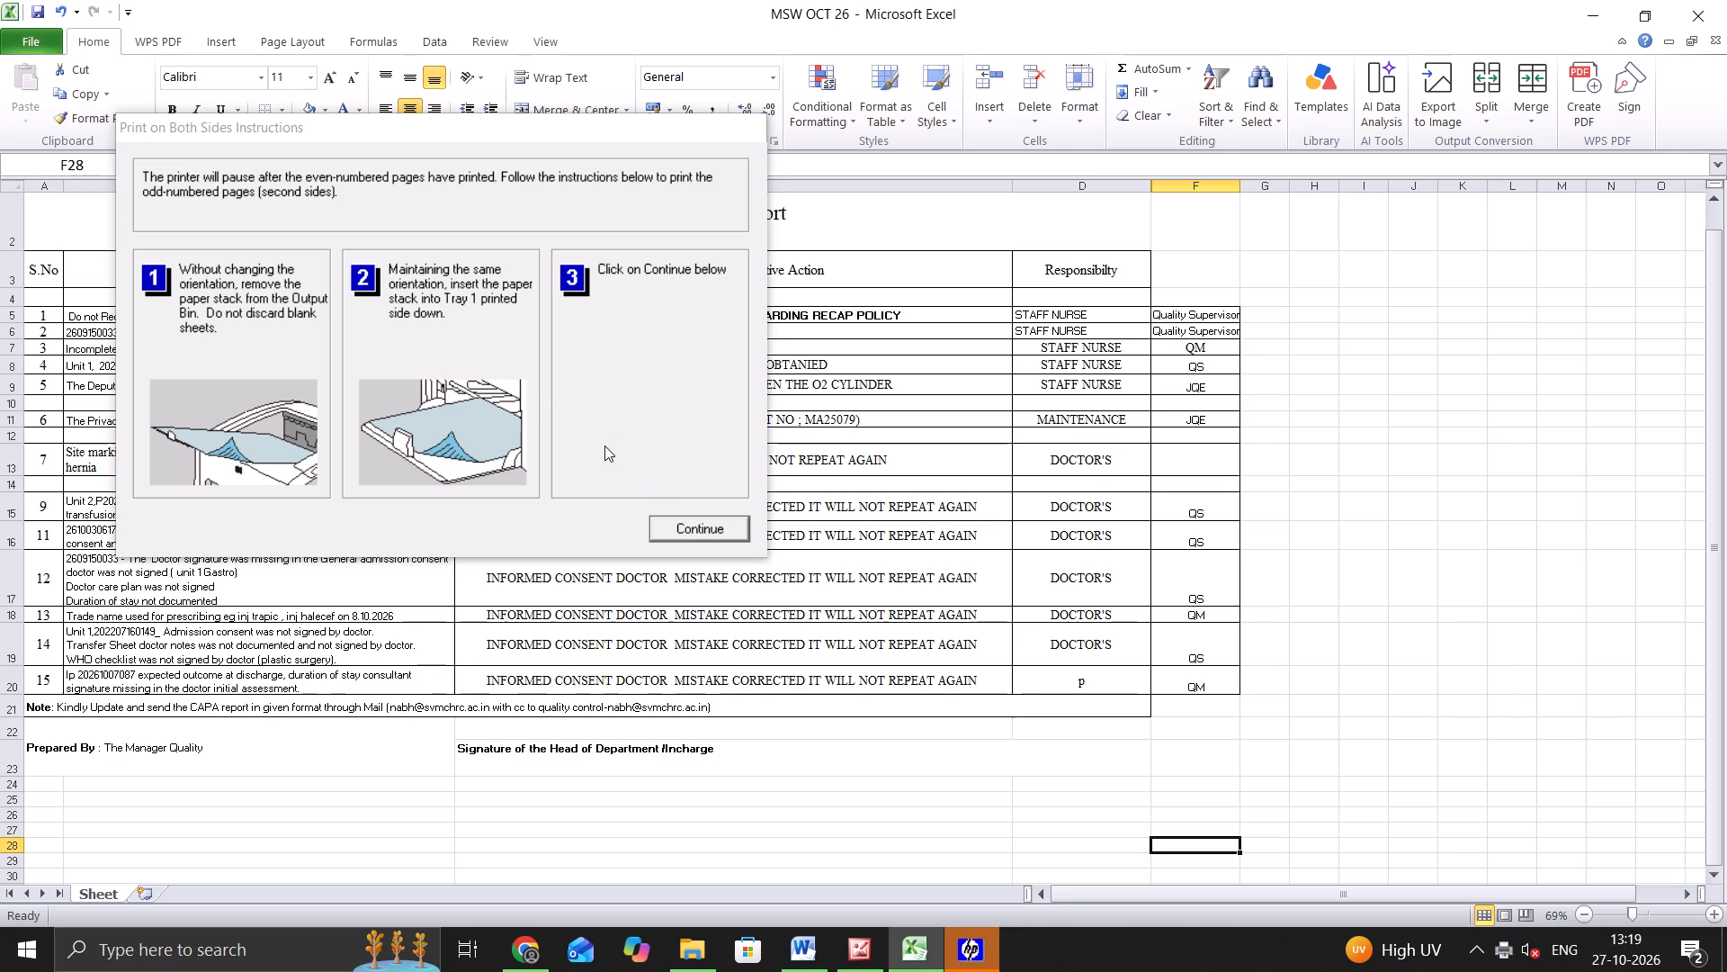
left_click(688, 532)
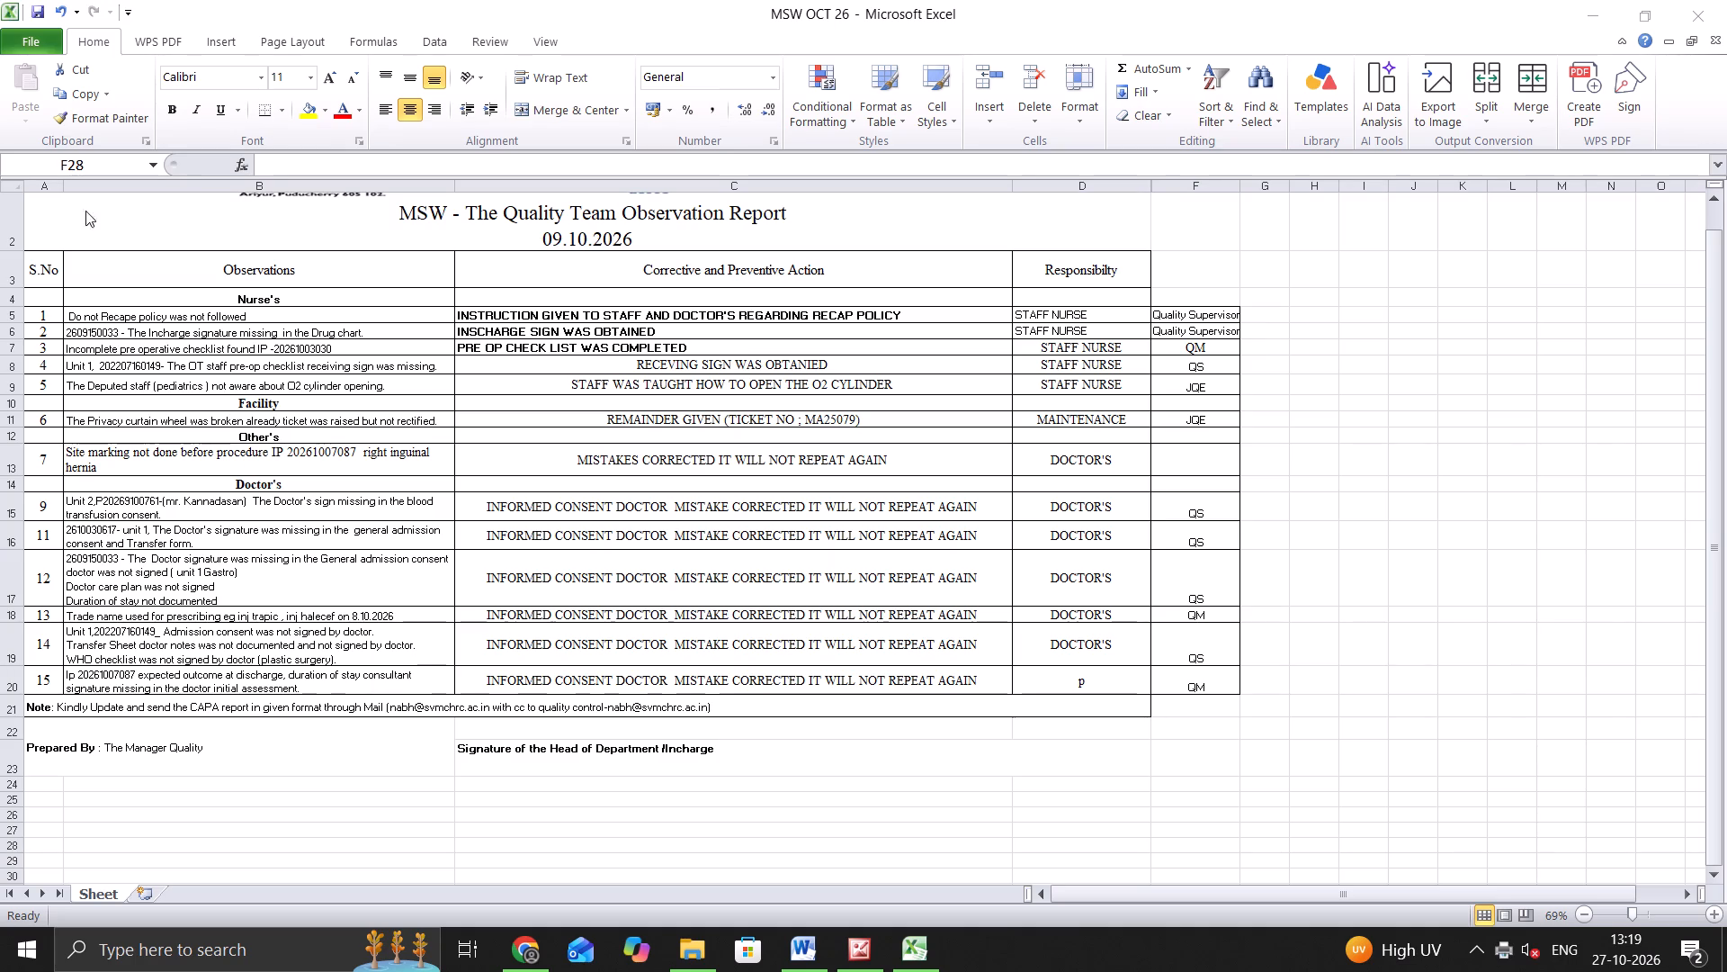
Return to the print settings and change the report's orientation to landscape.
left_click(15, 35)
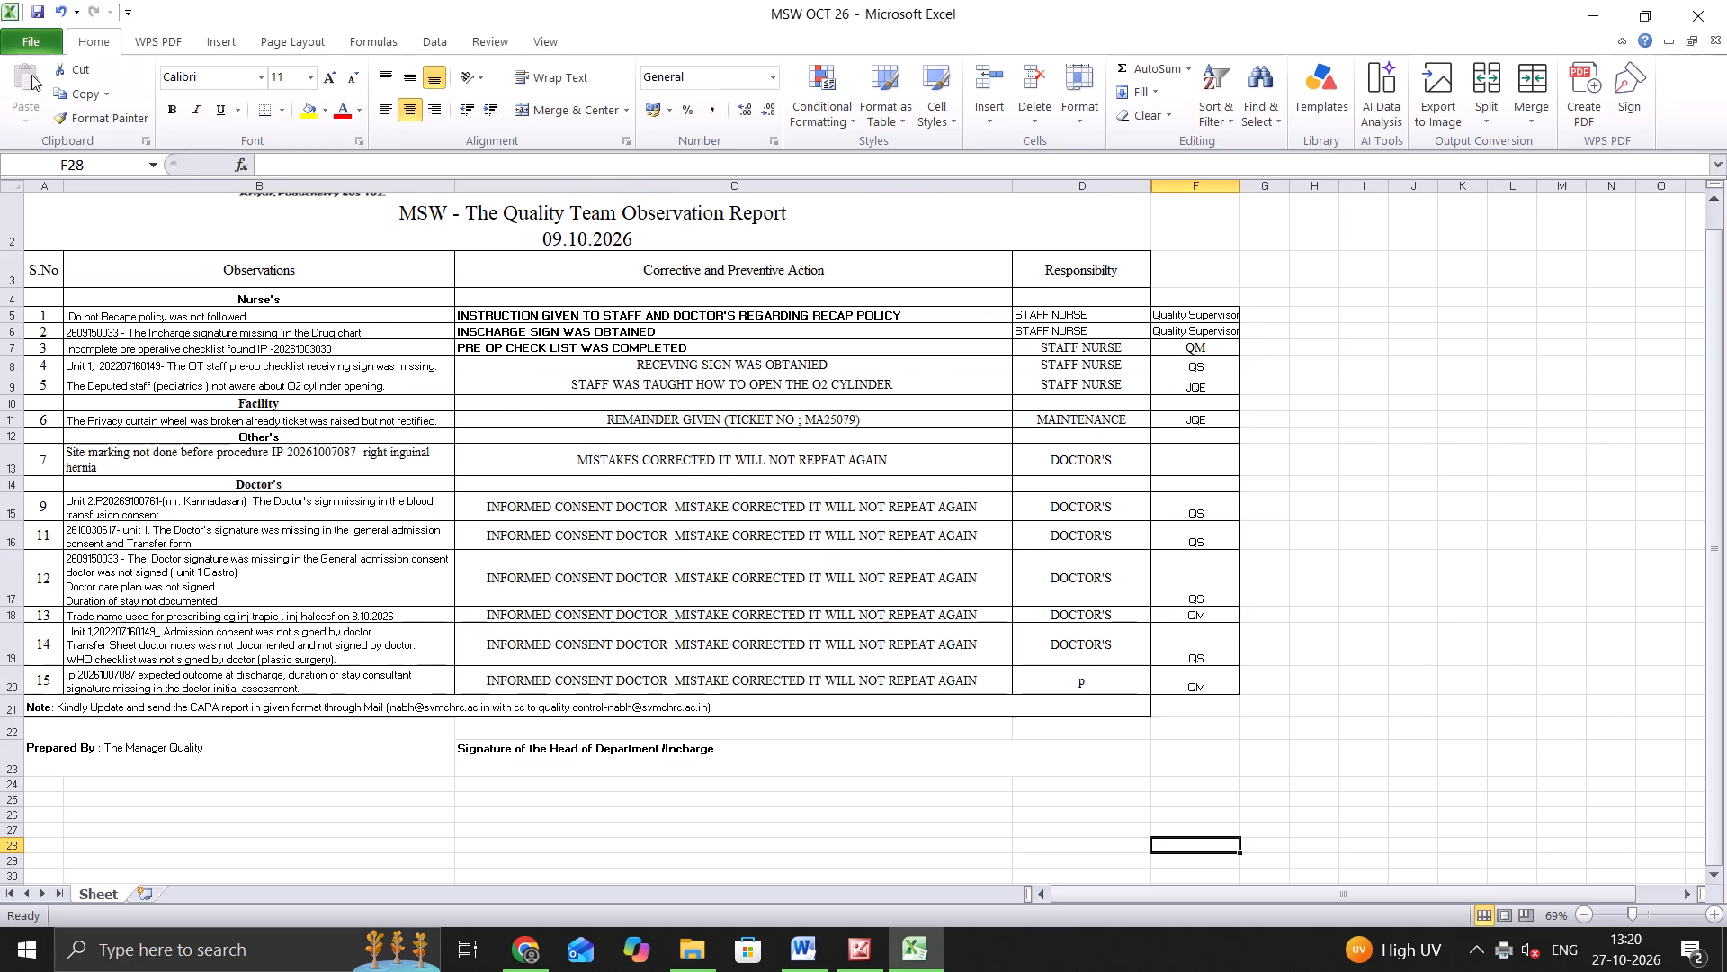
left_click(29, 53)
left_click(39, 335)
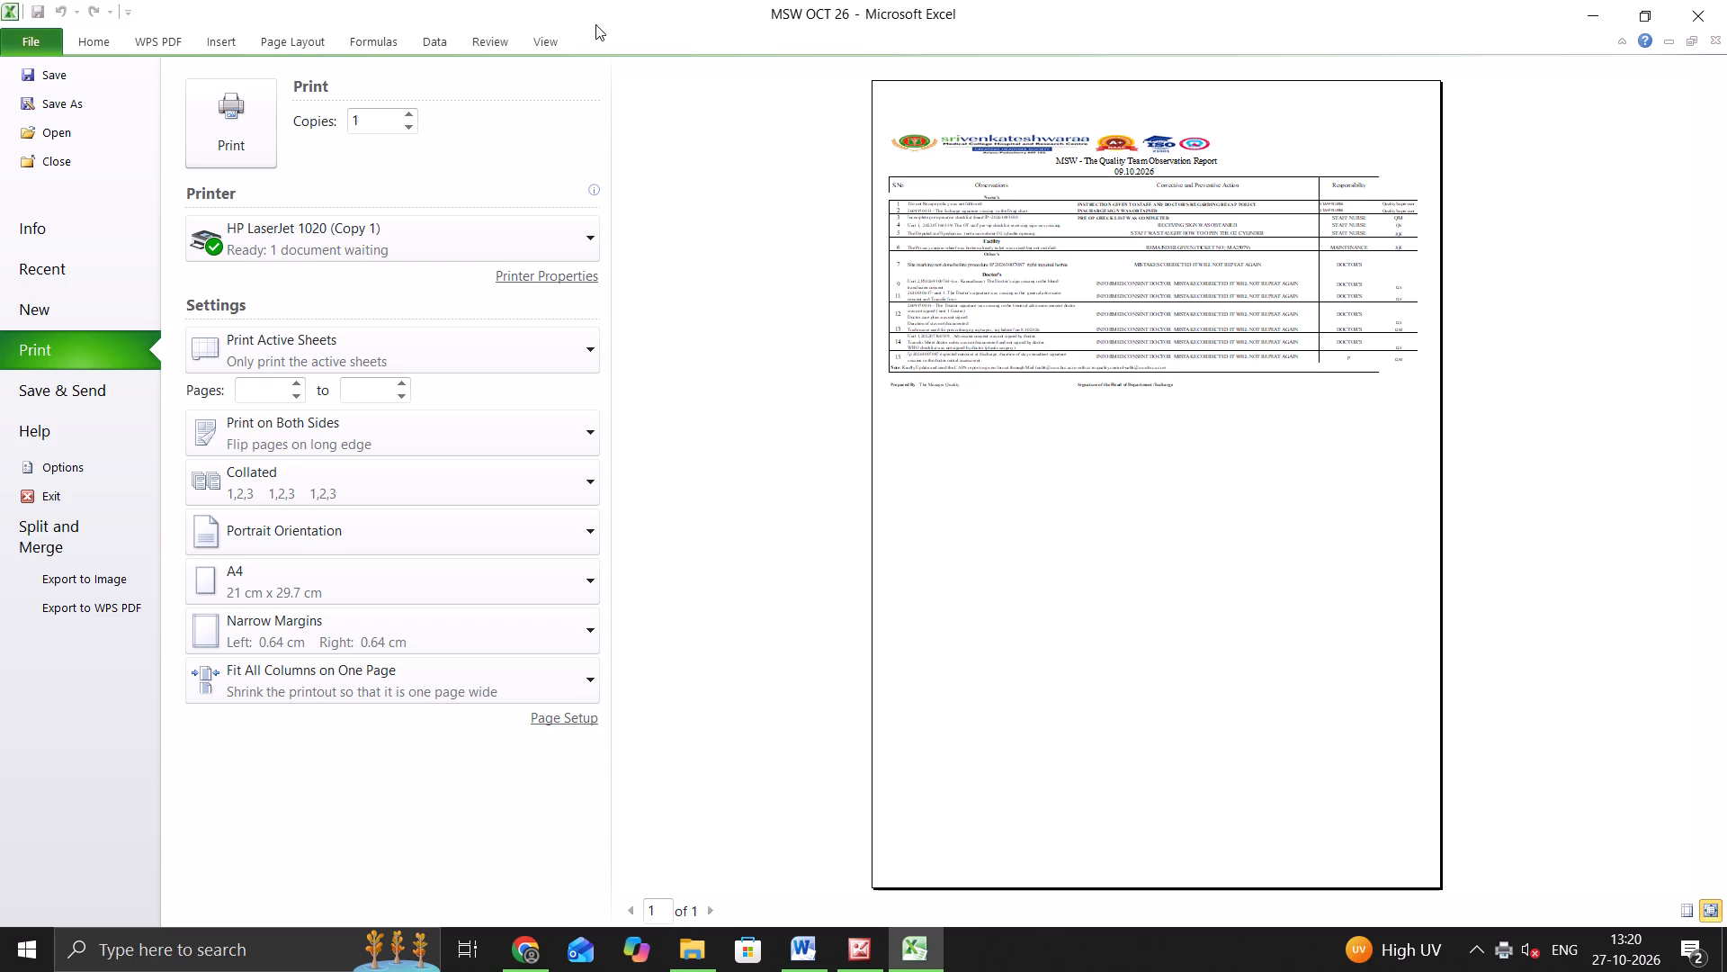
left_click(283, 528)
left_click(304, 631)
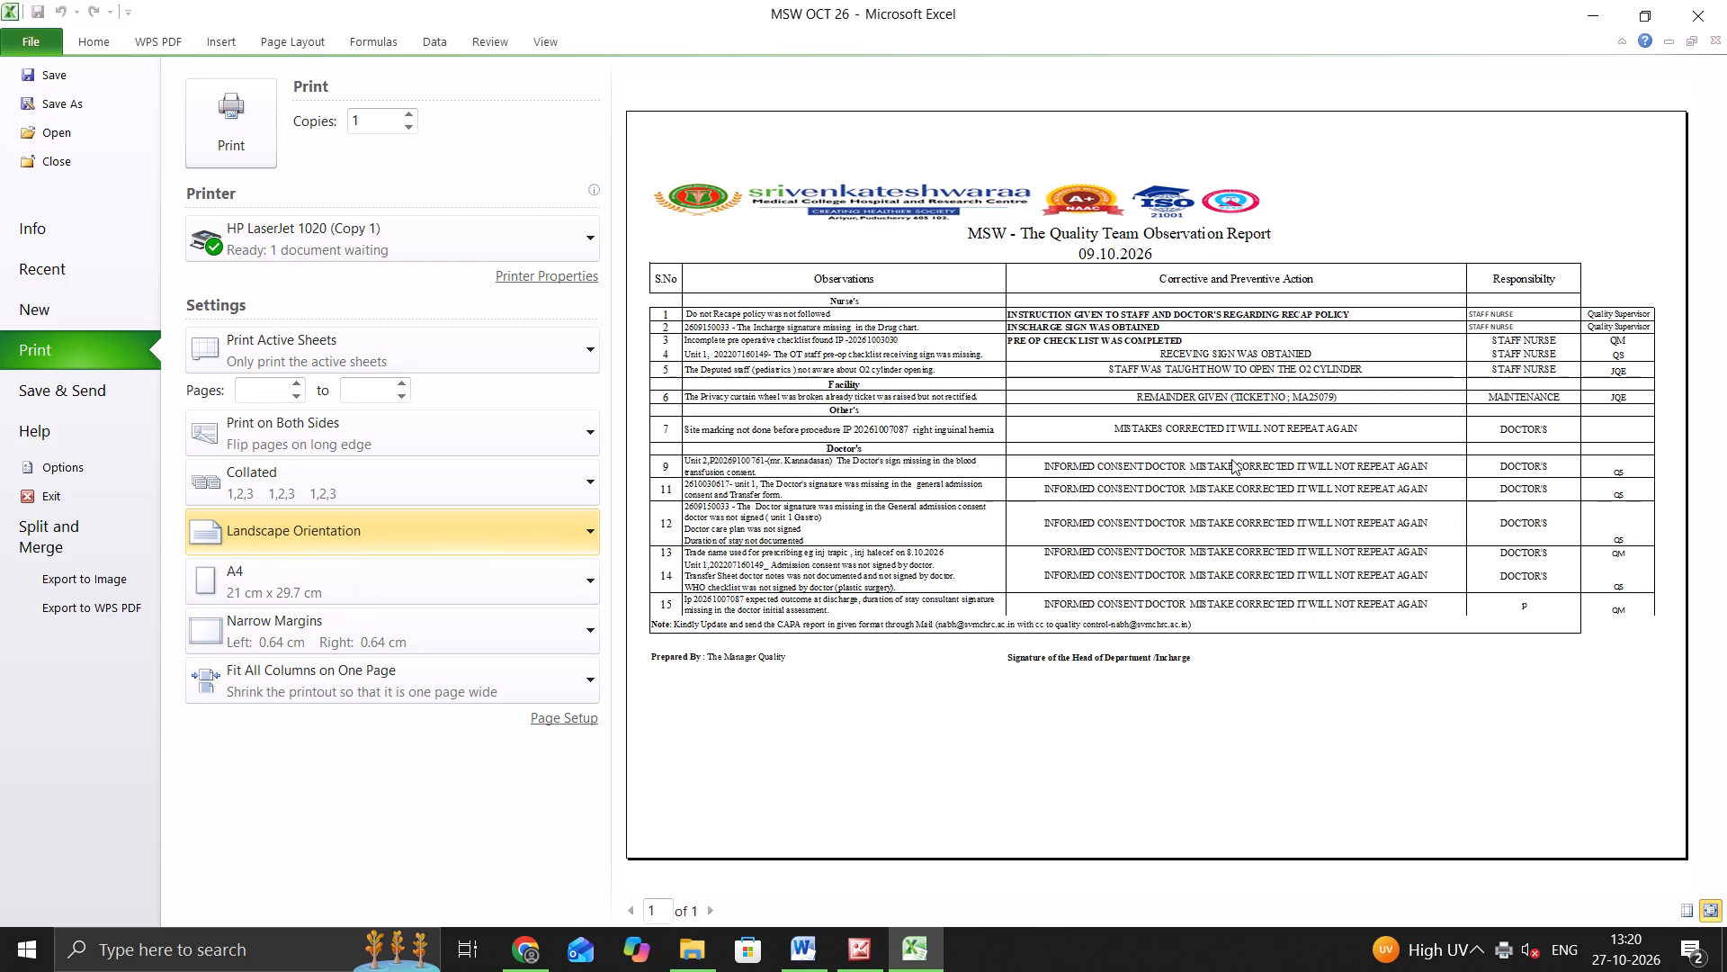
Print one two-sided landscape copy of the report on the HP LaserJet 1020, continuing past the both-sides instructions.
left_click(216, 121)
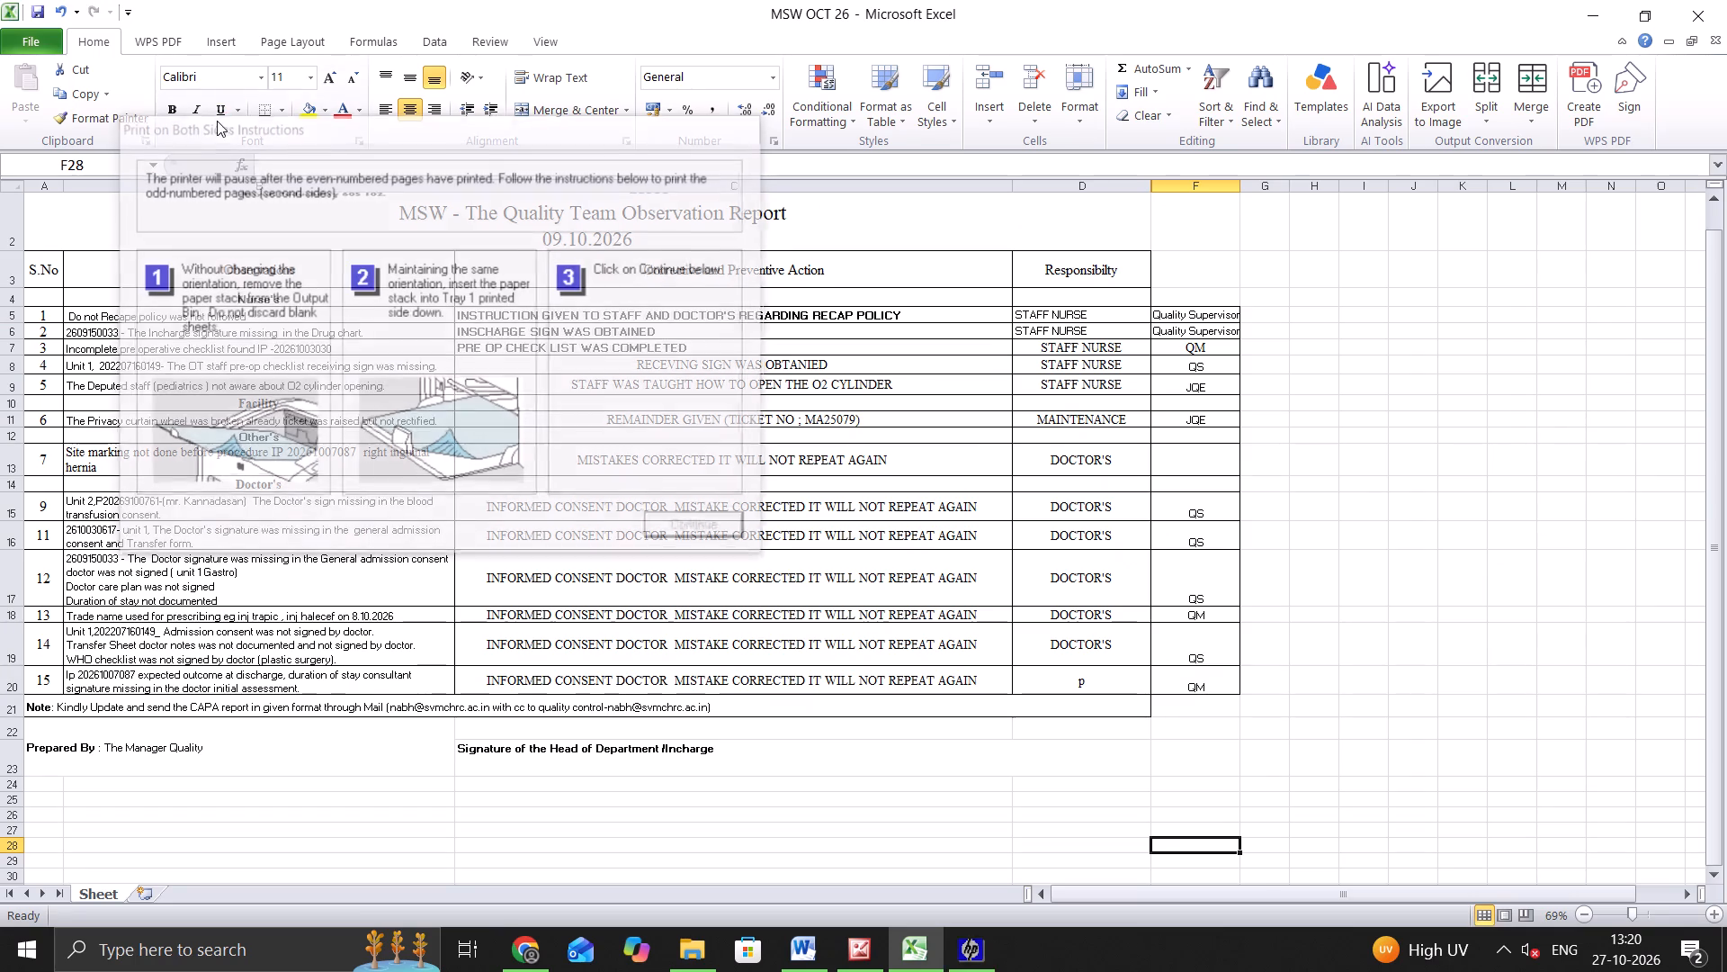
left_click(685, 536)
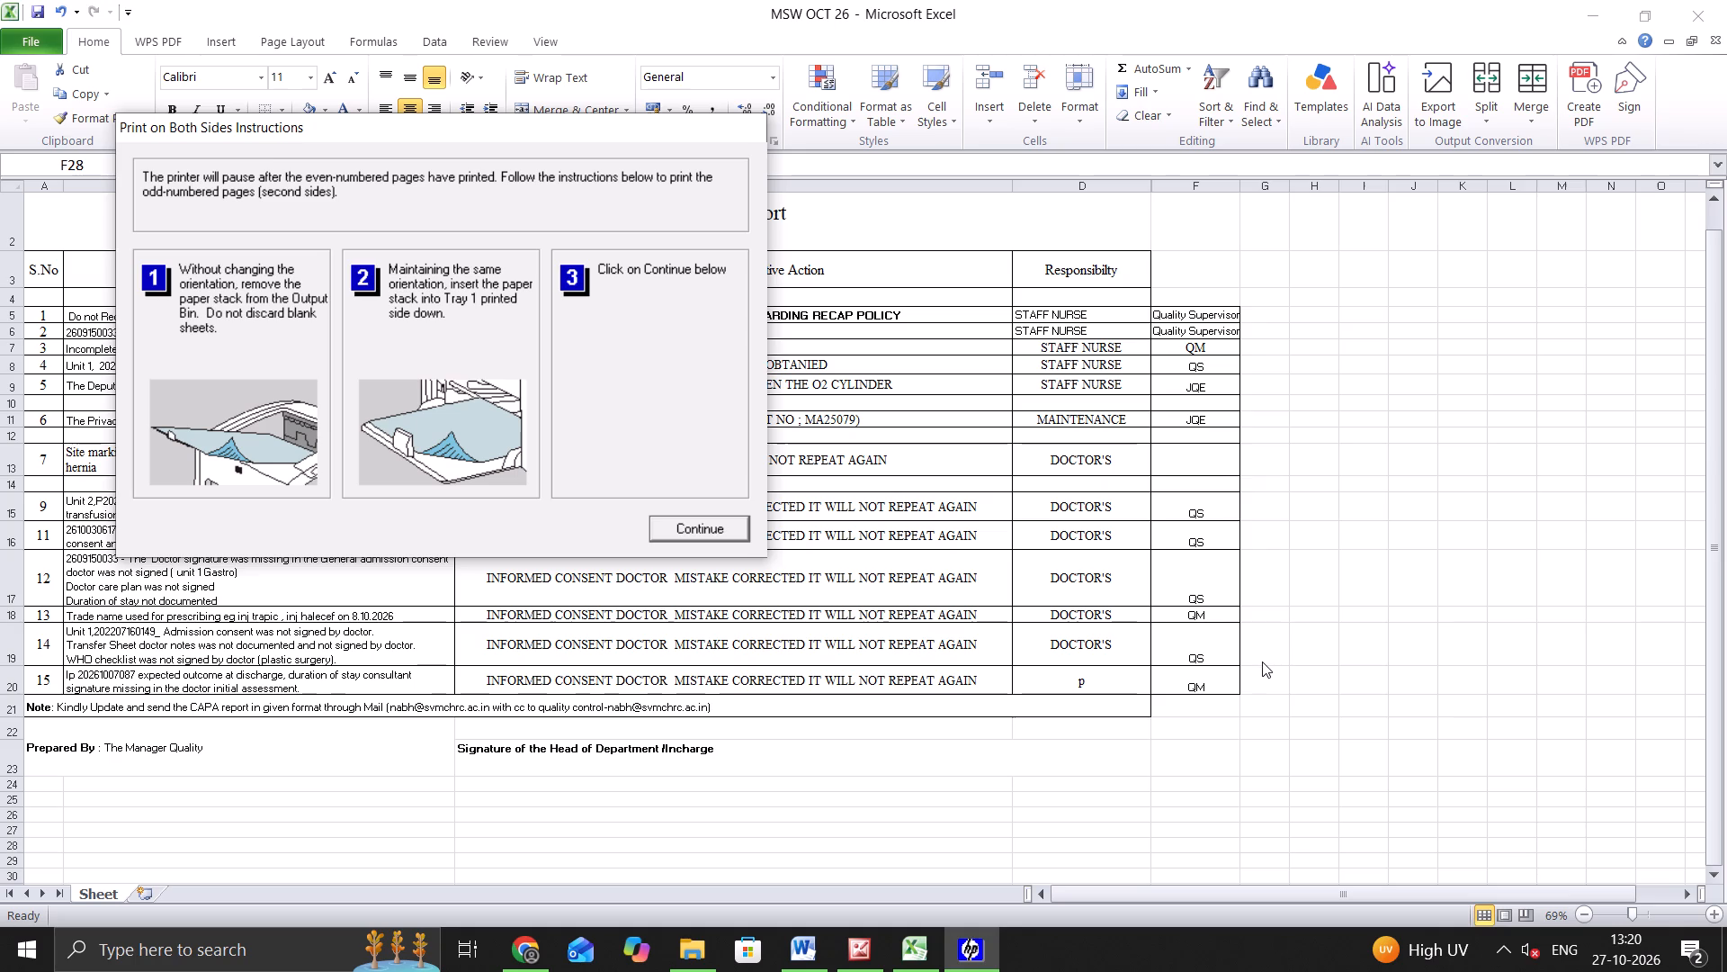
left_click(674, 534)
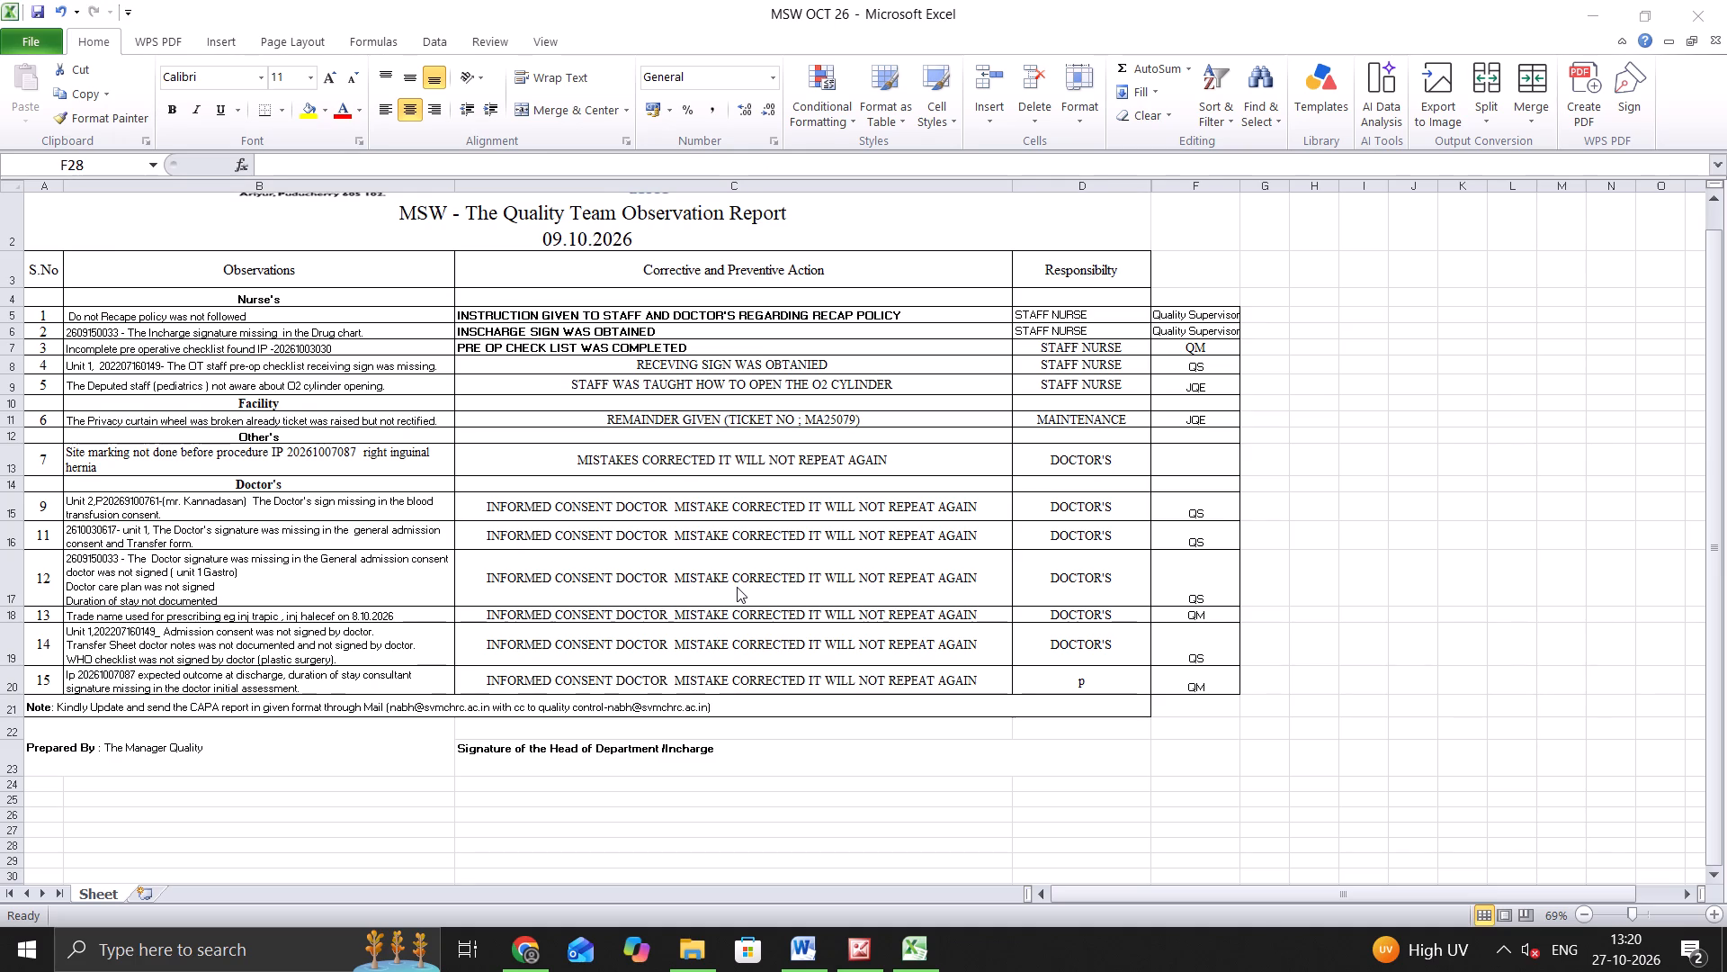
Print another two-sided landscape A4 copy of the report with the same settings and continue past the both-sides instructions.
left_click(7, 38)
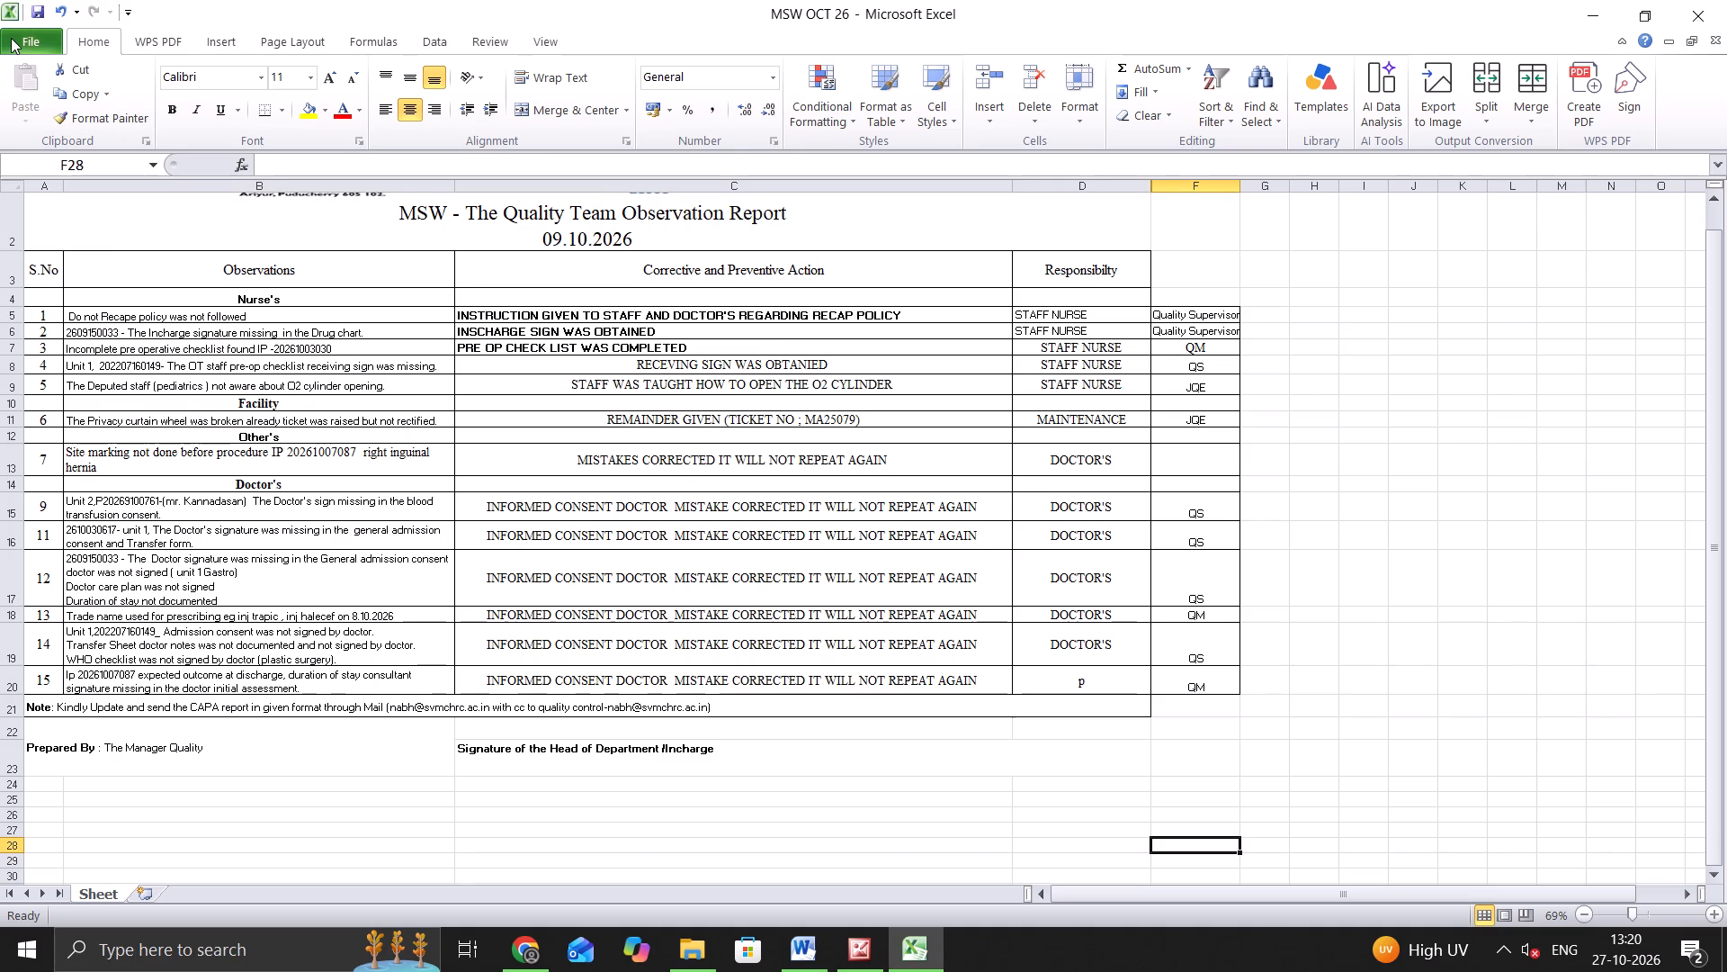
left_click(26, 35)
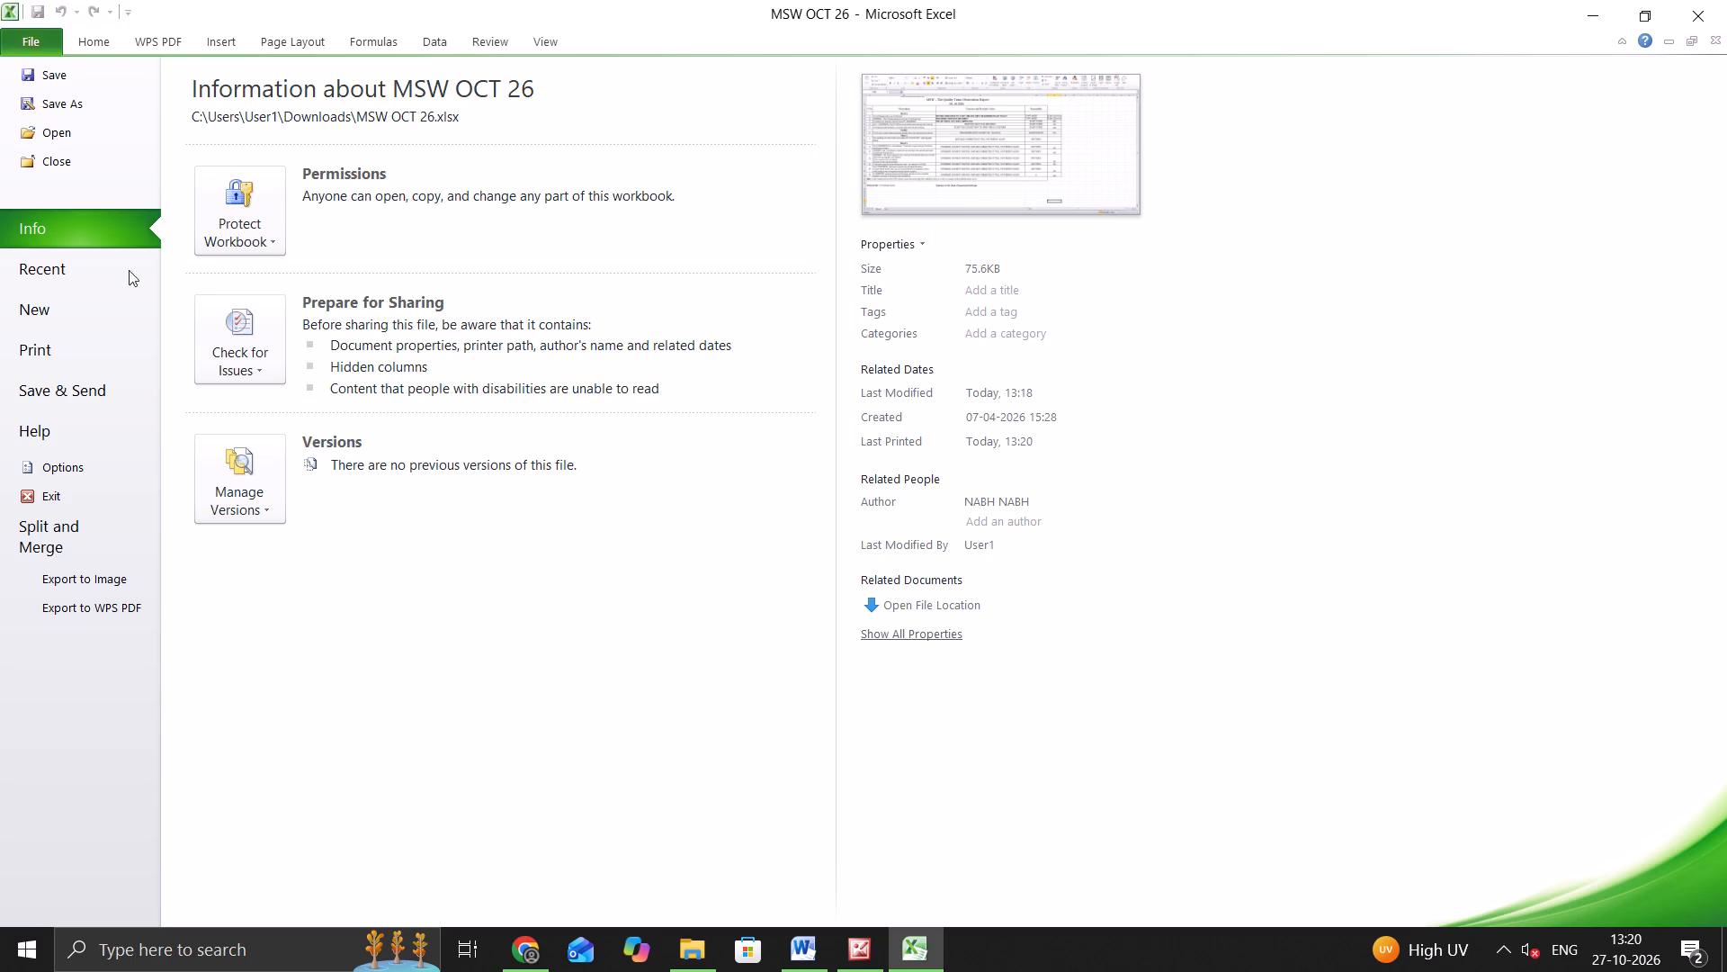
left_click(31, 343)
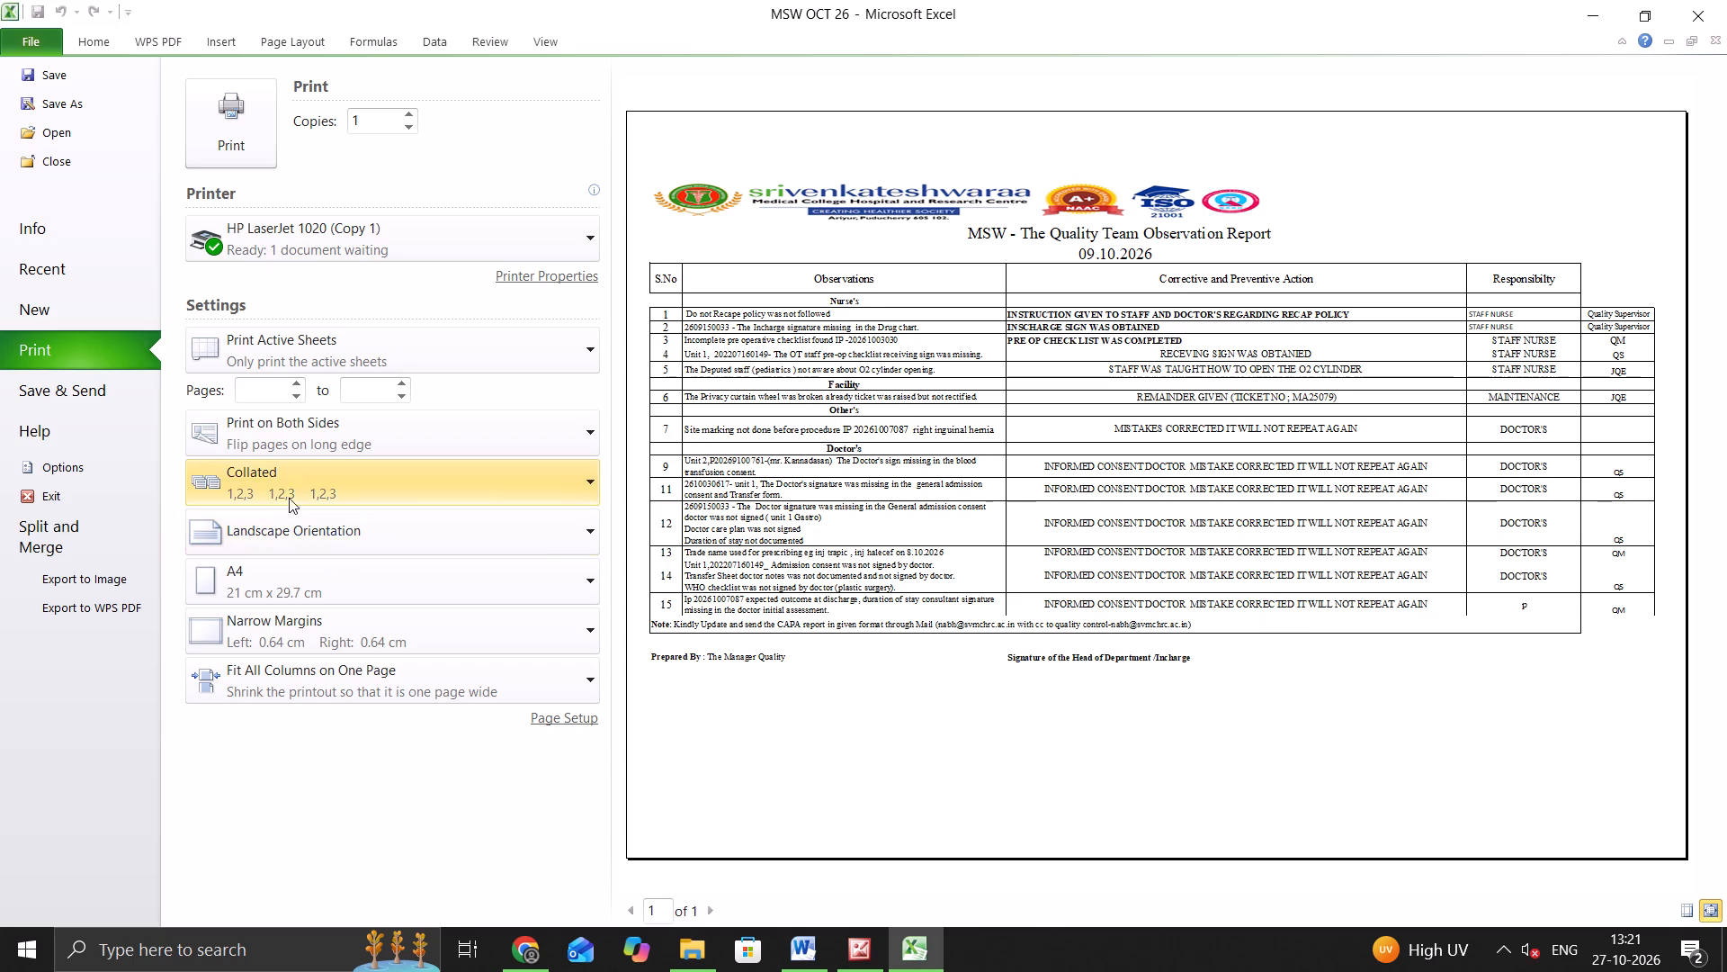
left_click(238, 145)
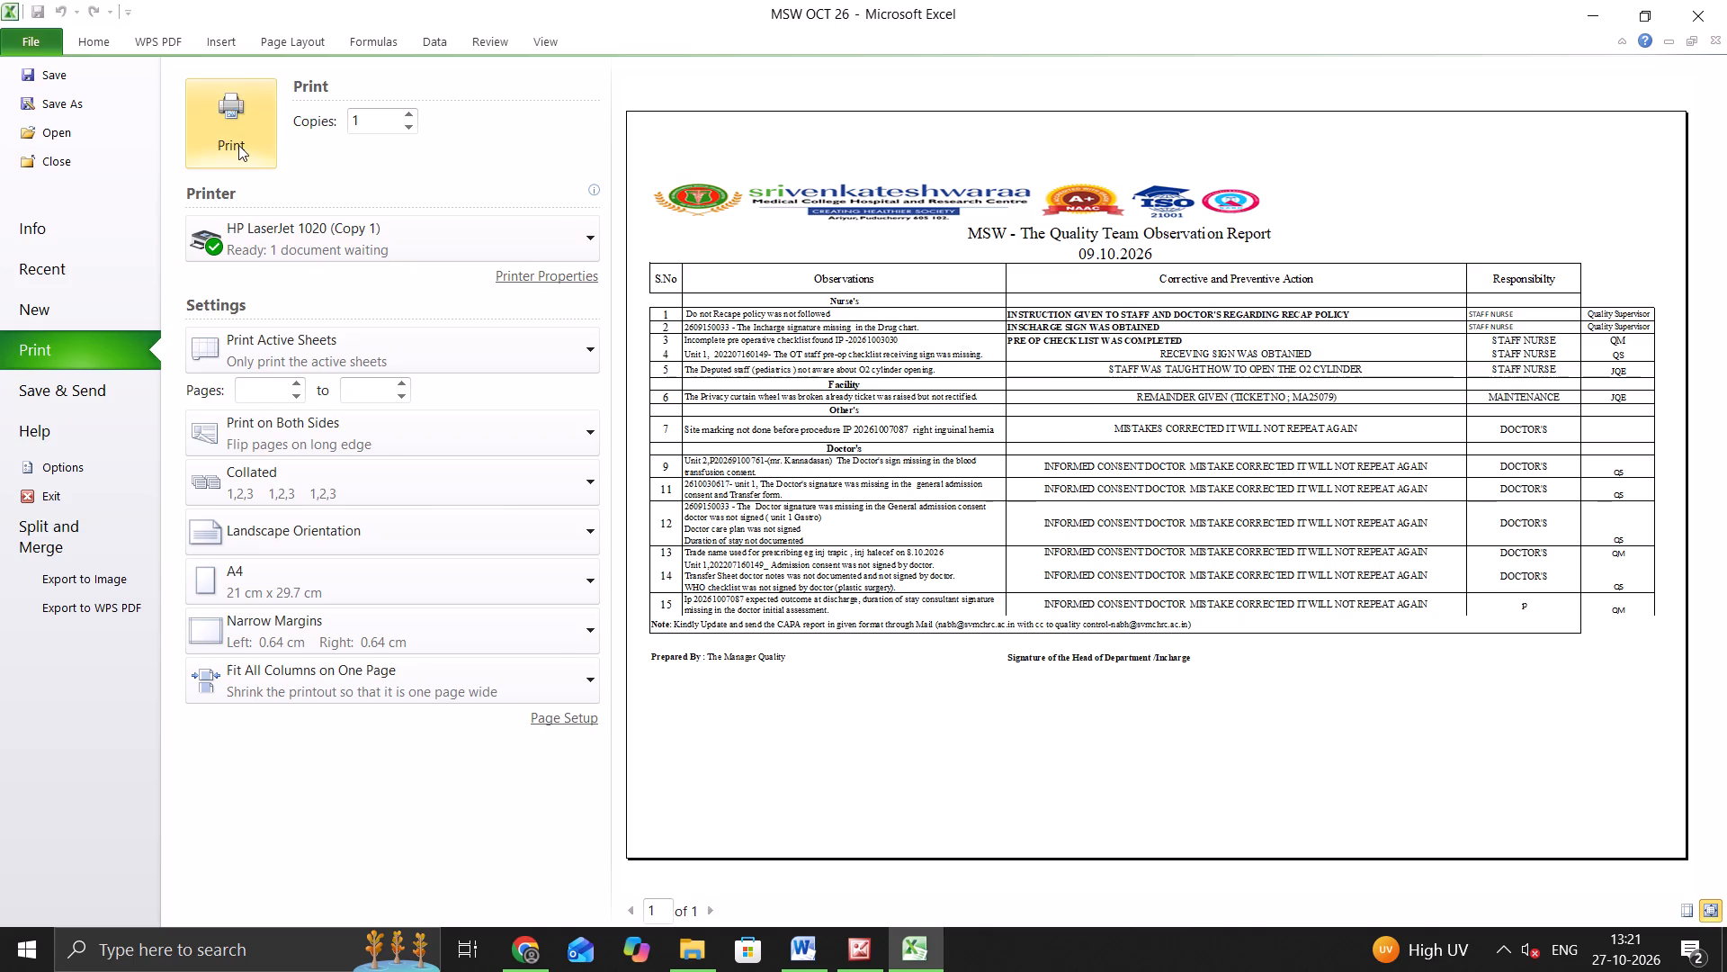
scroll(506, 487, "down", 3)
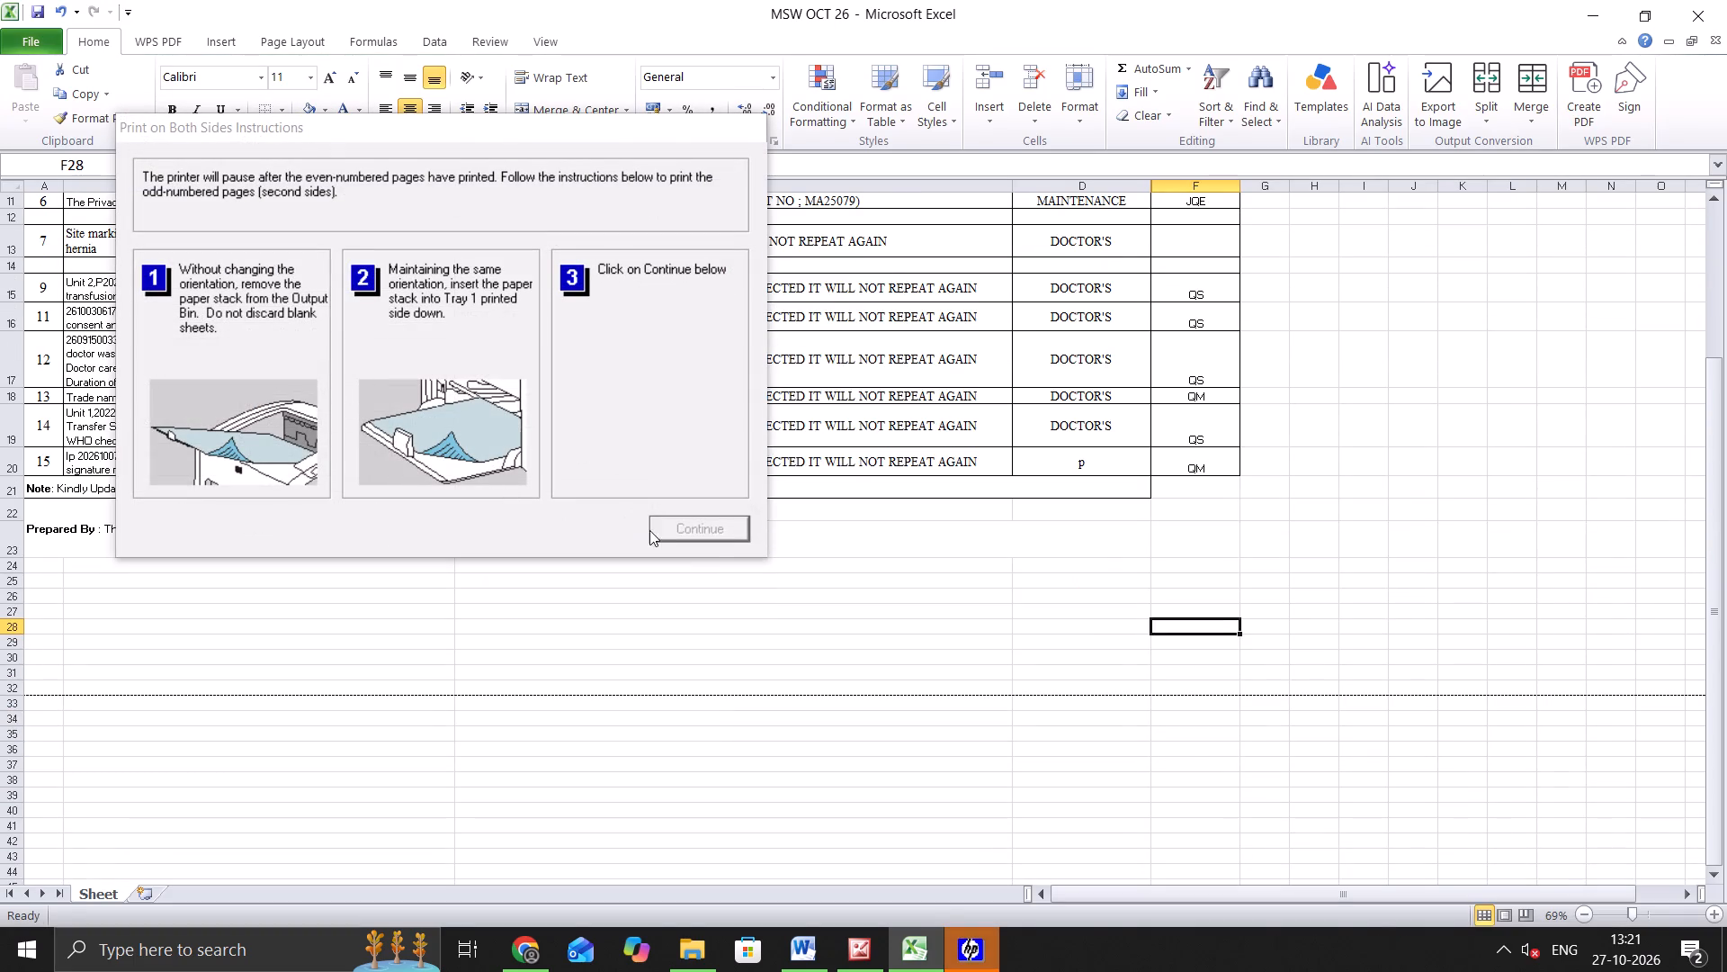
left_click(707, 536)
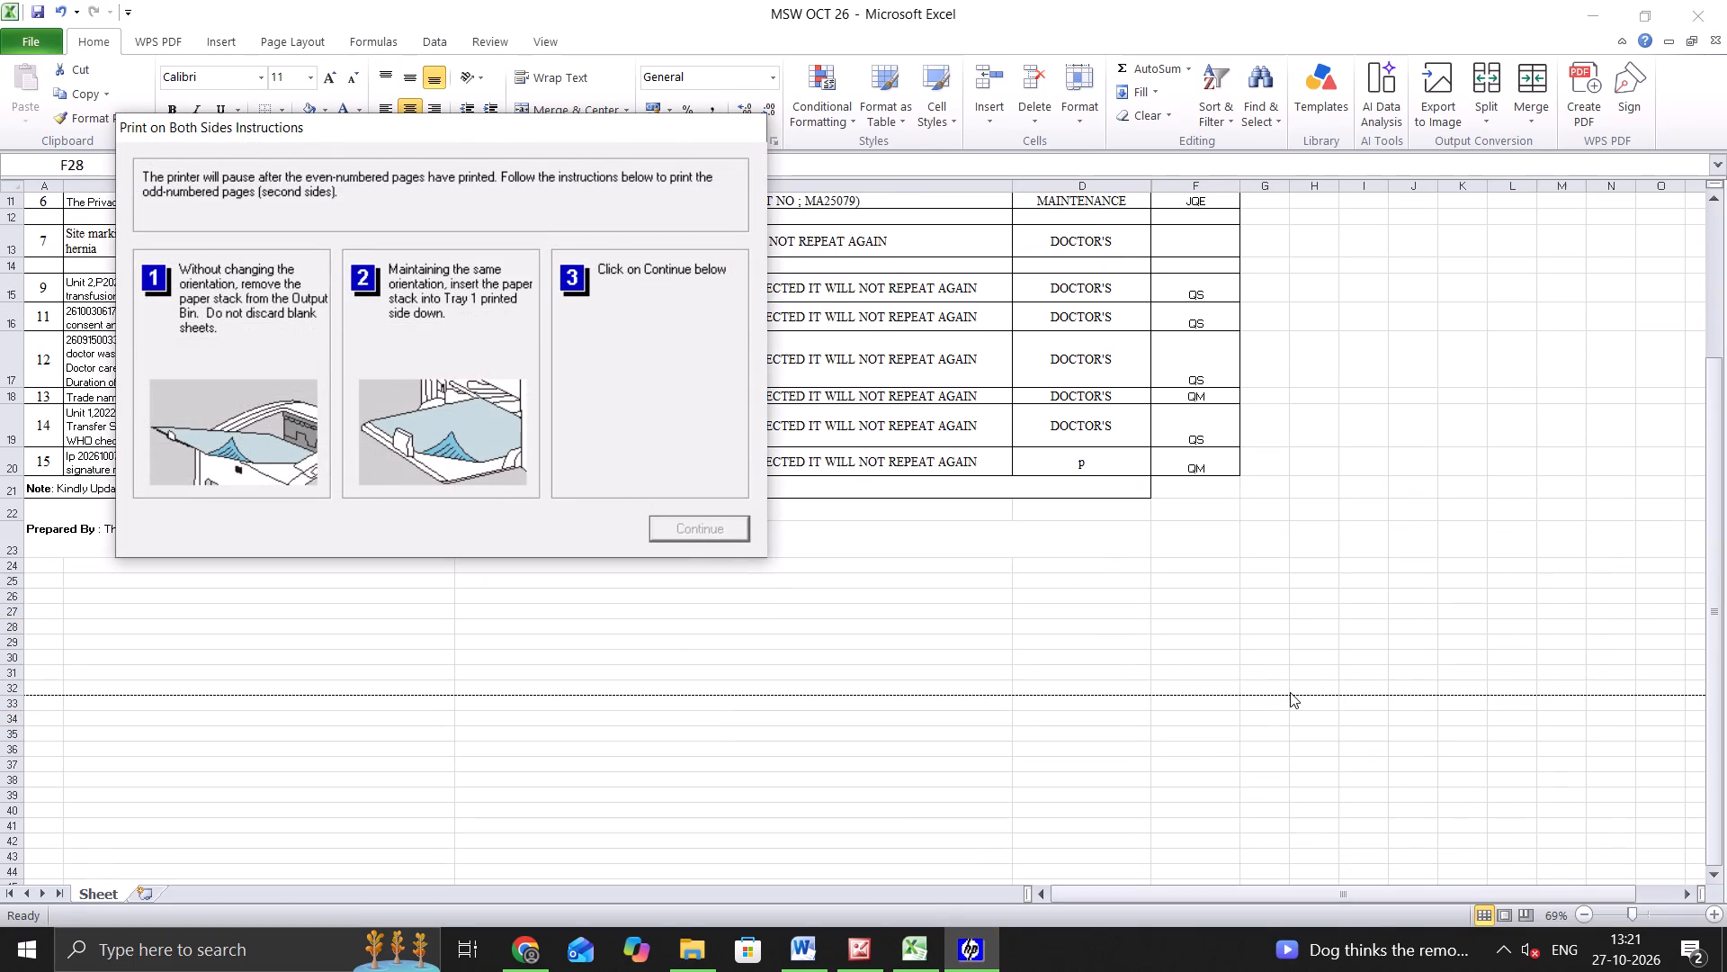
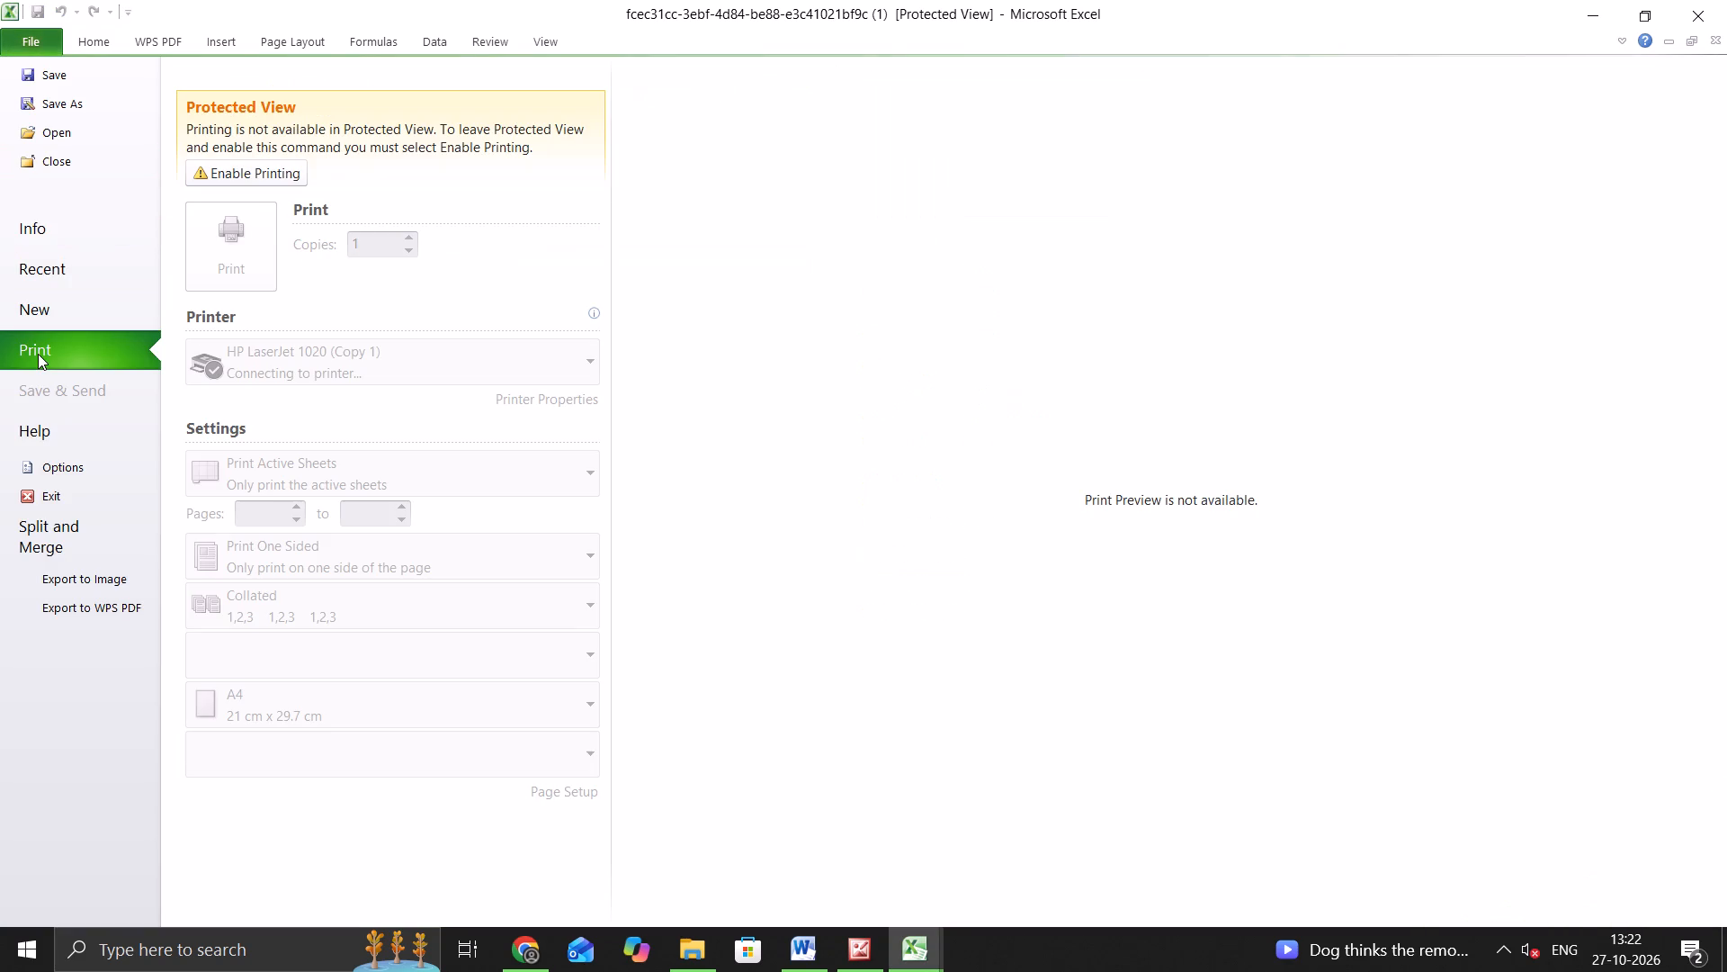
Enable printing for the FSW 10.10.2026 report and print one landscape Letter copy on the HP LaserJet 1020 with Fit All Columns on One Page.
left_click(270, 175)
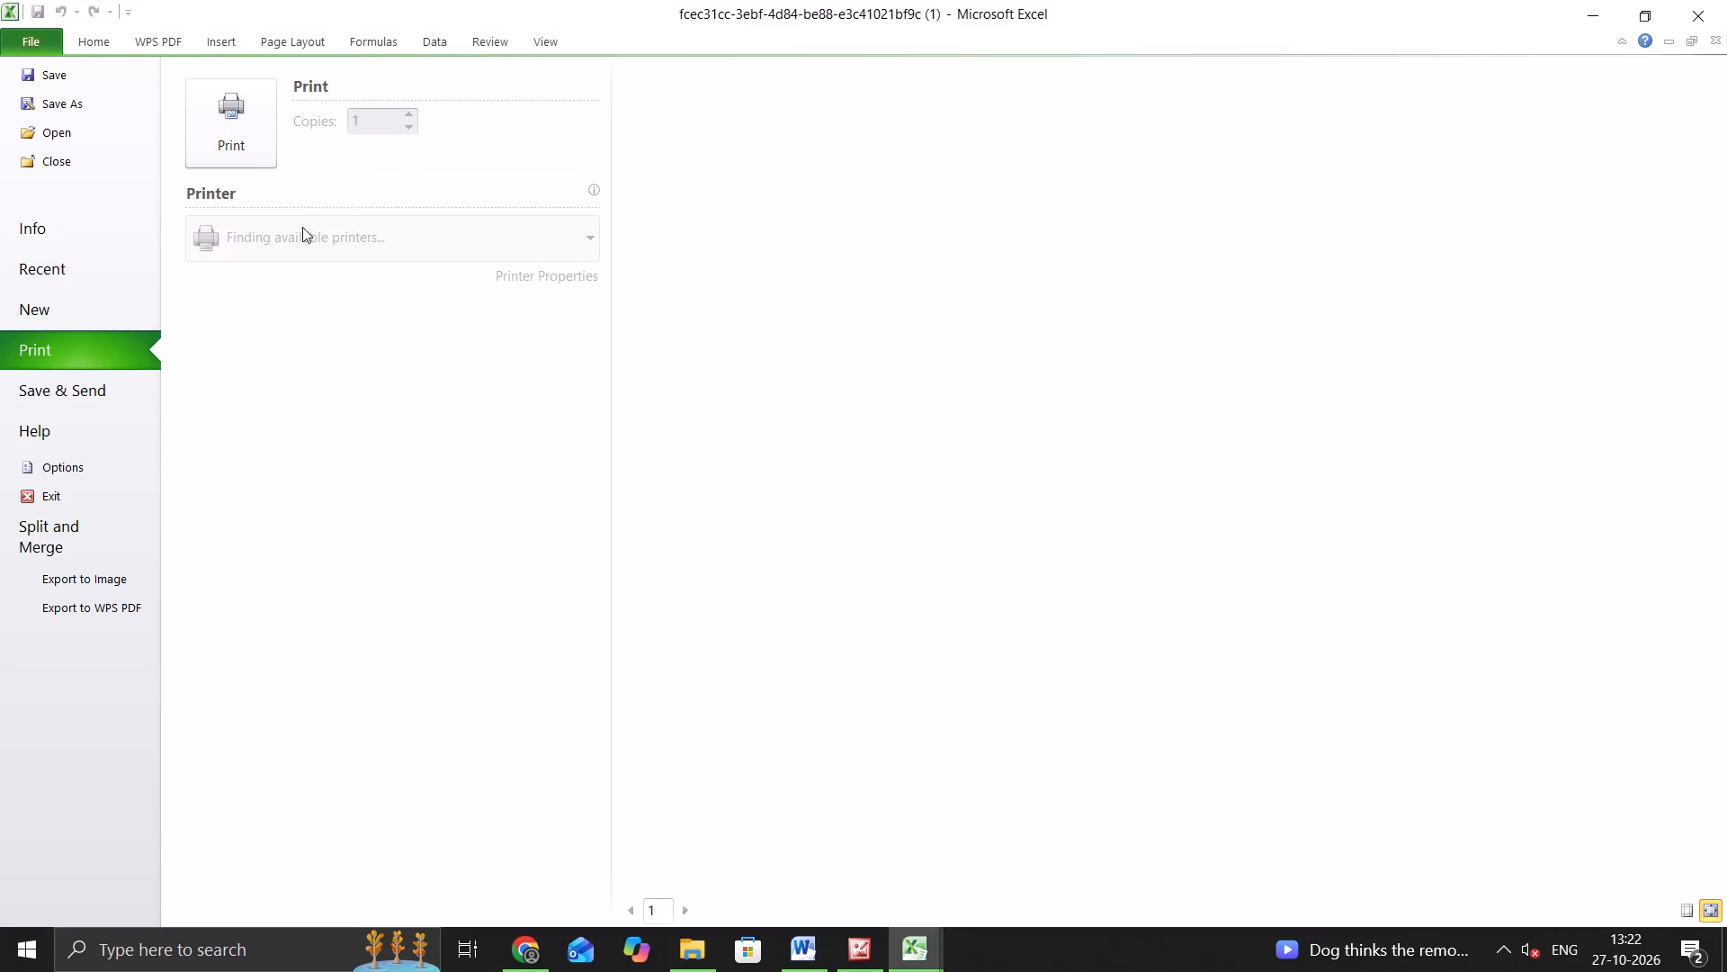
left_click(297, 543)
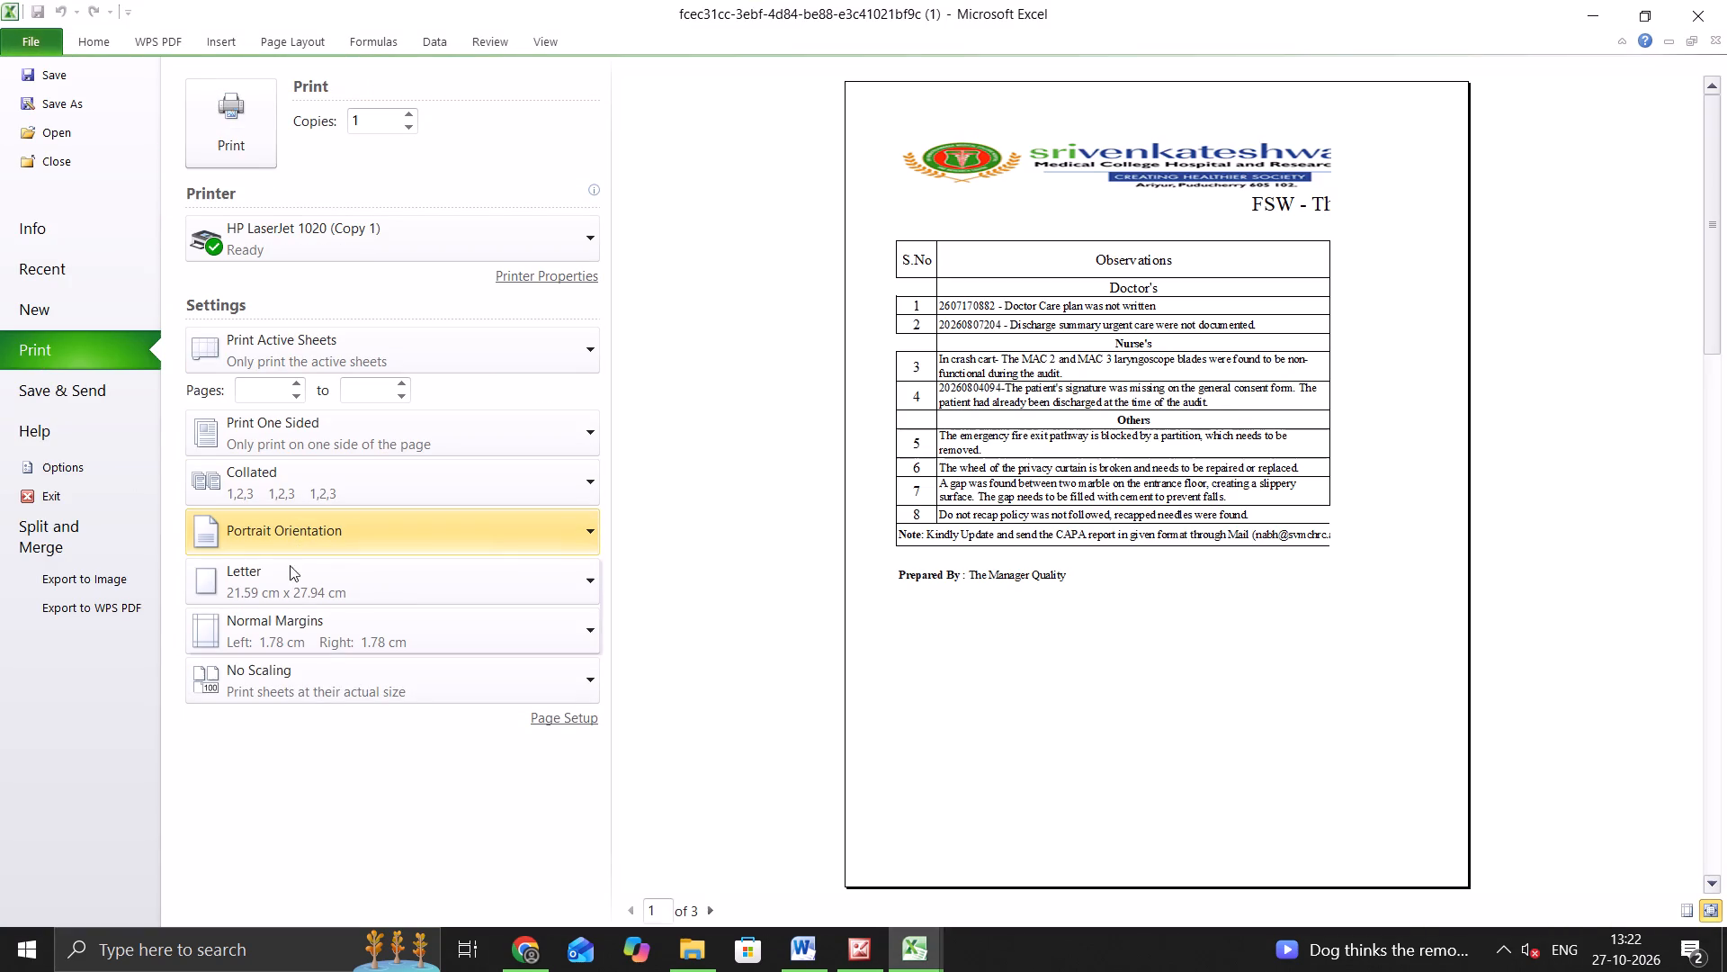
left_click(282, 625)
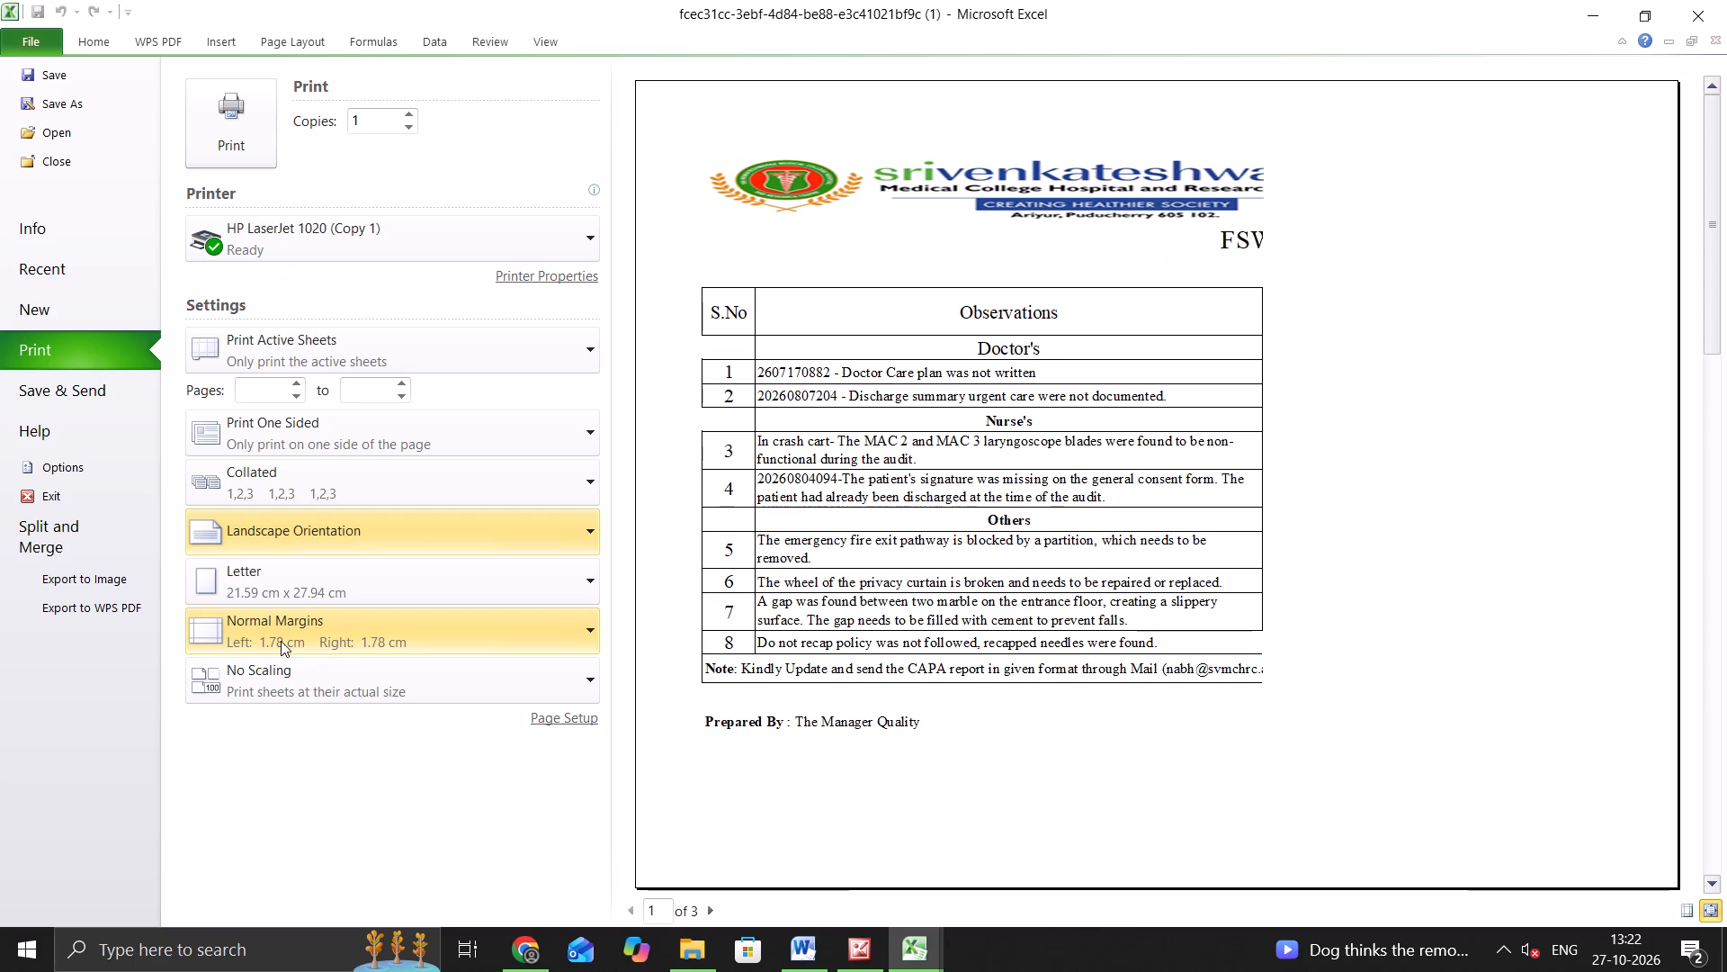
left_click(281, 641)
left_click(279, 677)
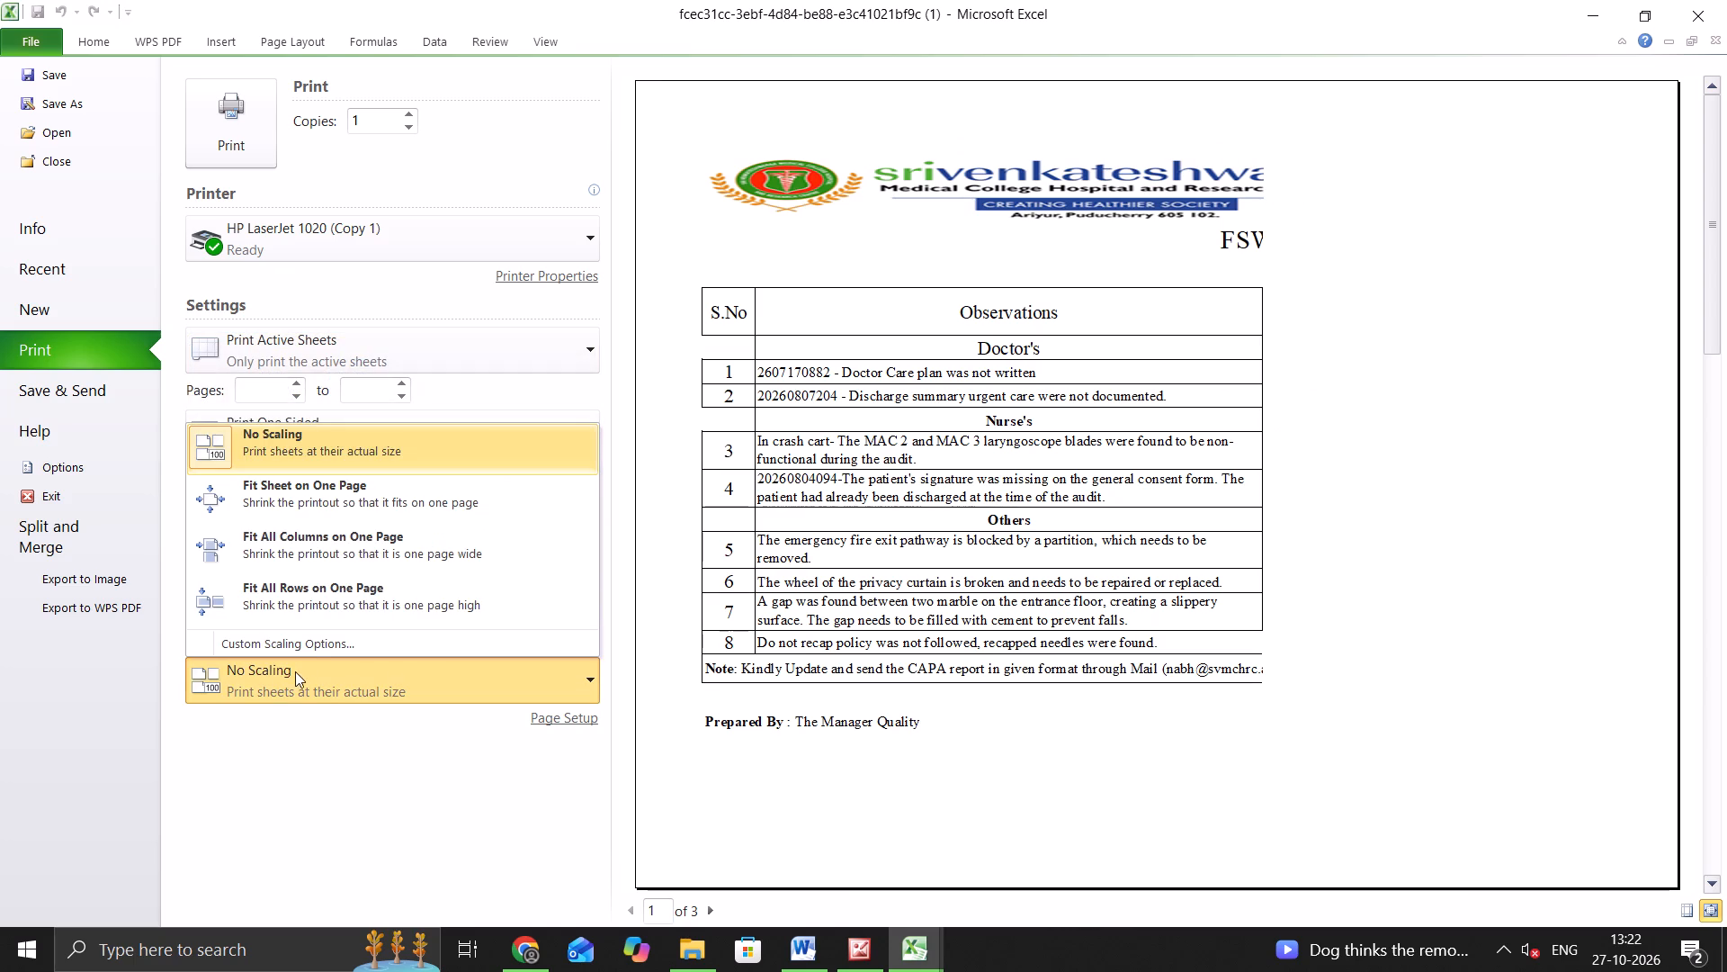
left_click(326, 539)
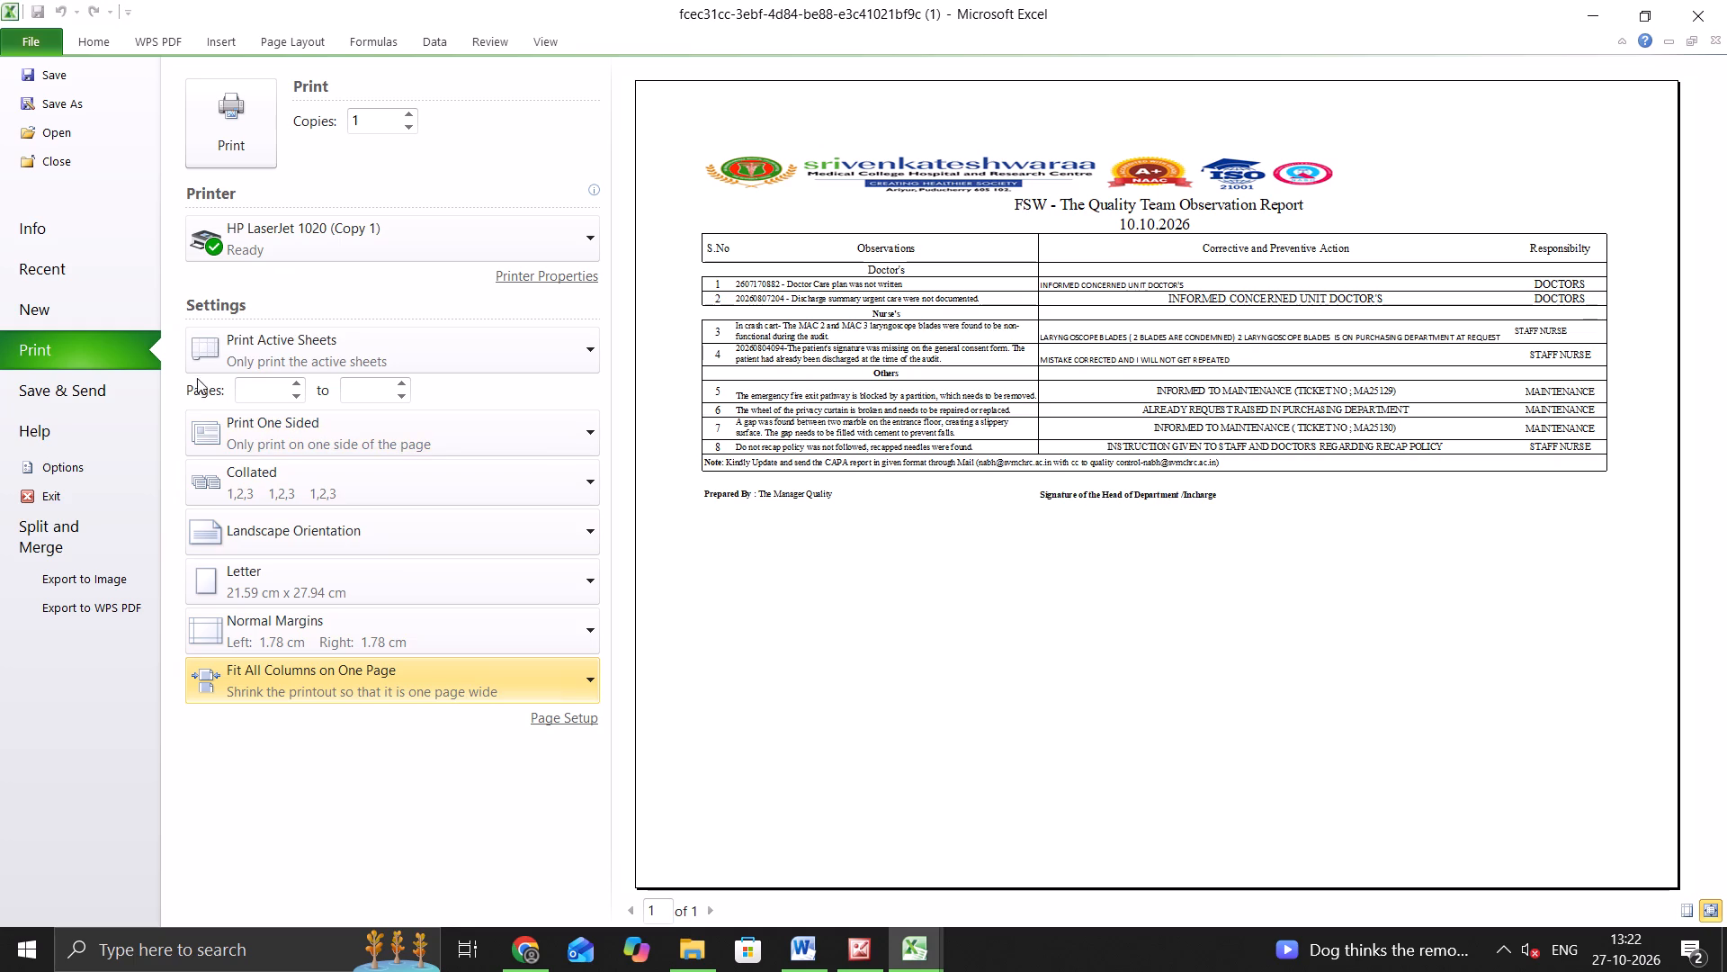
left_click(197, 132)
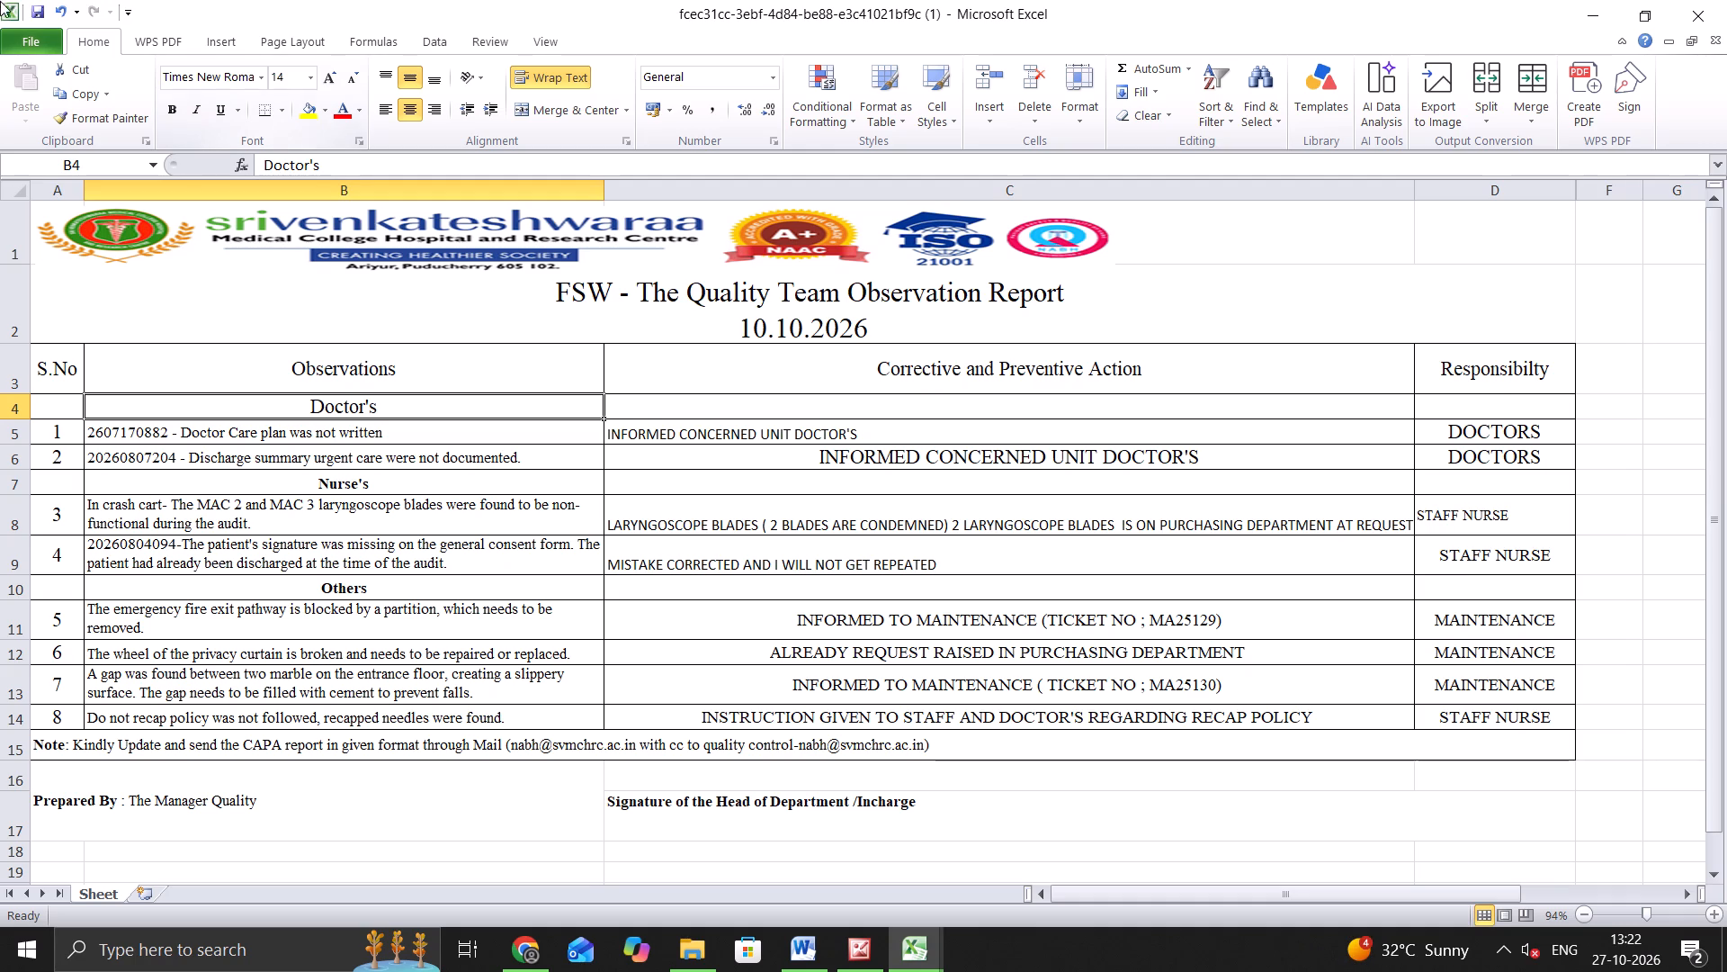
Return to the print settings of the FSW report.
left_click(22, 33)
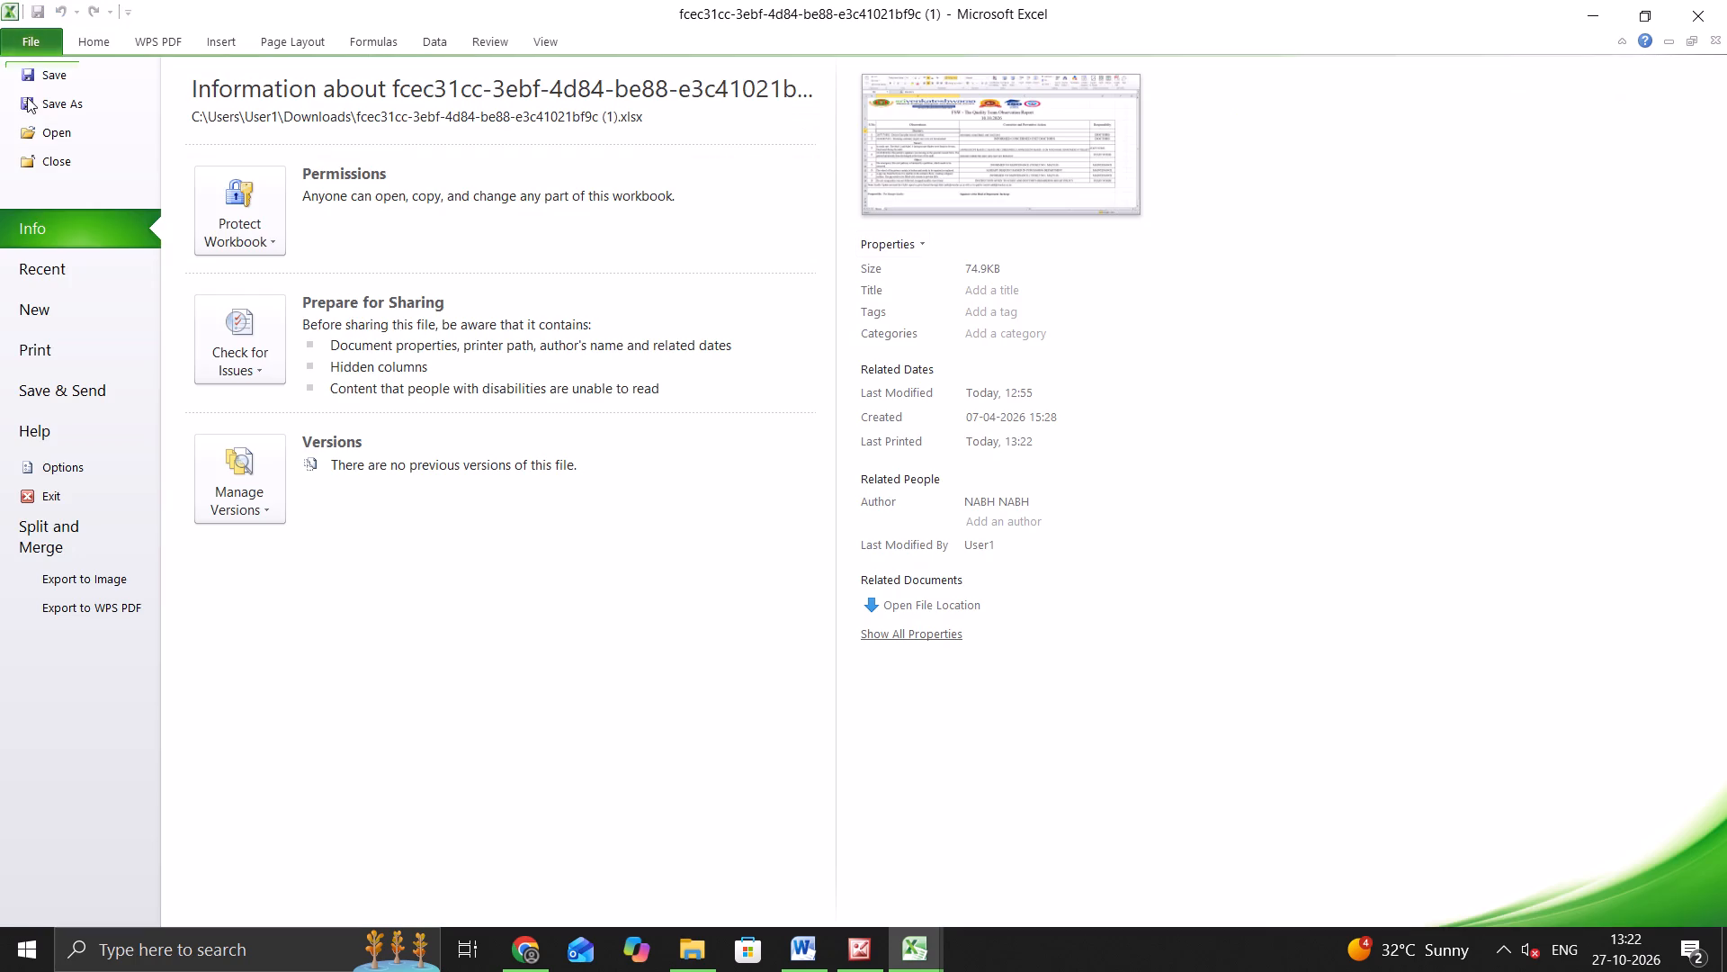
left_click(58, 355)
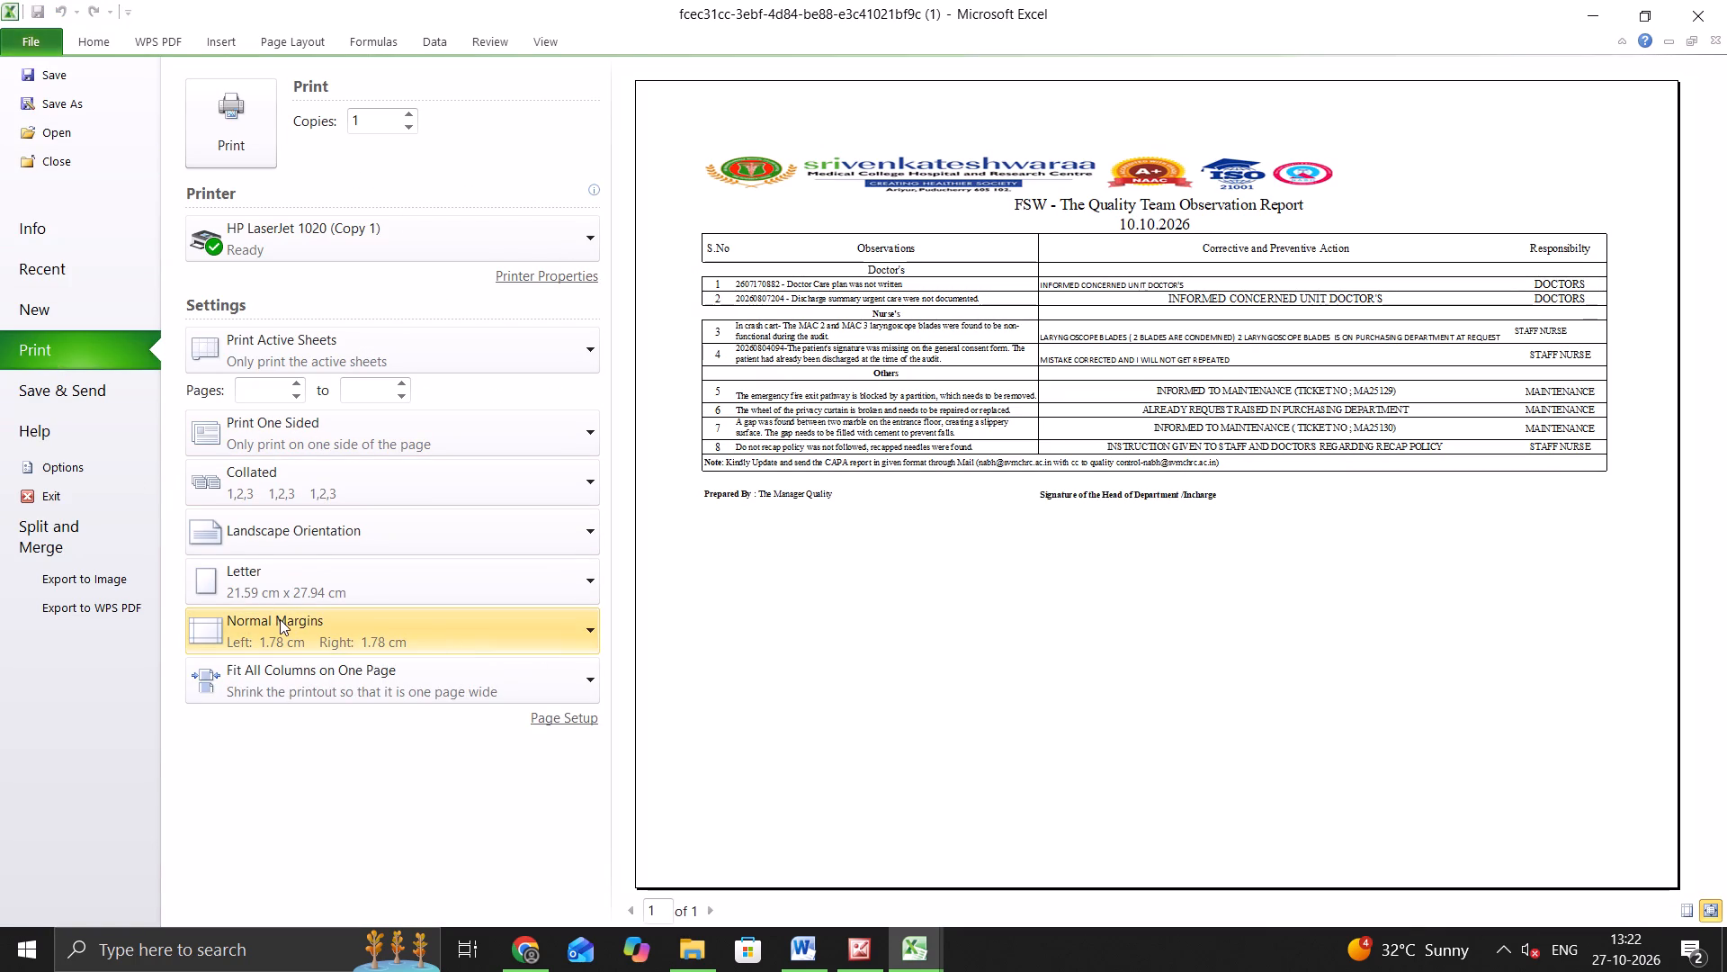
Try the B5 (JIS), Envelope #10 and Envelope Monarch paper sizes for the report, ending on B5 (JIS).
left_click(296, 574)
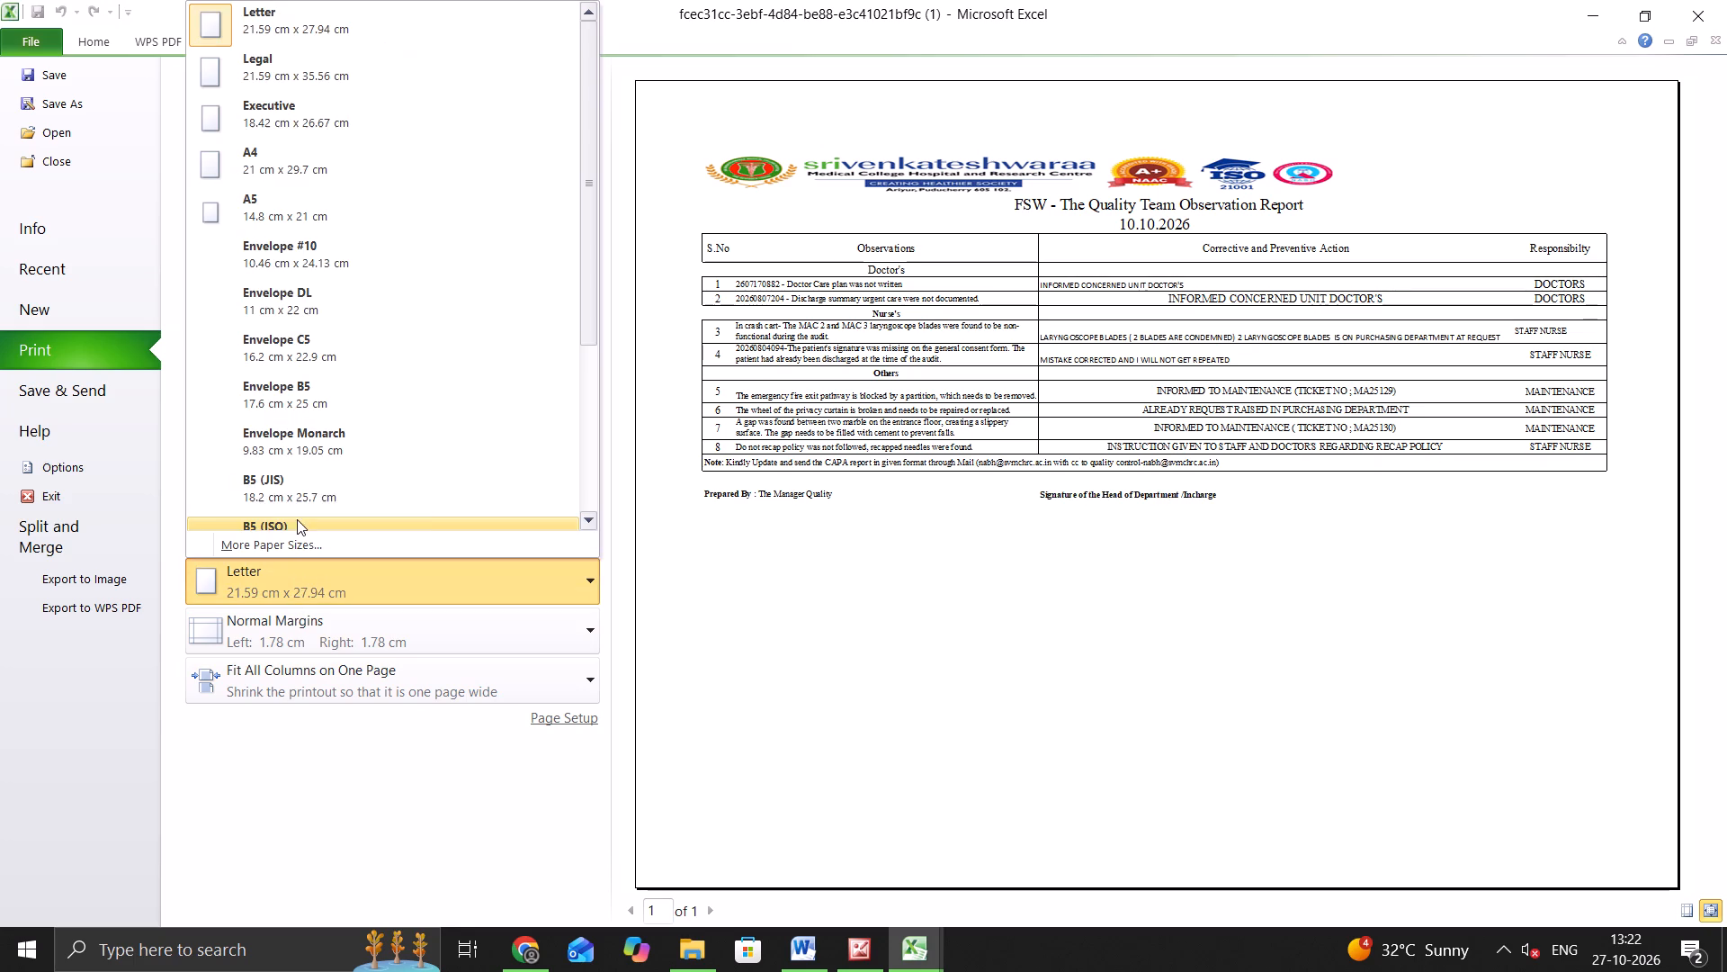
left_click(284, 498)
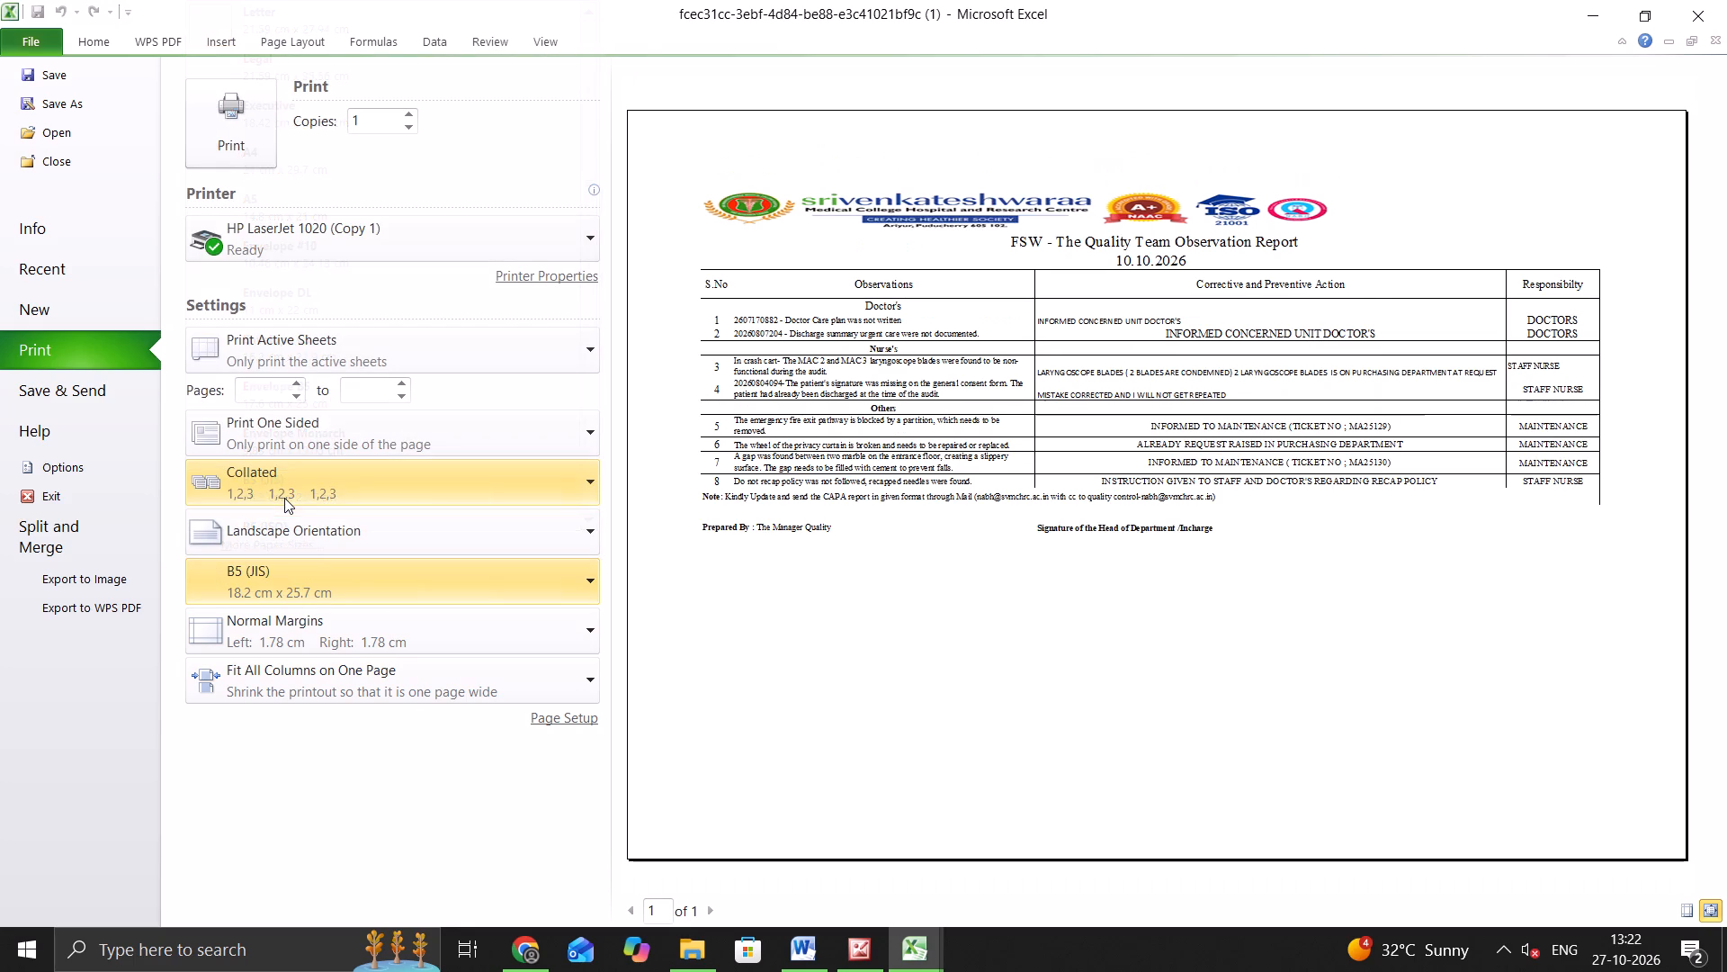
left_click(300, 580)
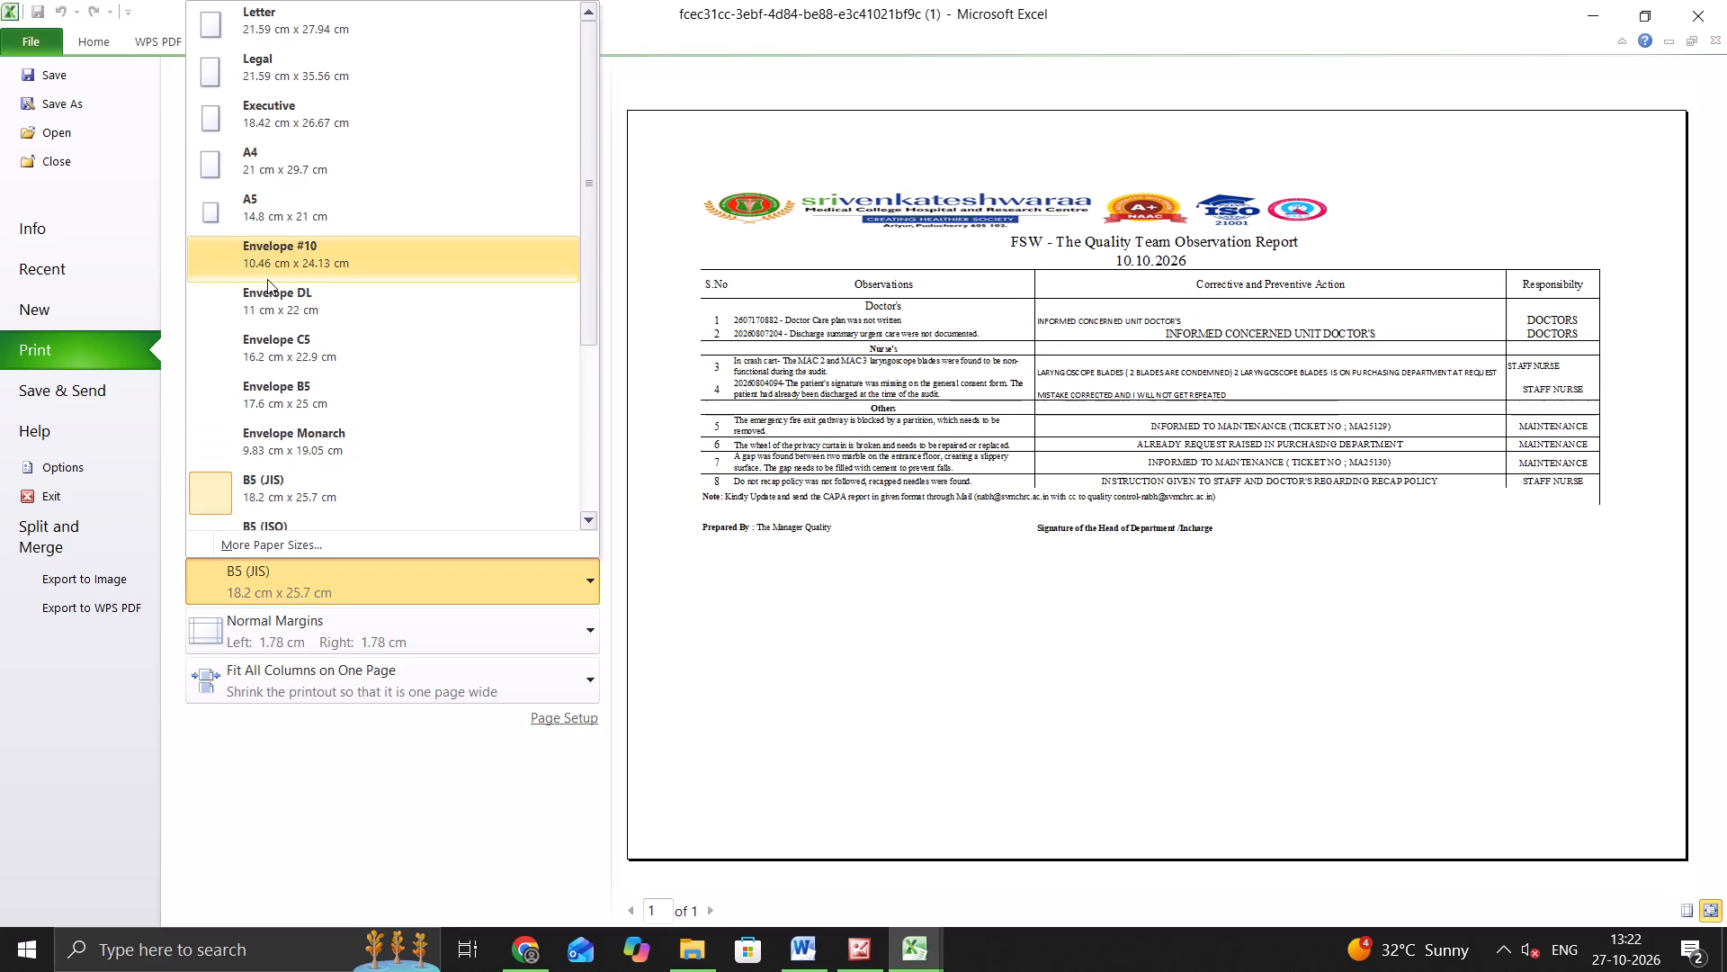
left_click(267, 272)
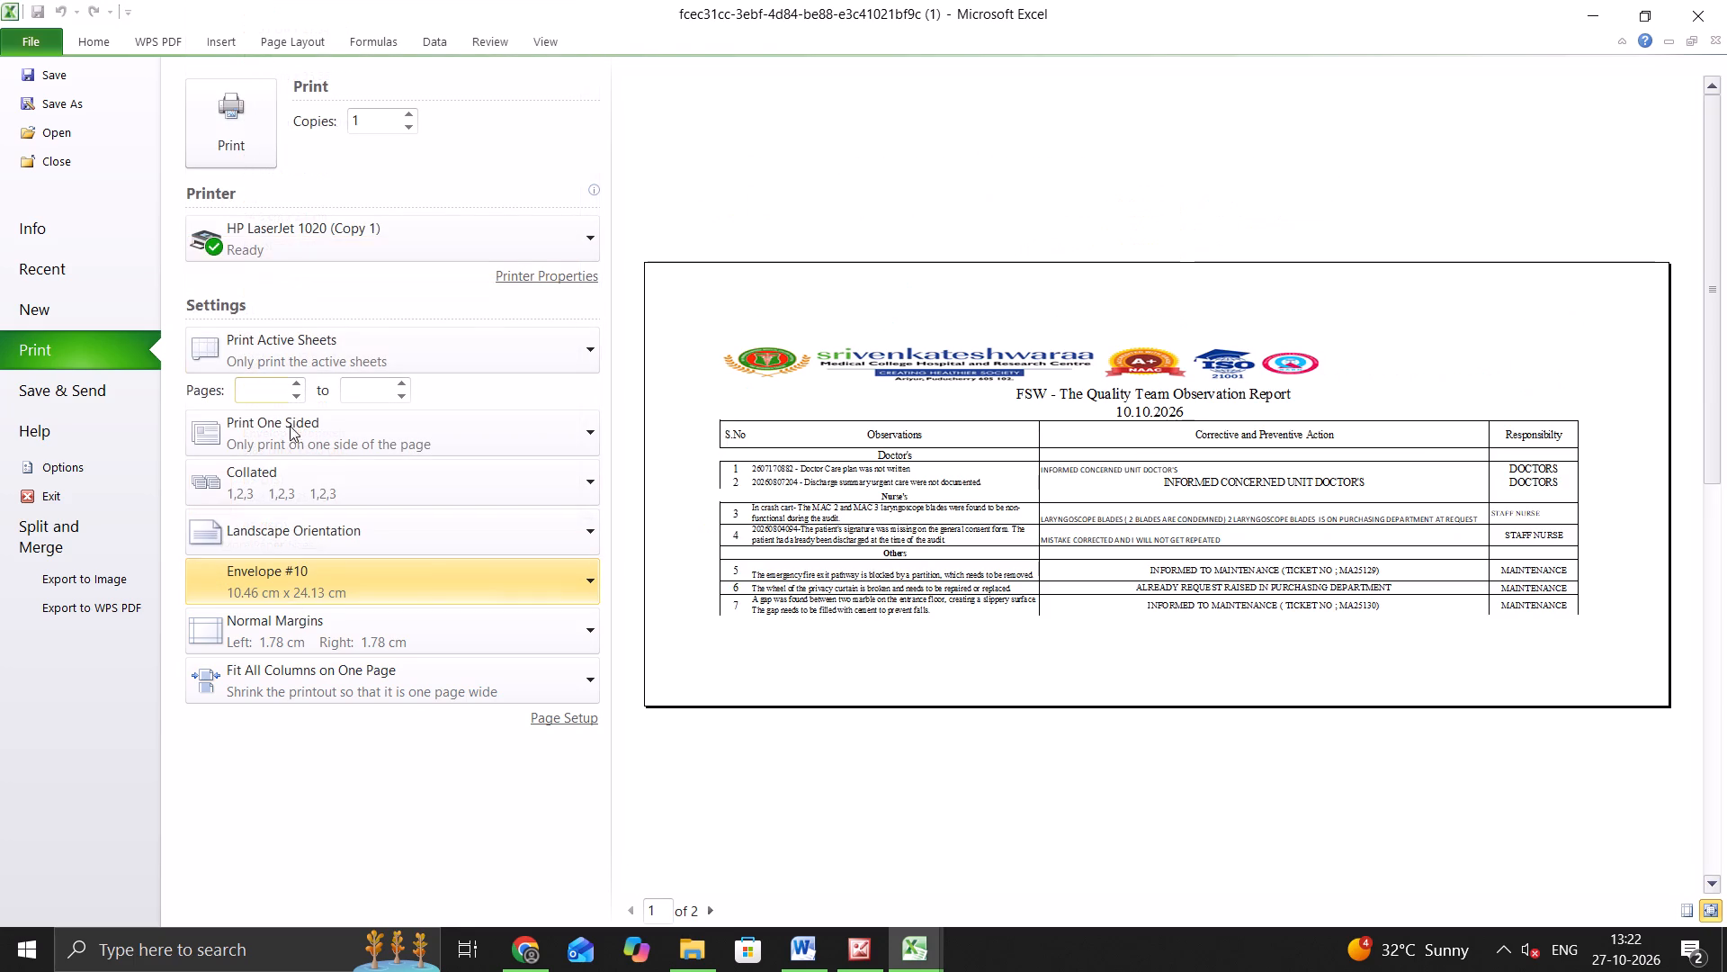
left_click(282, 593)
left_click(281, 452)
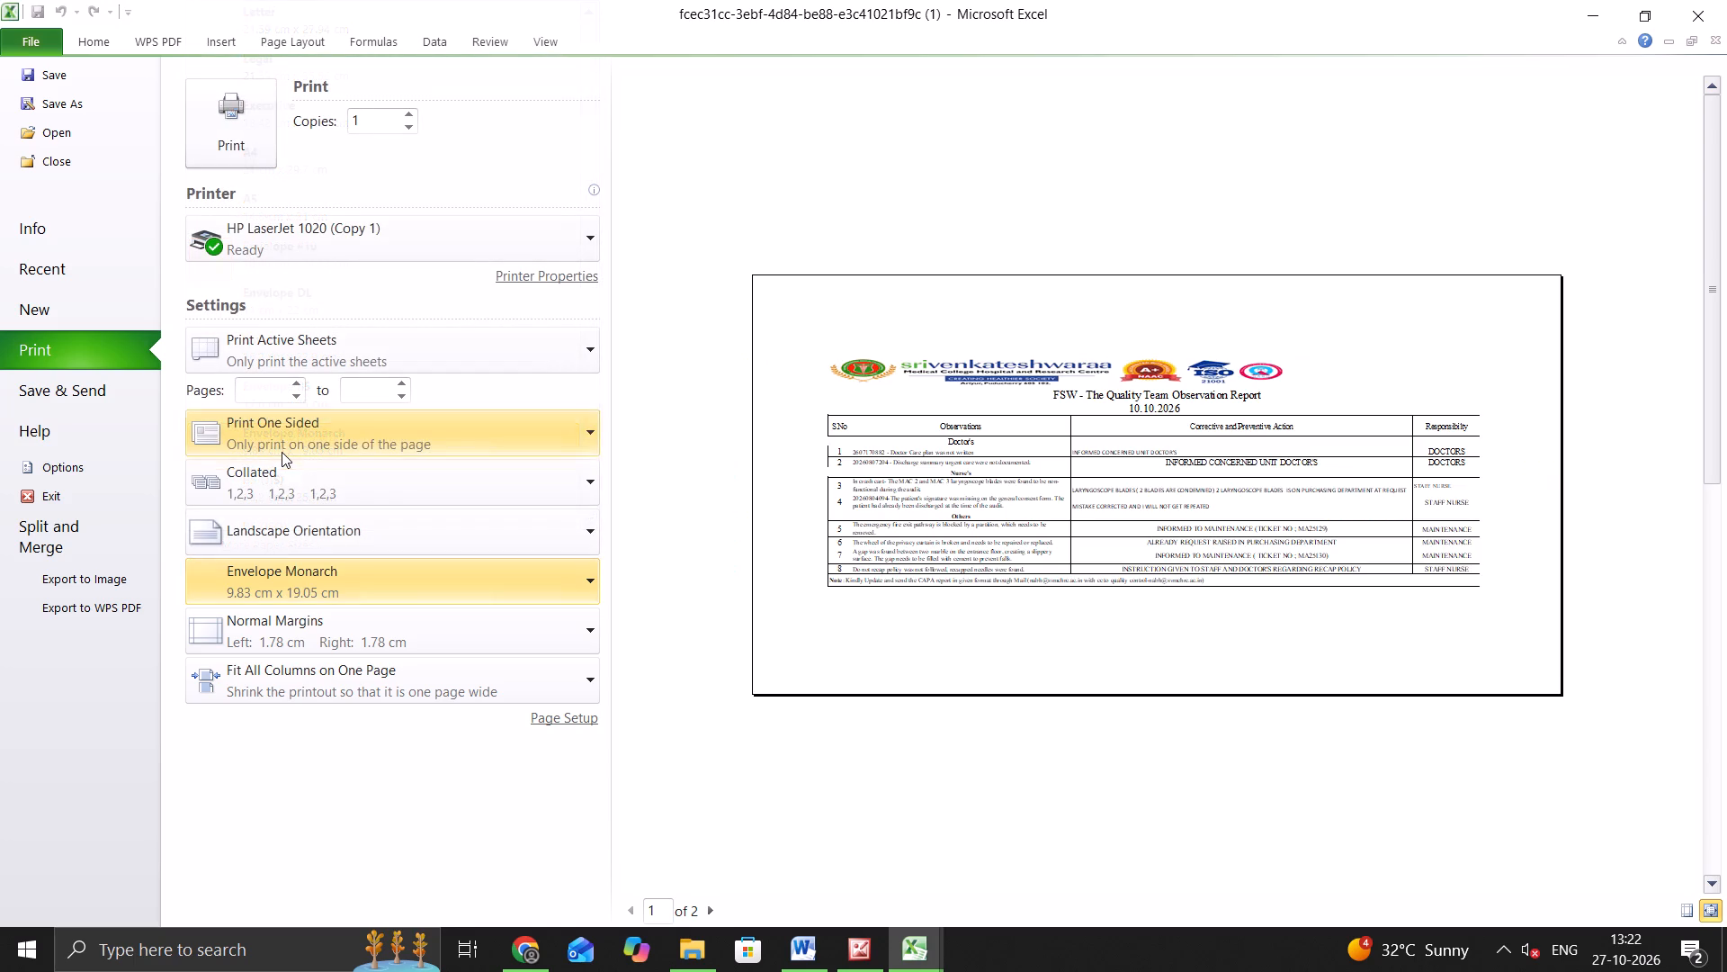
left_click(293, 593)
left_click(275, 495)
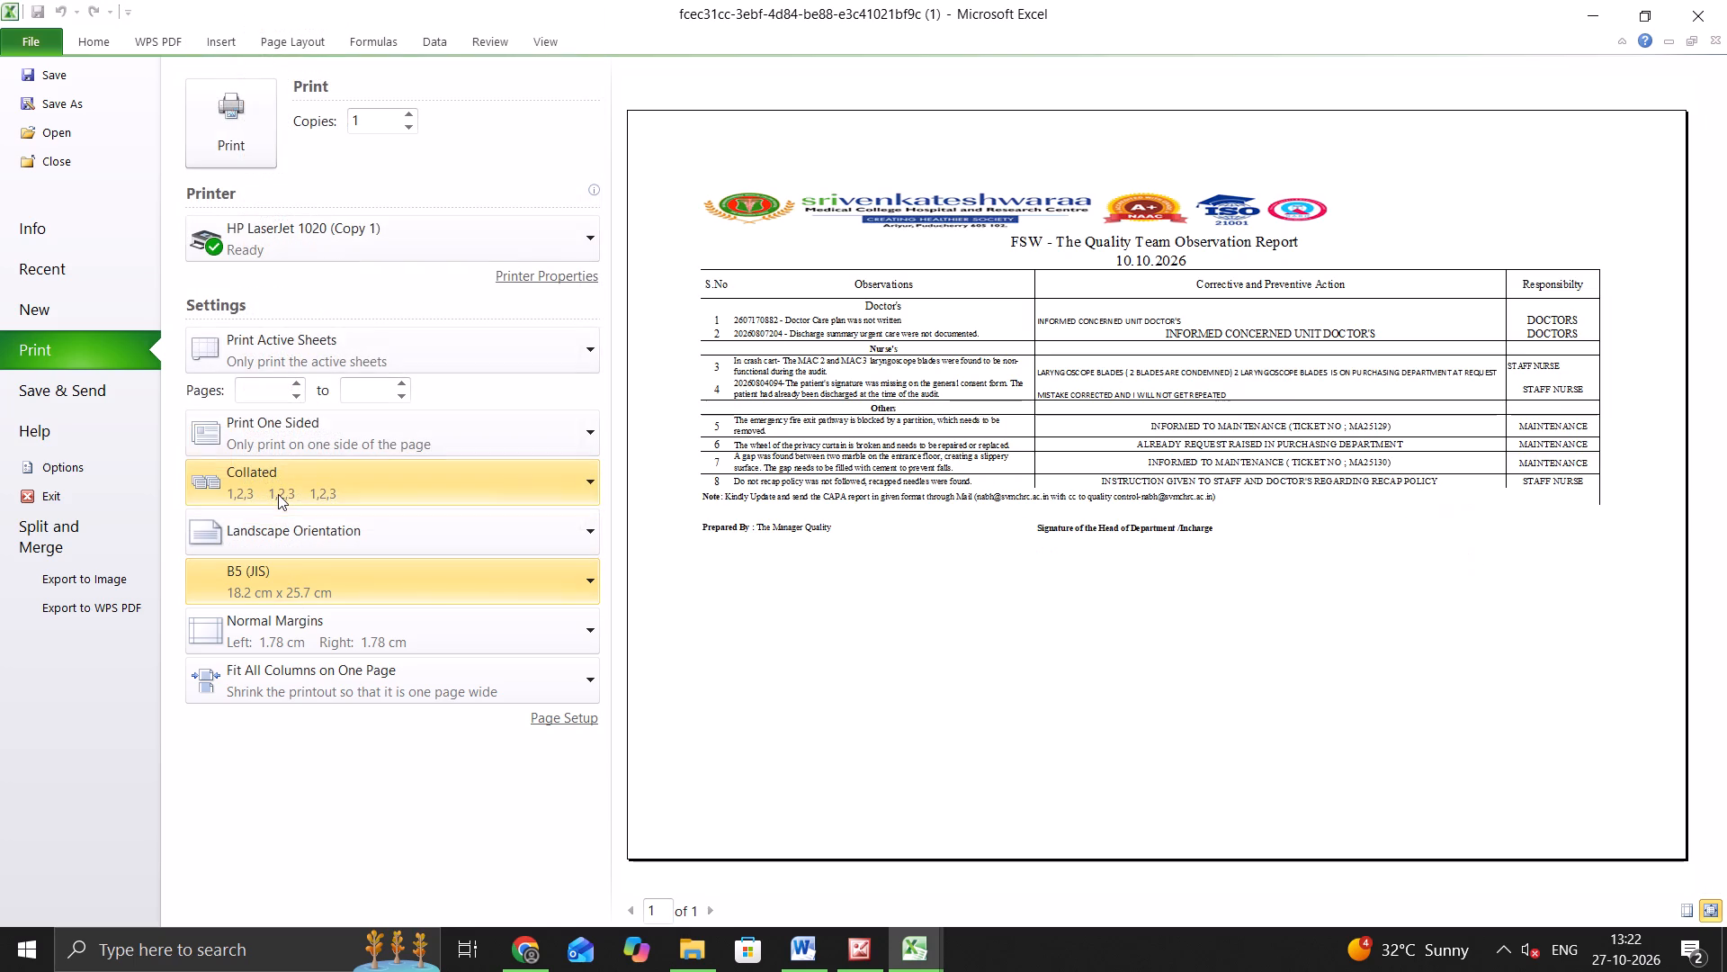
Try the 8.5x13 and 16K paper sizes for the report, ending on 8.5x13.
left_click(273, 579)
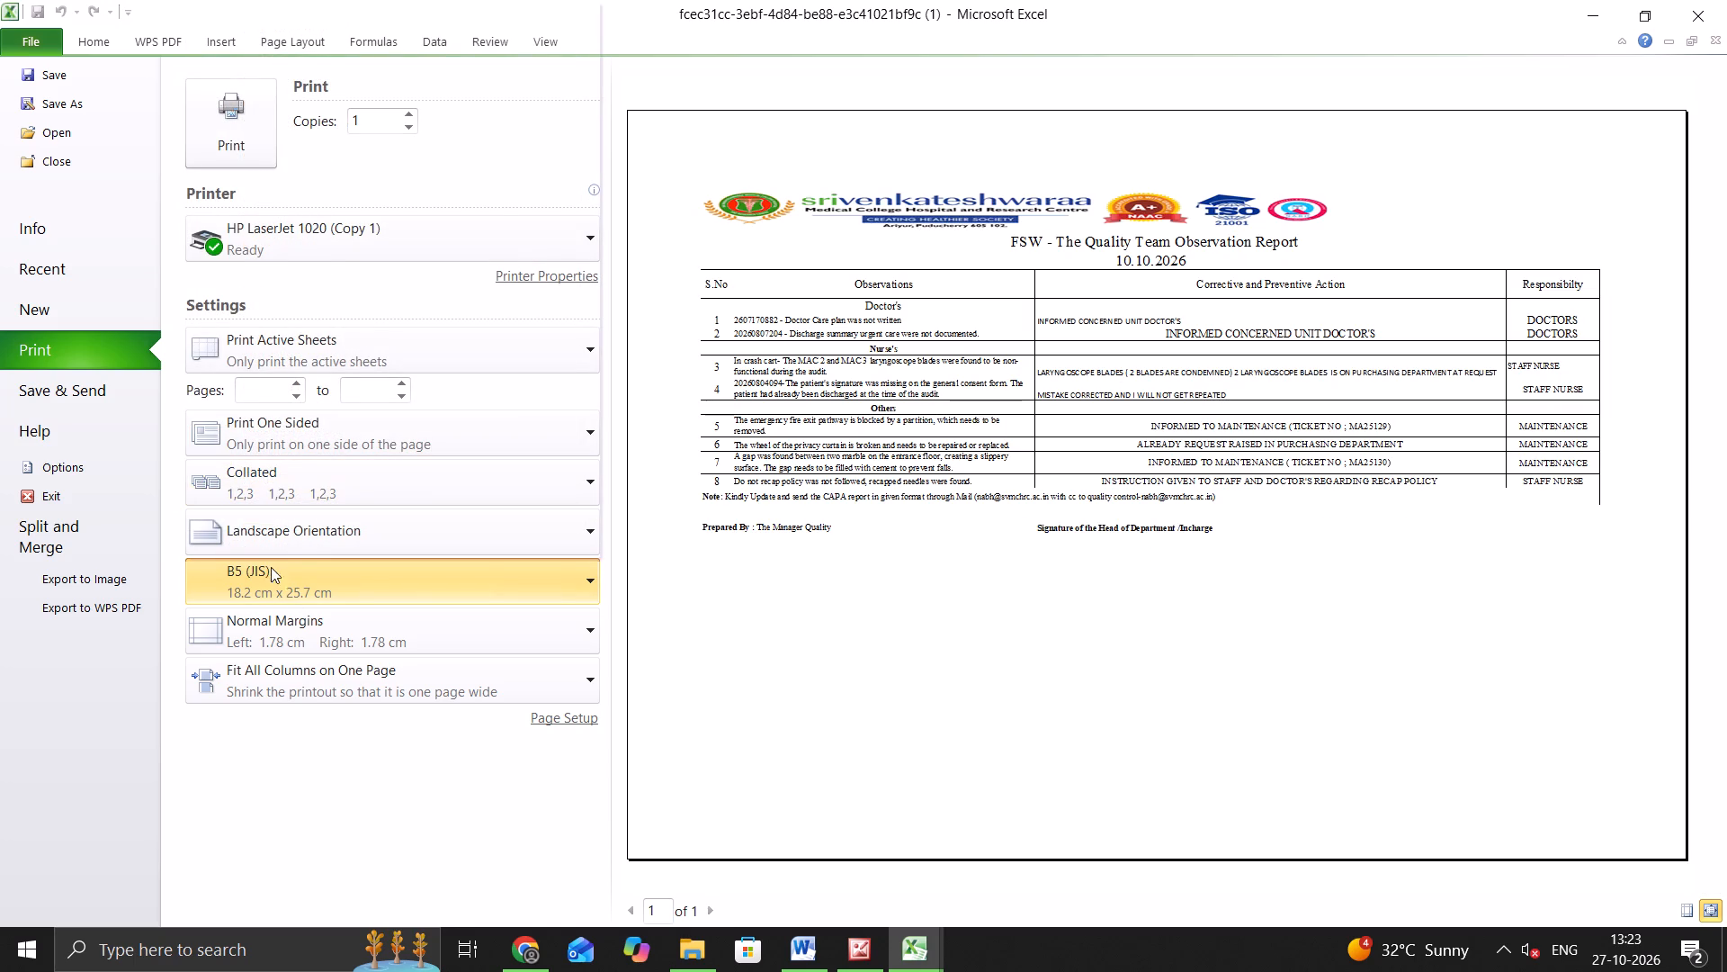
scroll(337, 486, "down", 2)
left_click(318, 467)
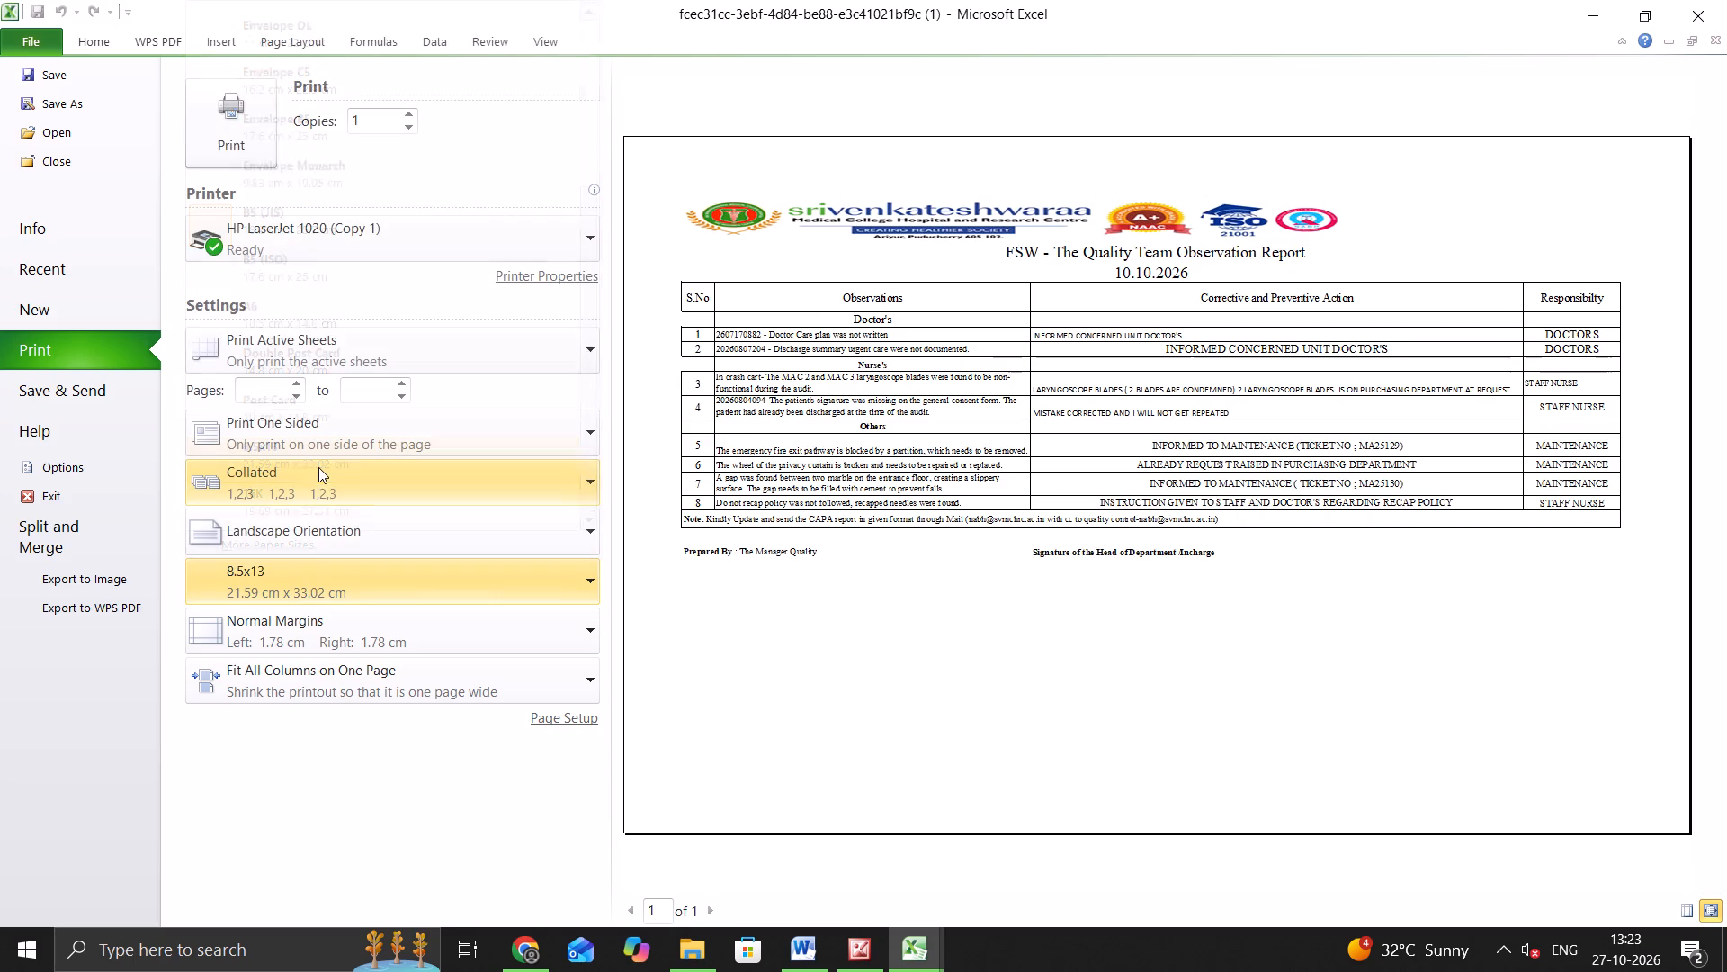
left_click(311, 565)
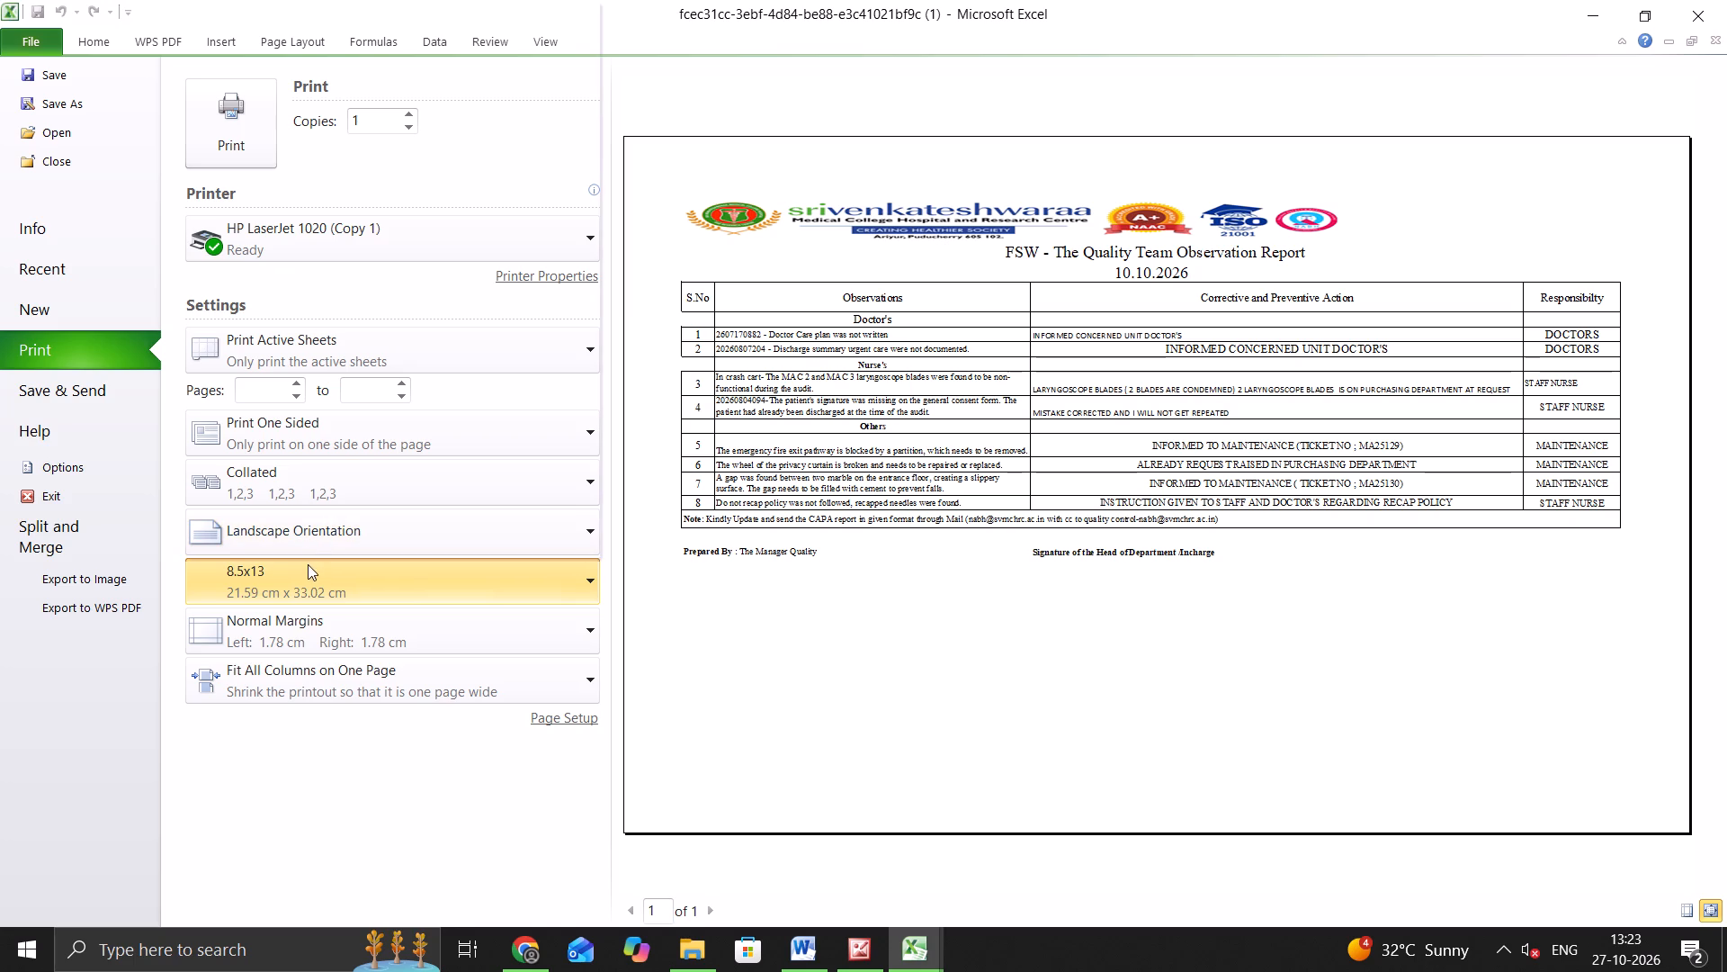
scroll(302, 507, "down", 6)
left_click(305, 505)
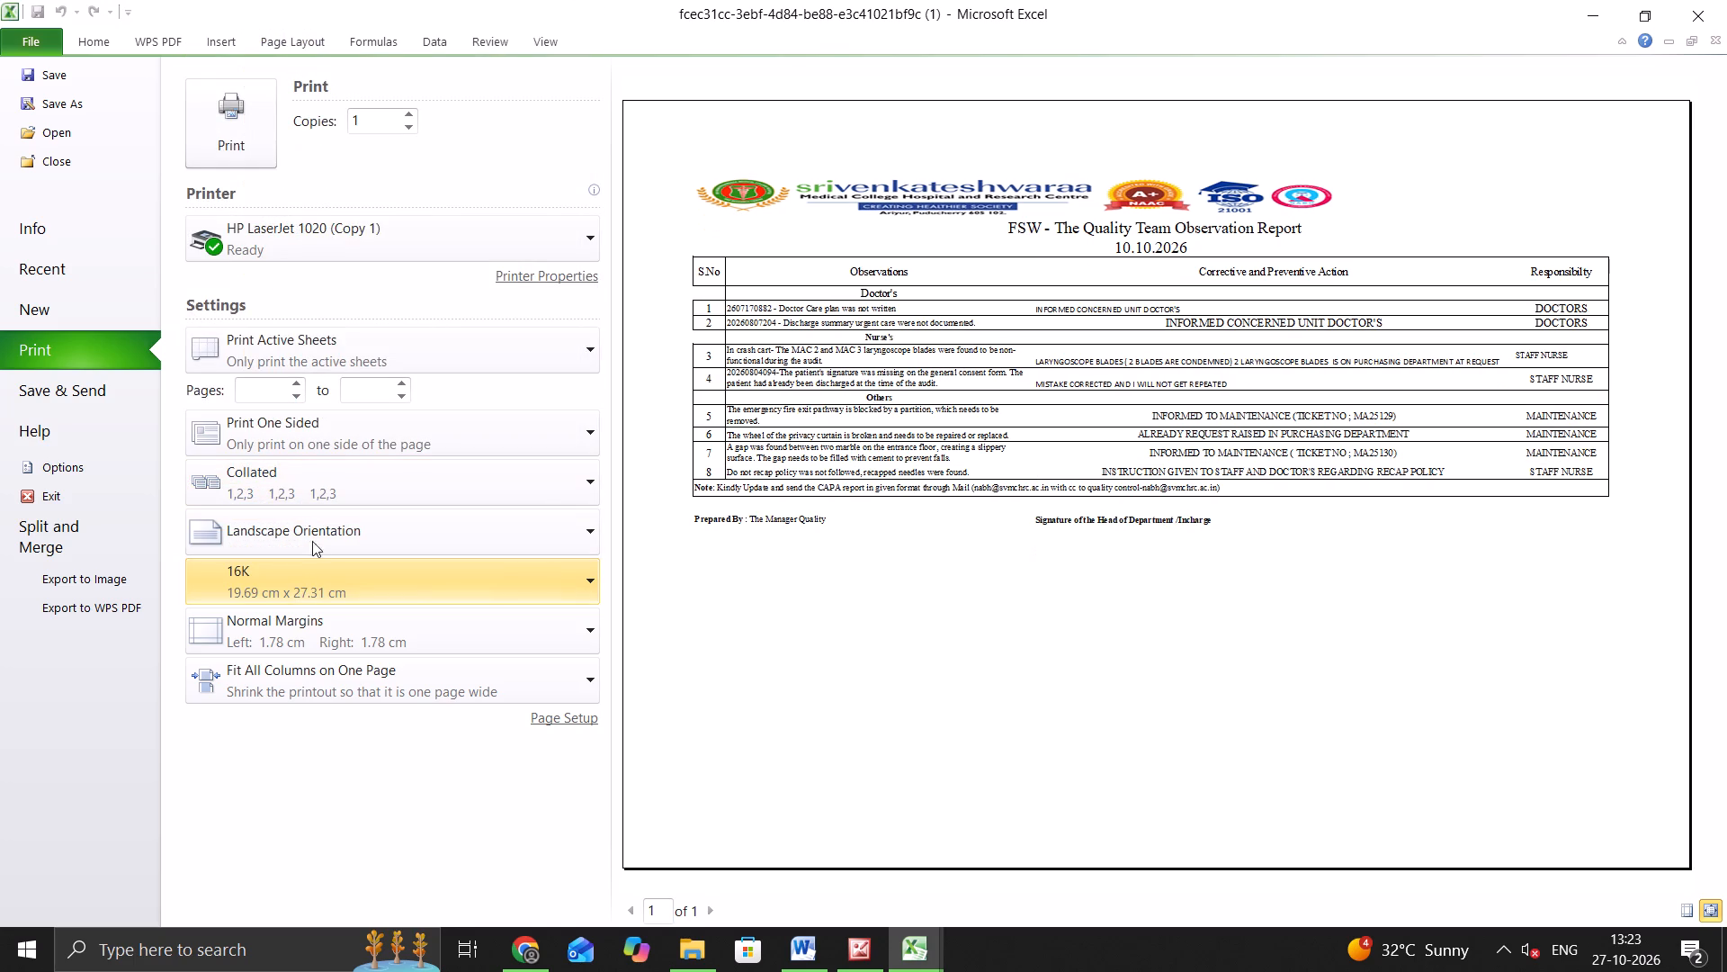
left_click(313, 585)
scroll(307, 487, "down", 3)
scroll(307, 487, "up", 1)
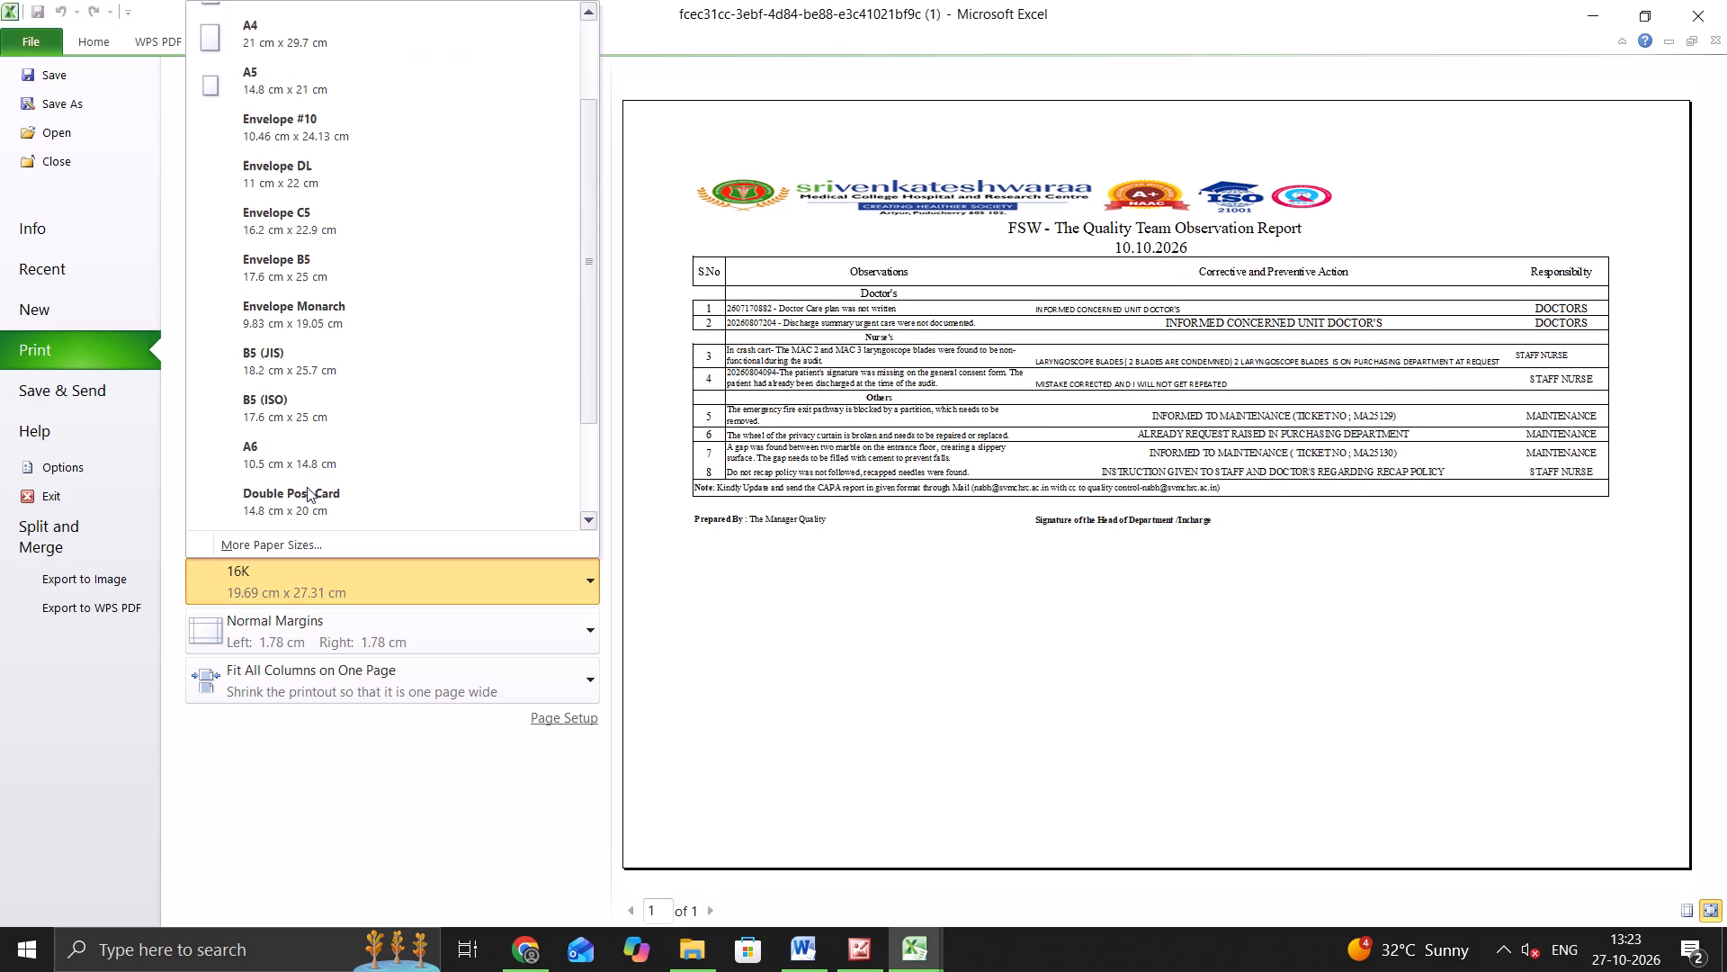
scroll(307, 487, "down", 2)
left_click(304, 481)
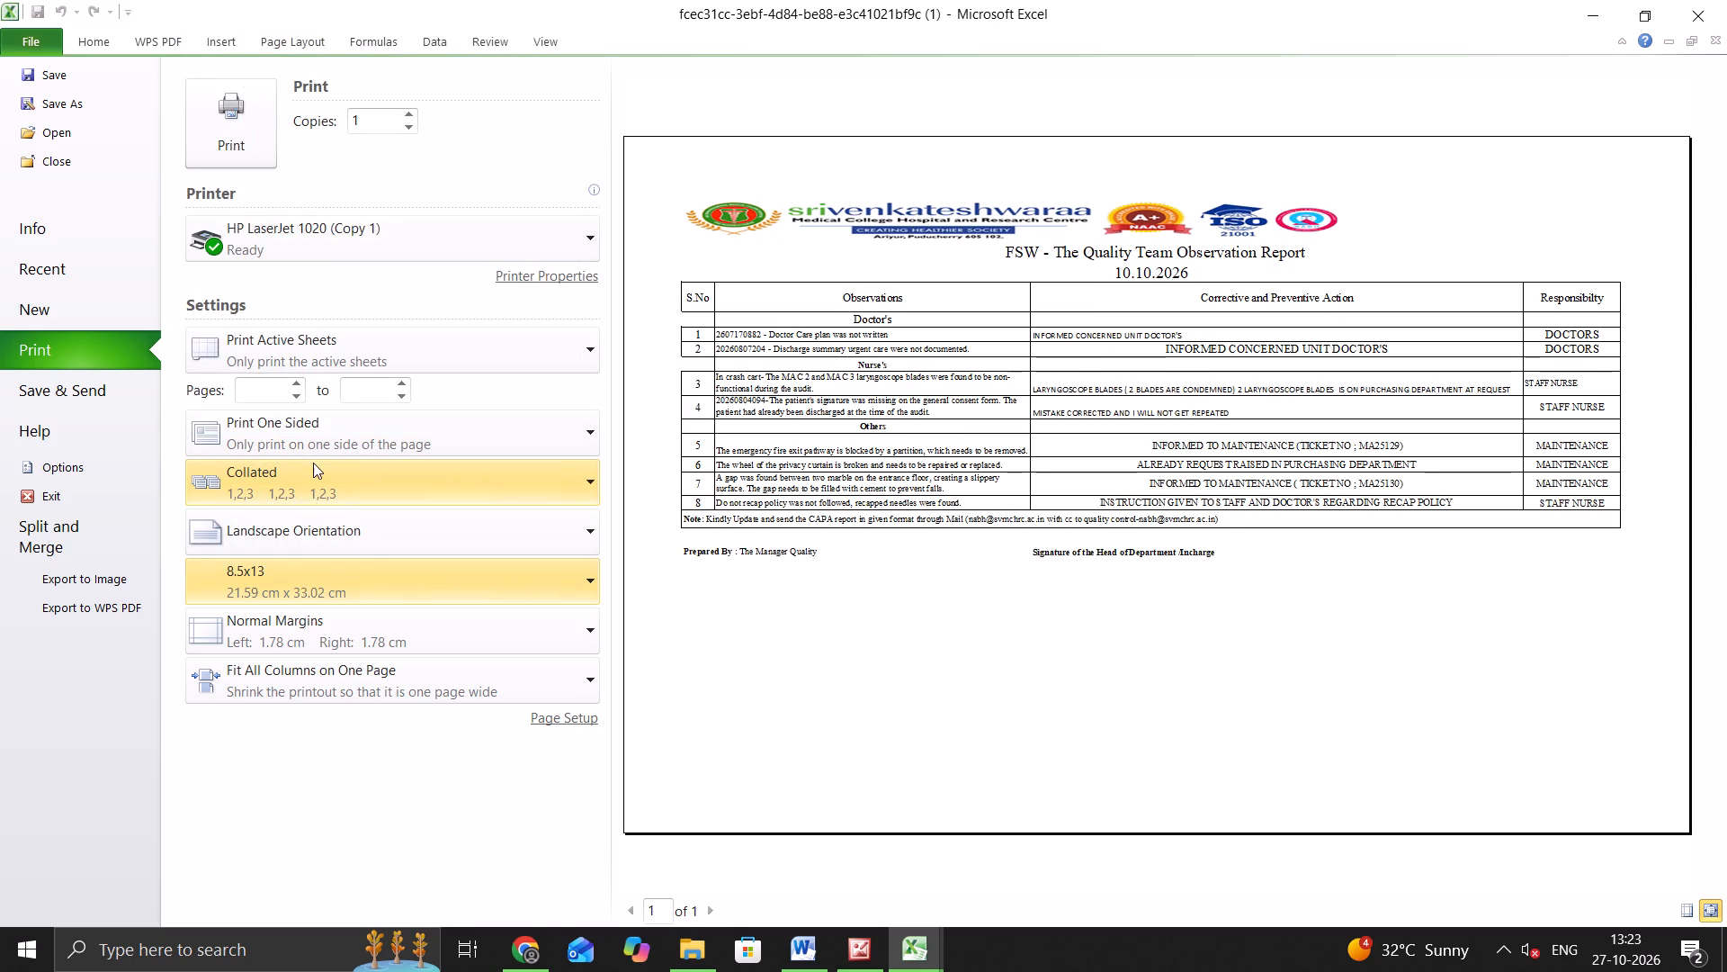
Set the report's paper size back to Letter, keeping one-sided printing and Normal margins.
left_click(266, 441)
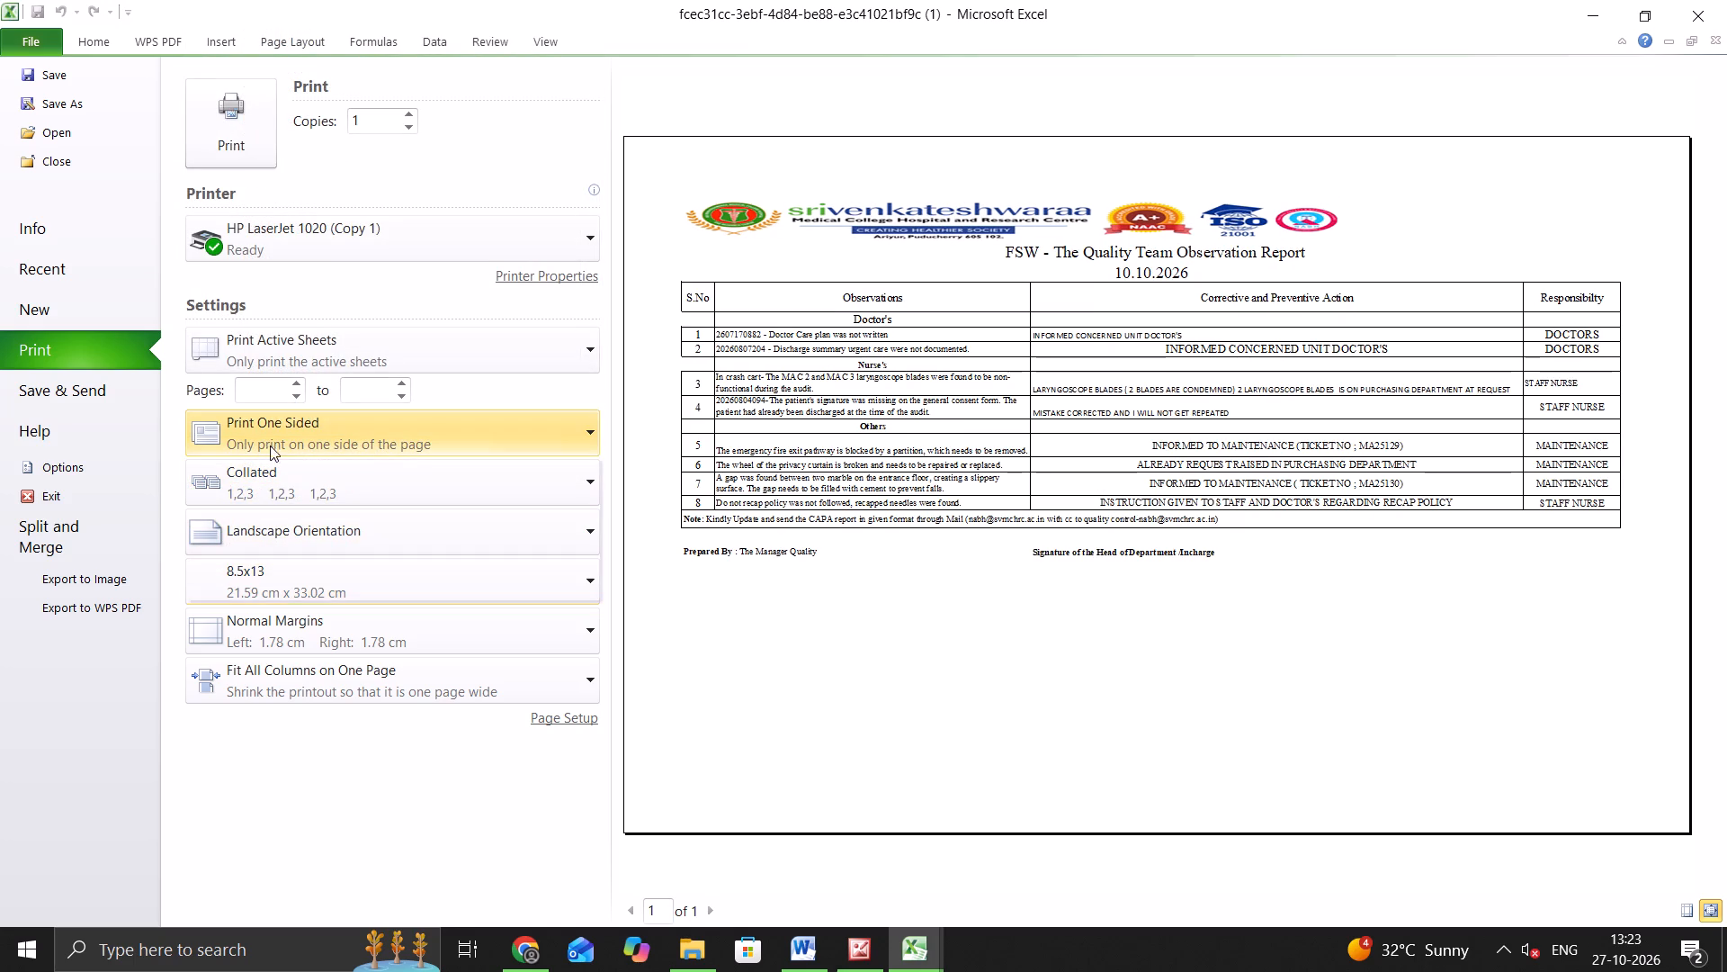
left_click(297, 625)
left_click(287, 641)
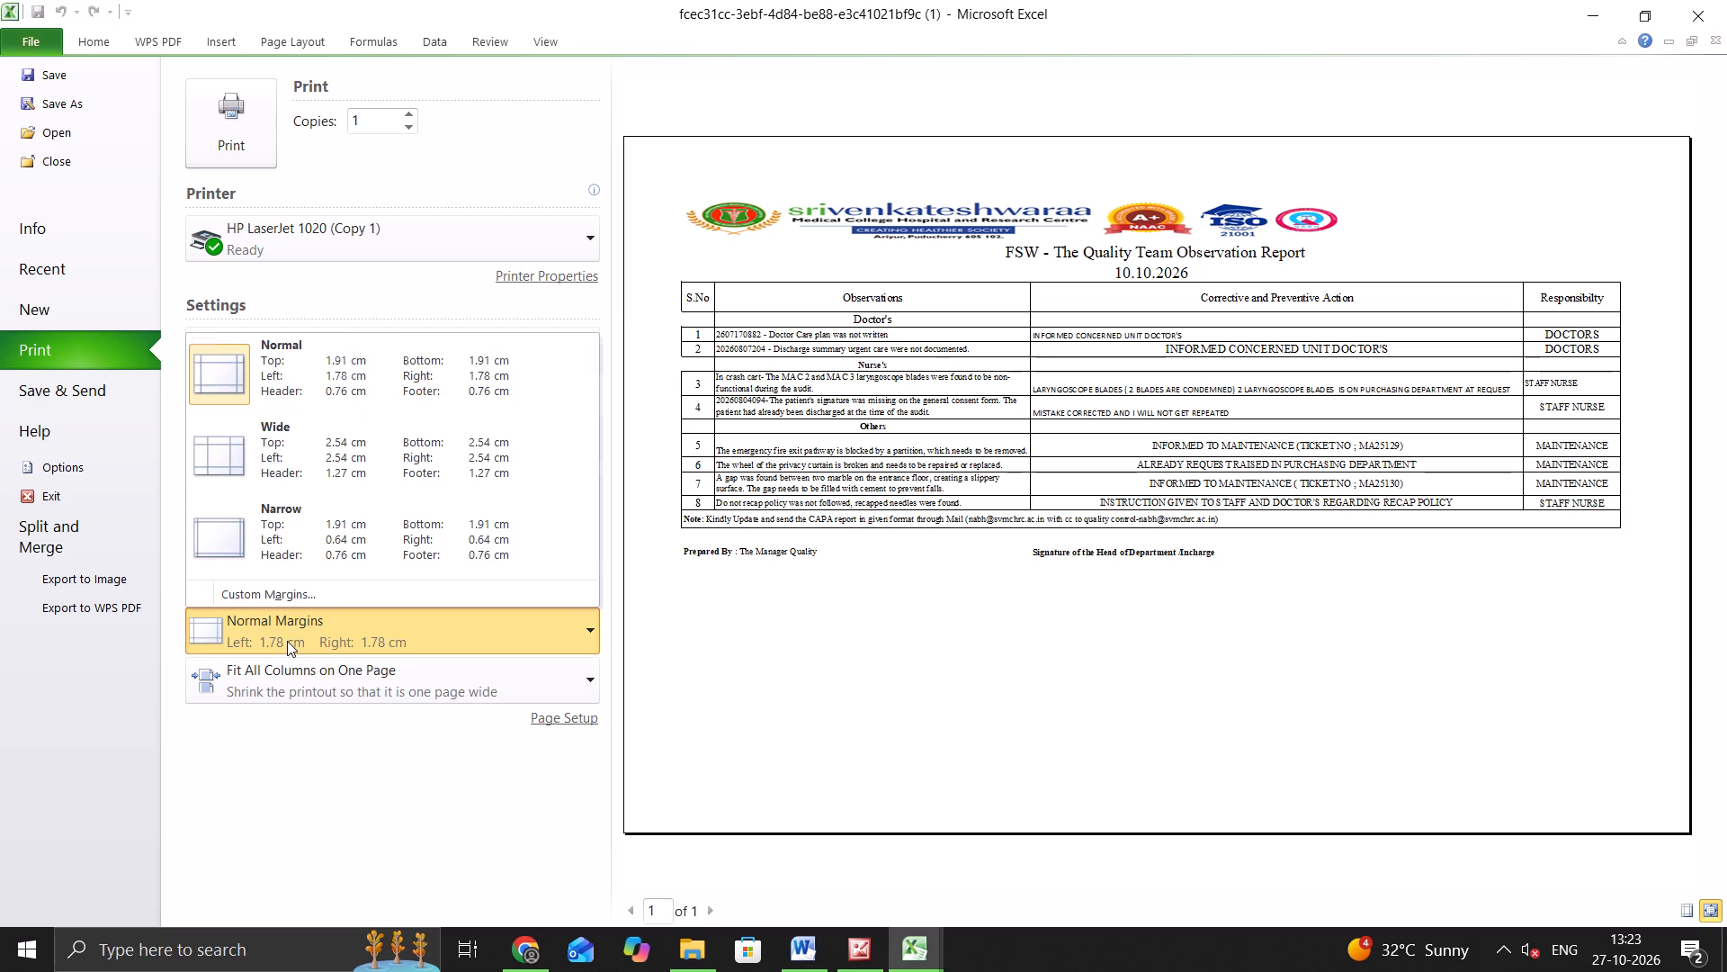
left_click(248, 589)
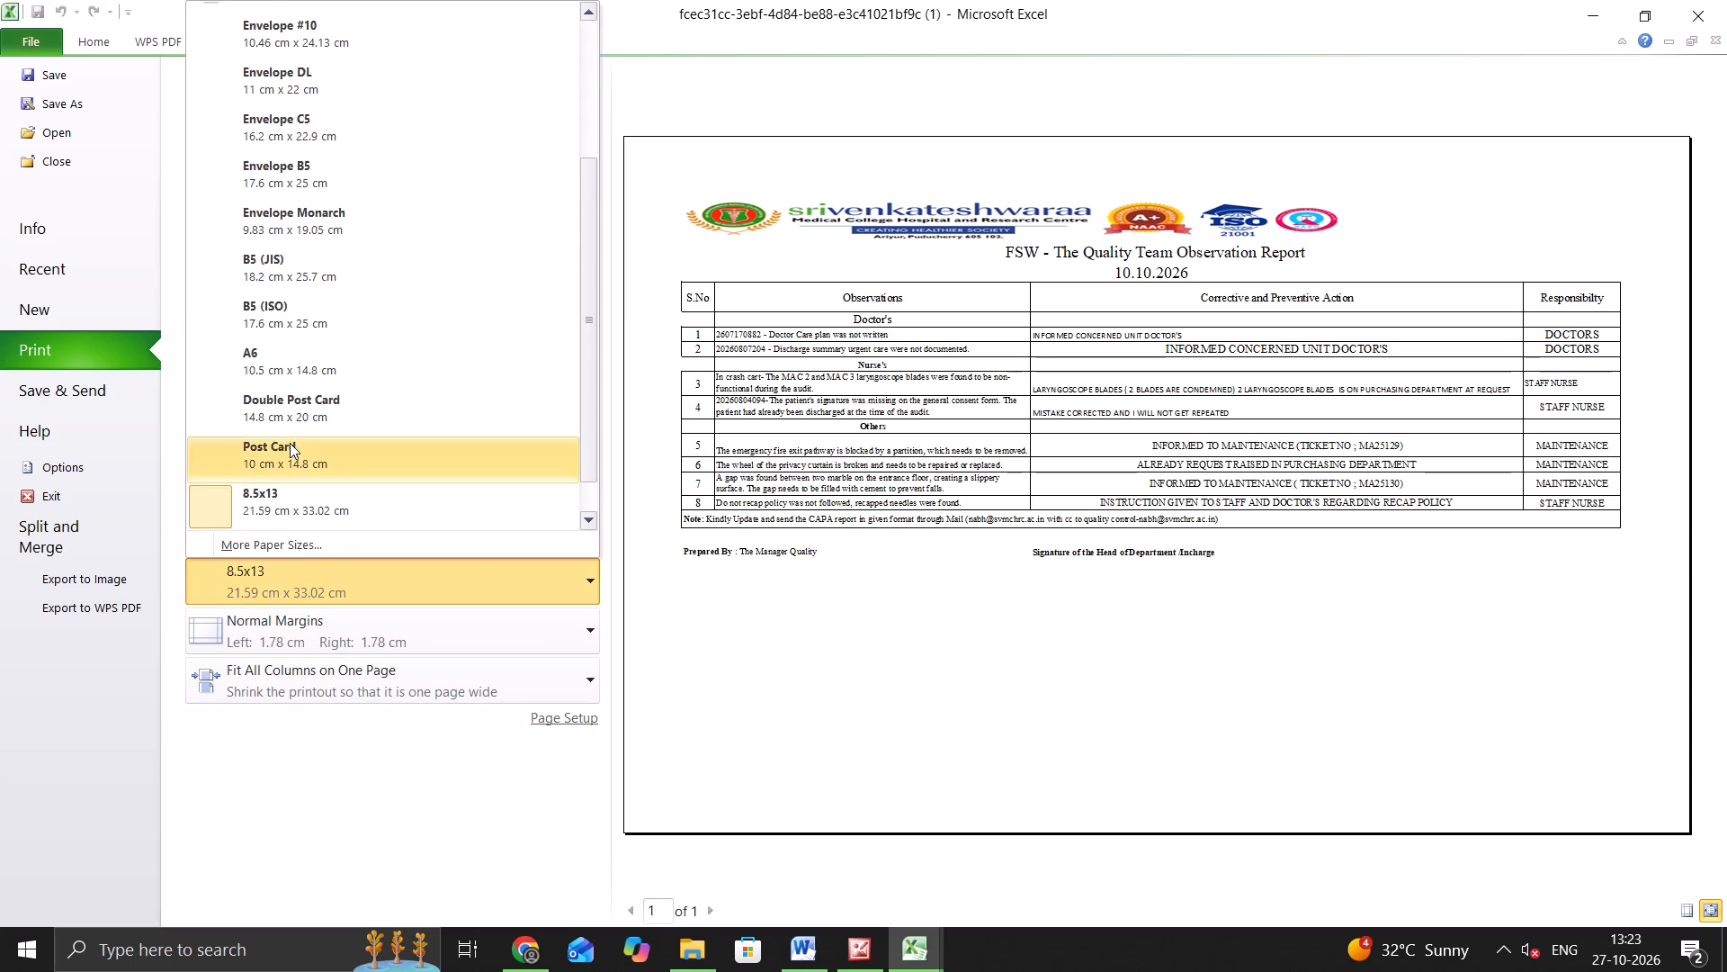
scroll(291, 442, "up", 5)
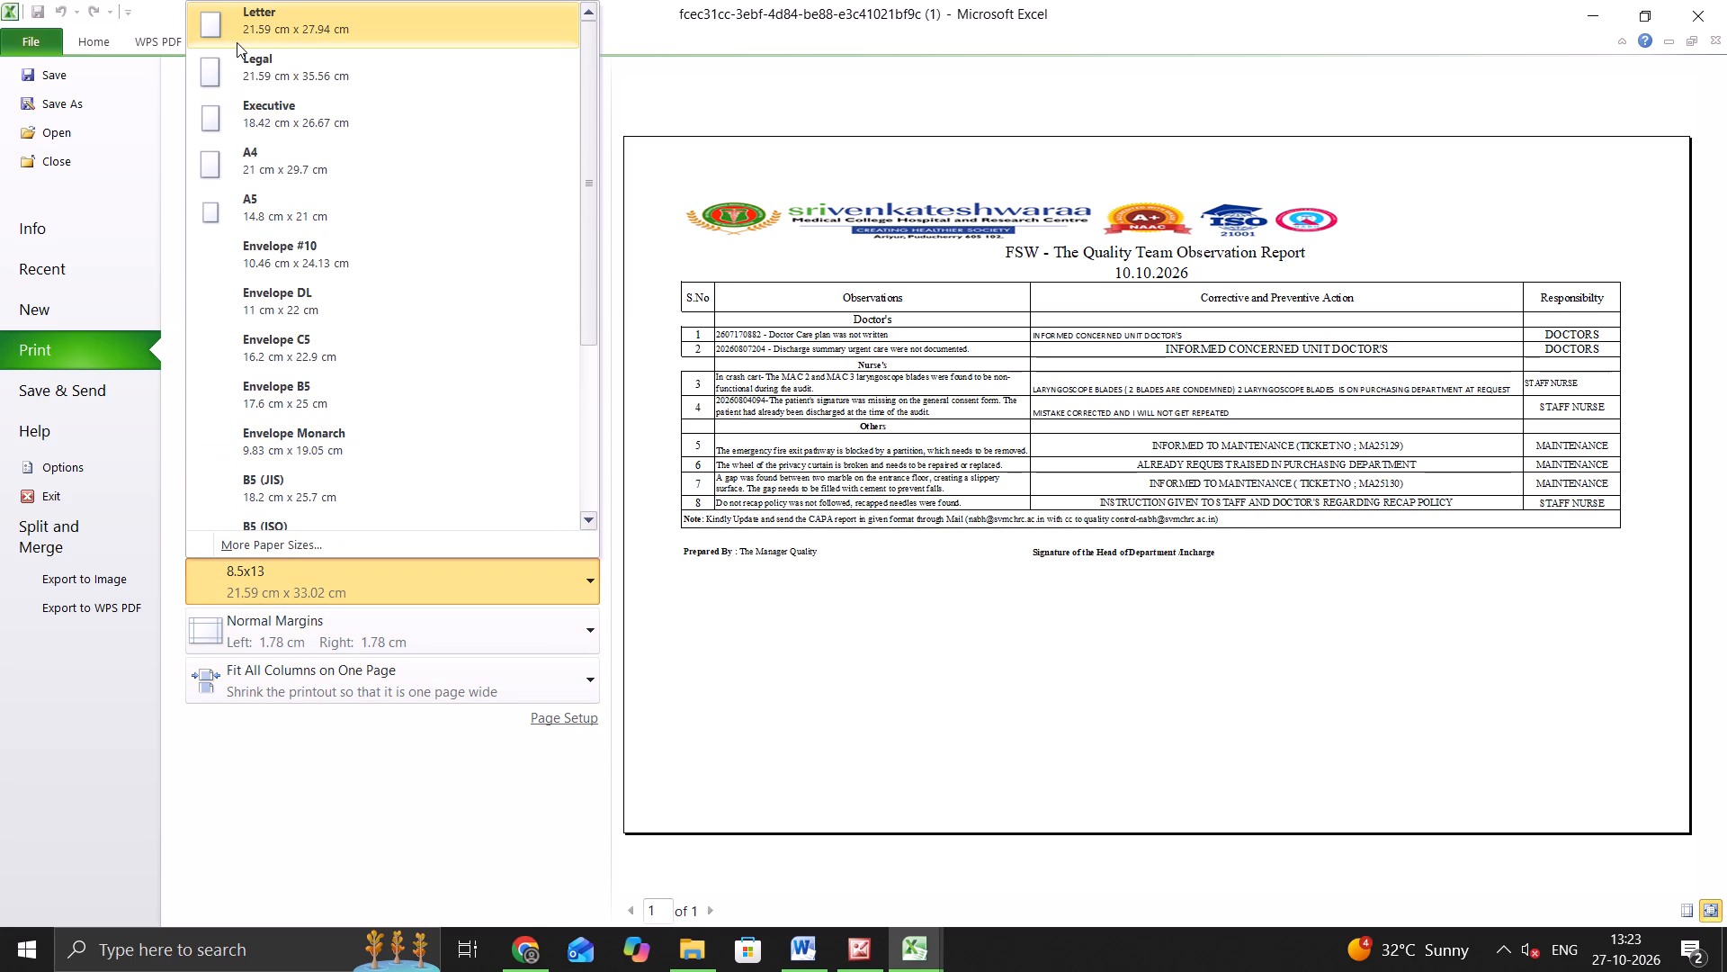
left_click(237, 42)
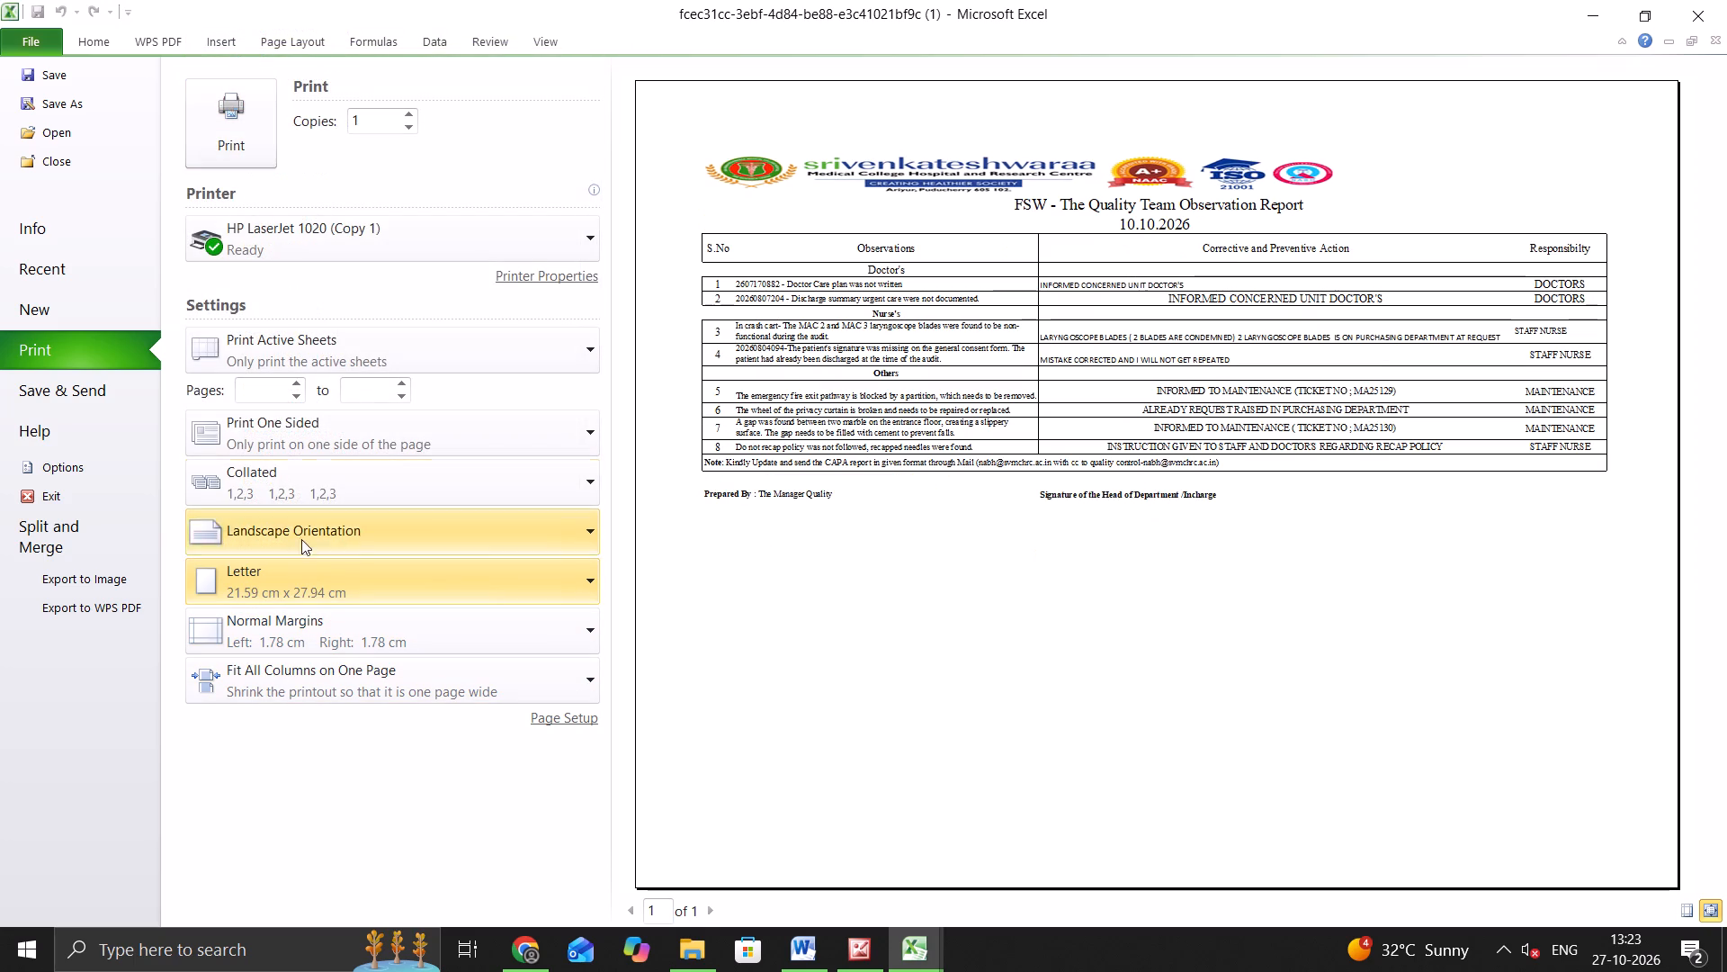
Set the paper size to Legal and print one one-sided landscape copy of the FSW report on the HP LaserJet 1020.
left_click(291, 587)
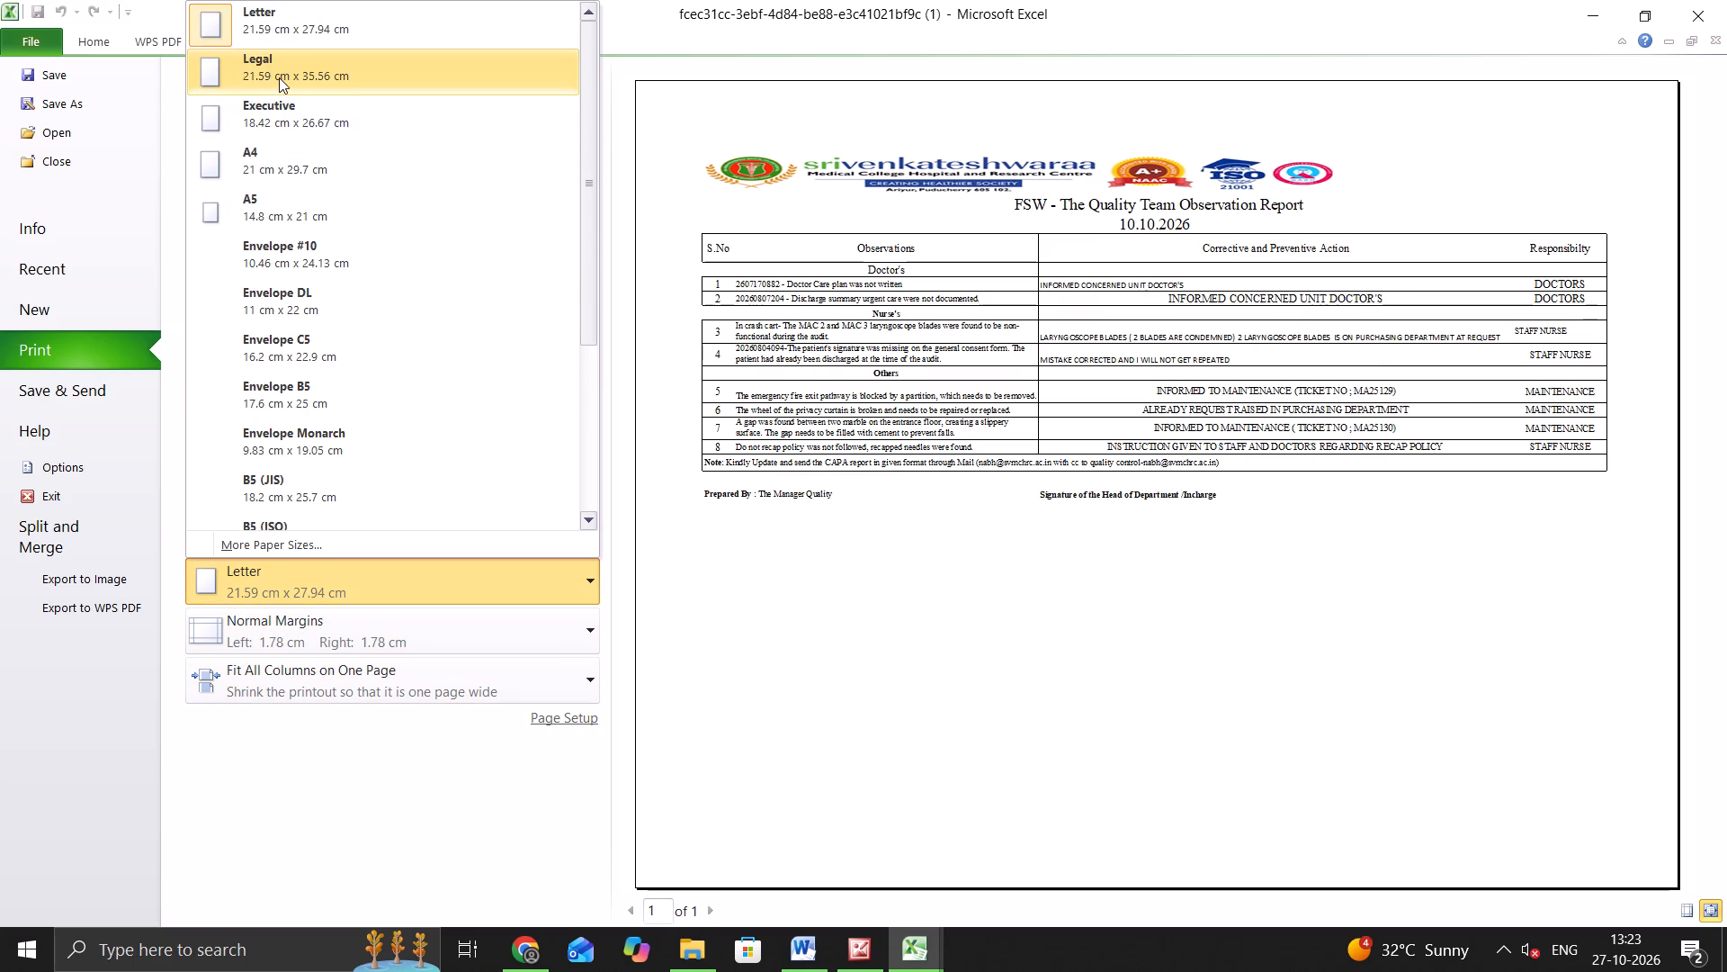
left_click(279, 77)
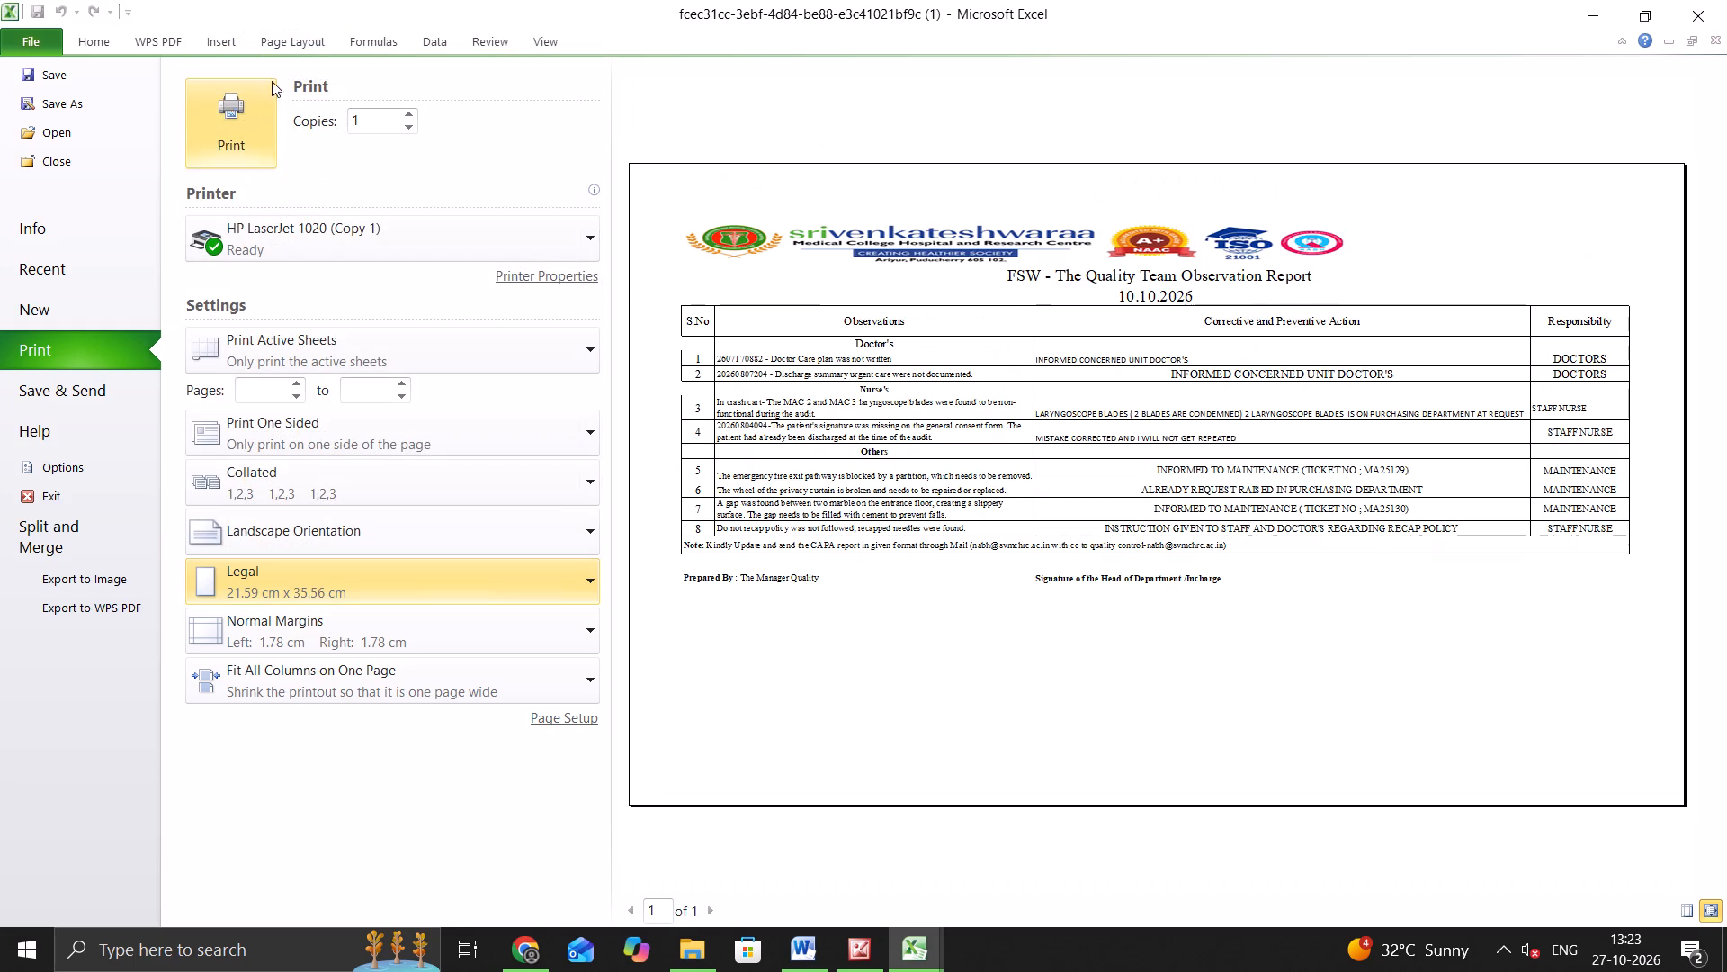
scroll(631, 660, "down", 2)
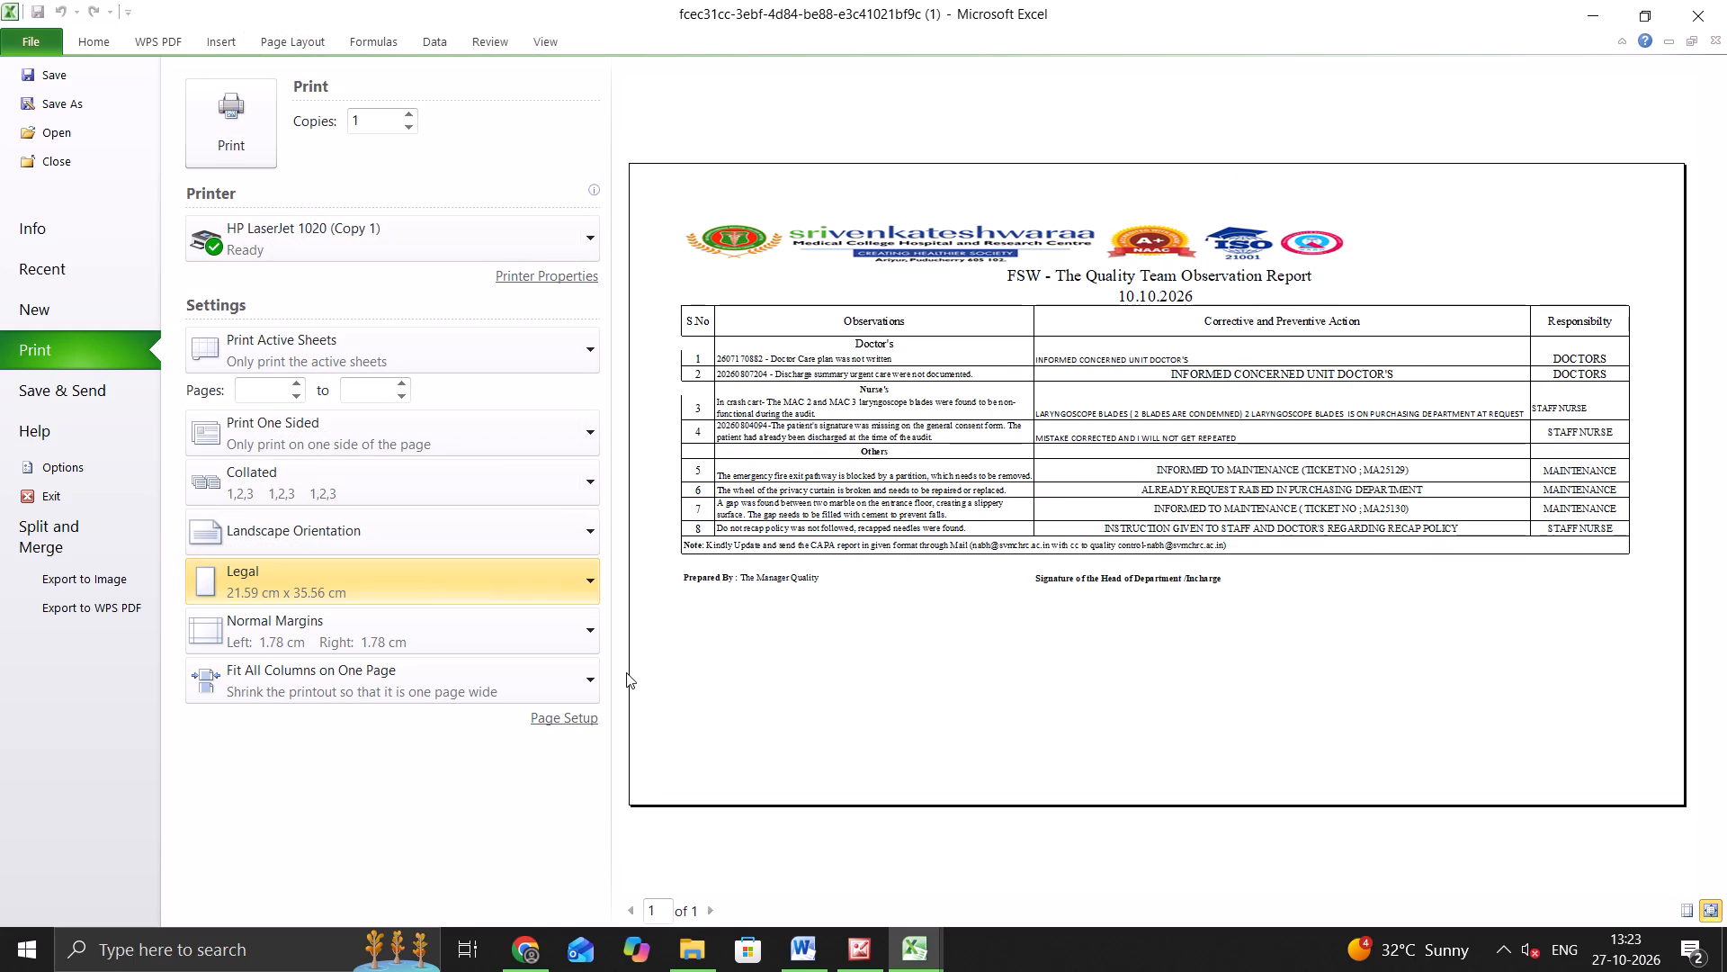
scroll(625, 673, "down", 2)
scroll(623, 674, "up", 3)
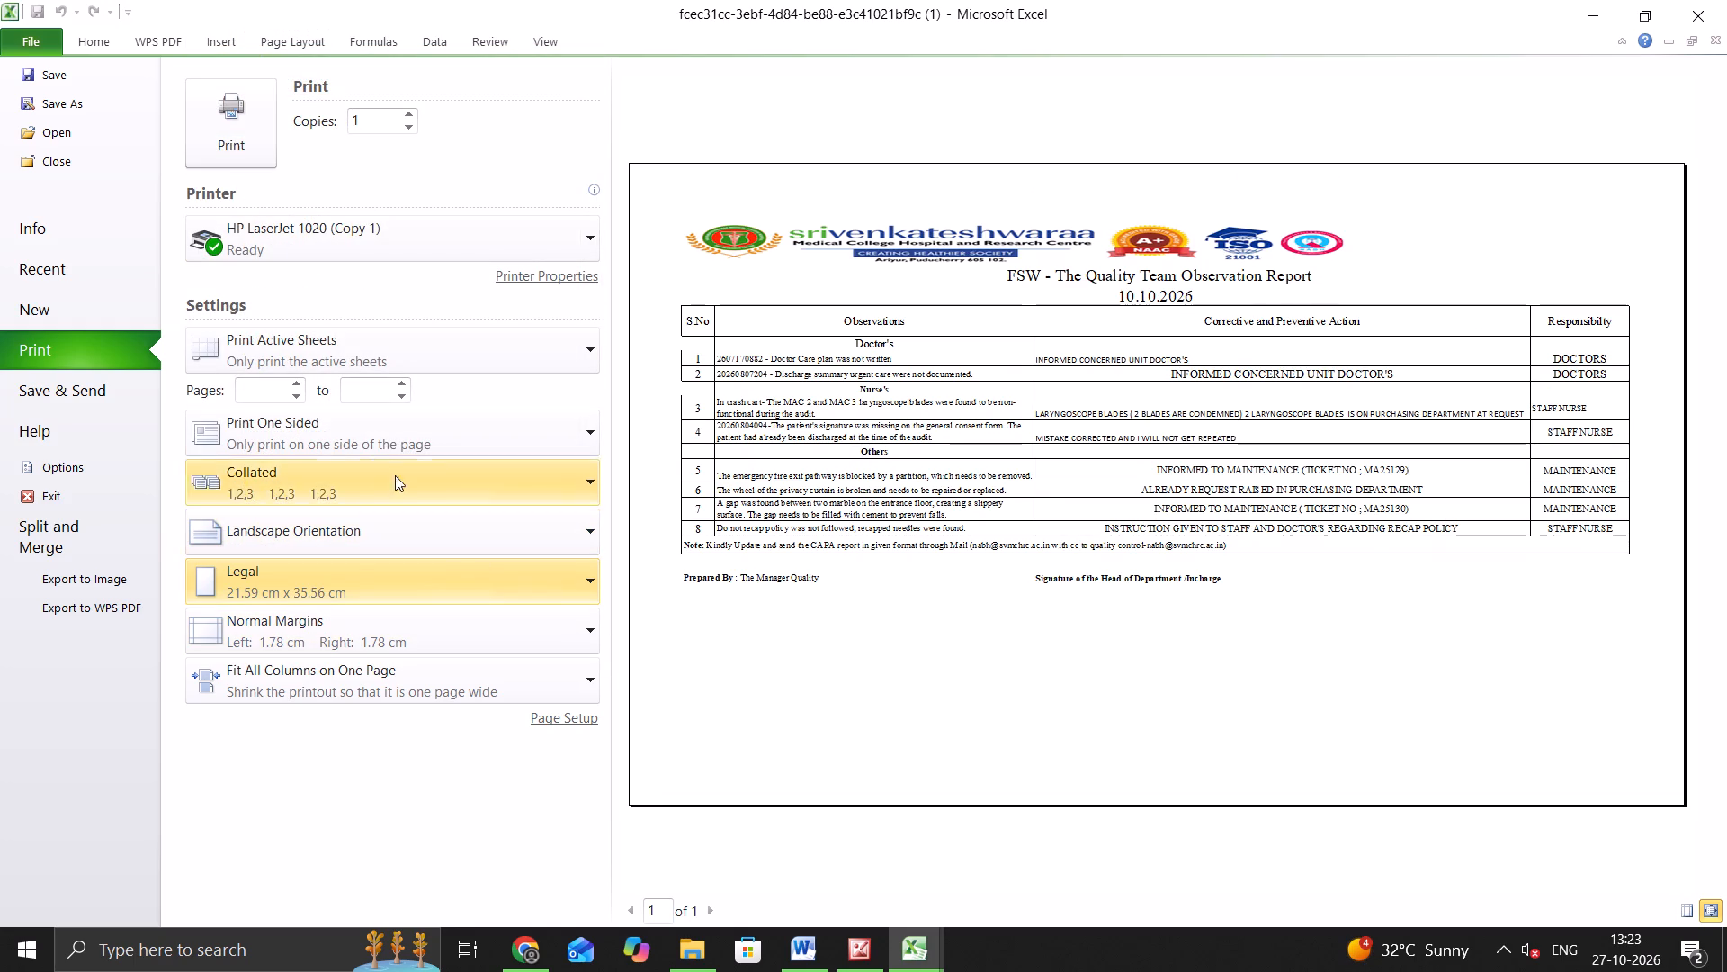
left_click(238, 163)
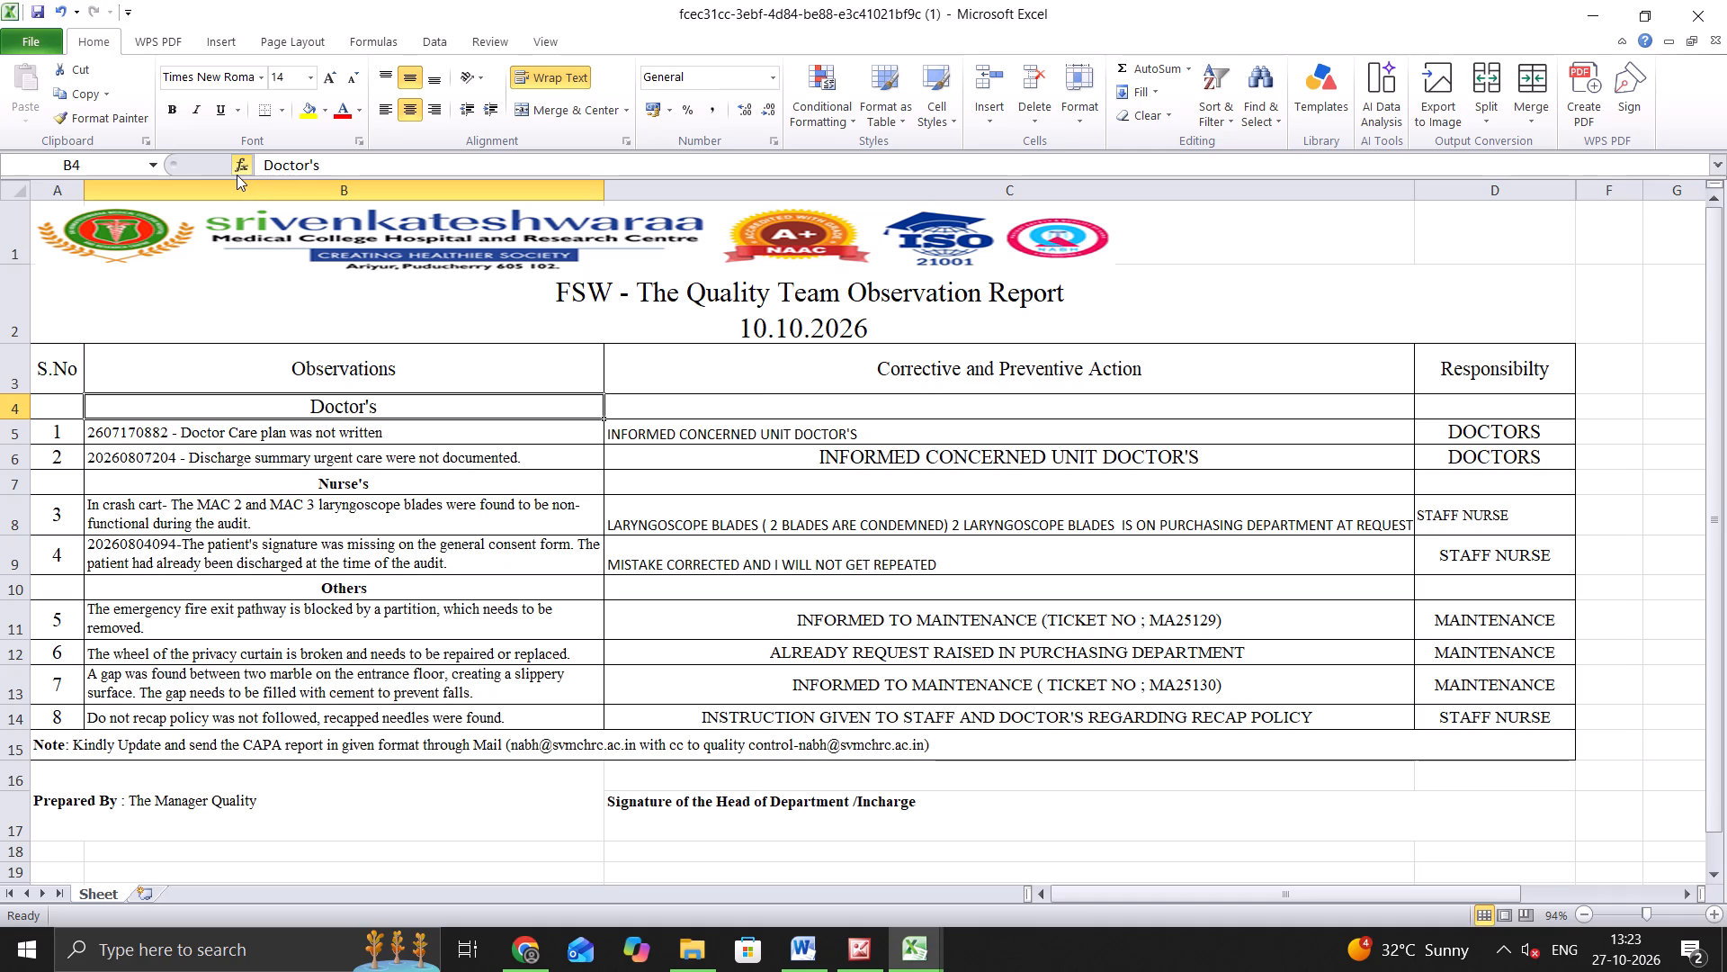
Print another one-sided landscape Legal copy of the FSW report with Fit All Columns on One Page.
left_click(0, 34)
left_click(81, 365)
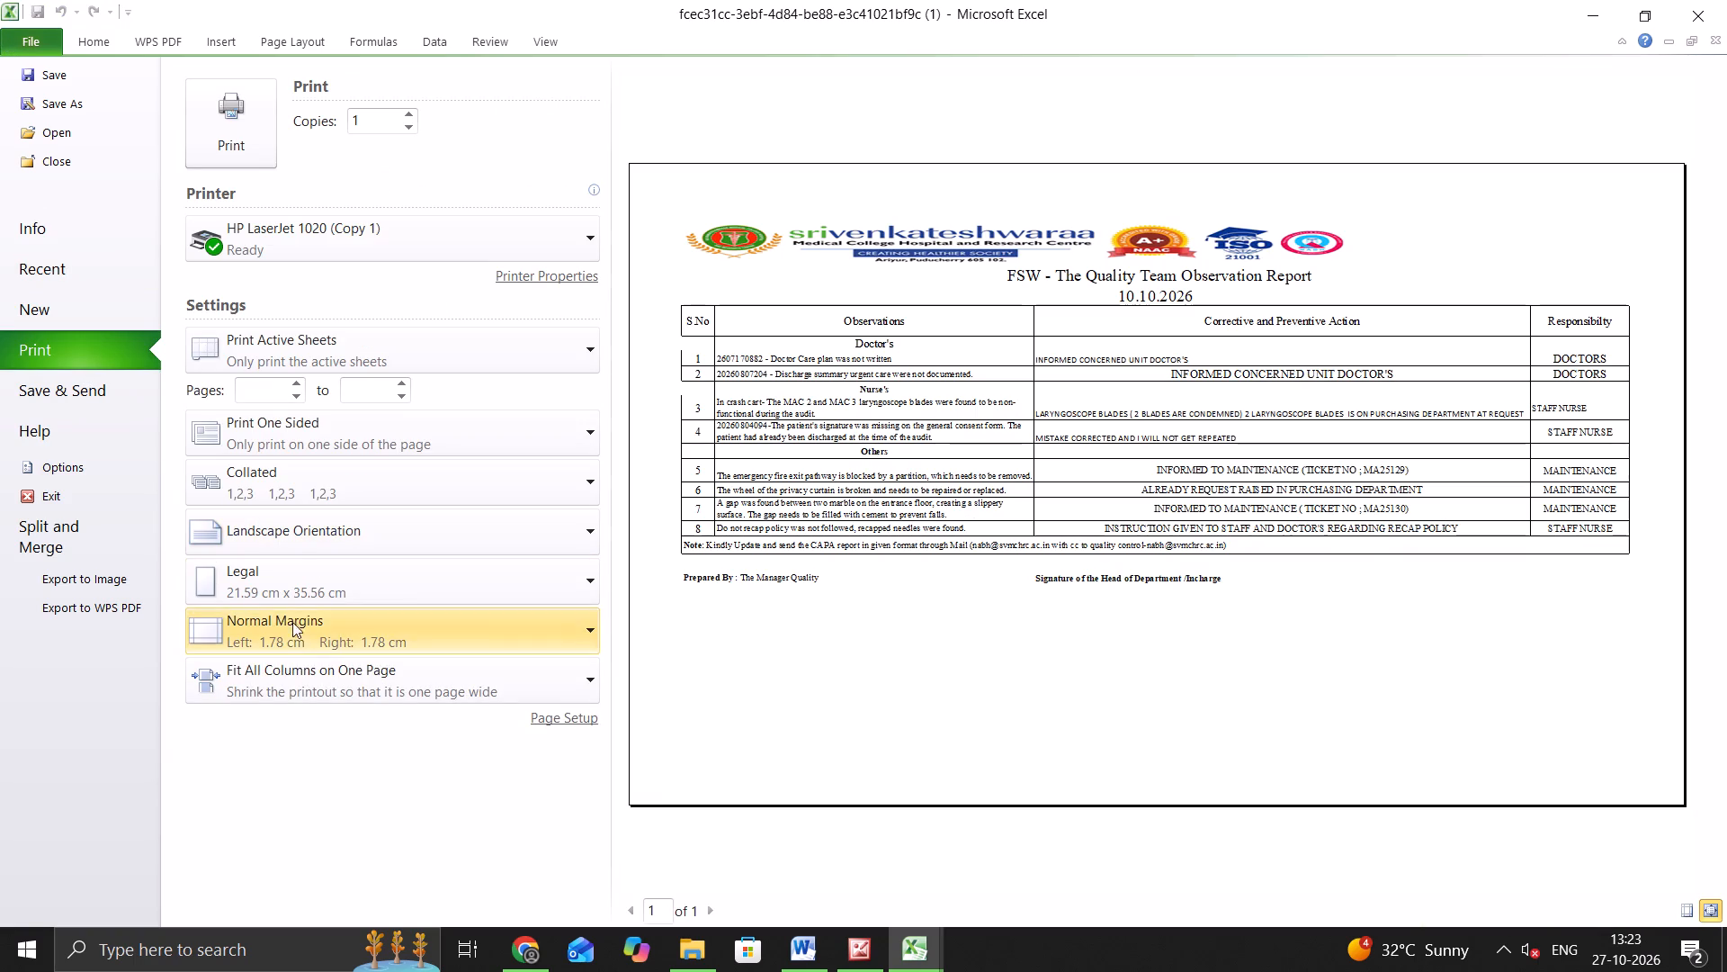
left_click(312, 592)
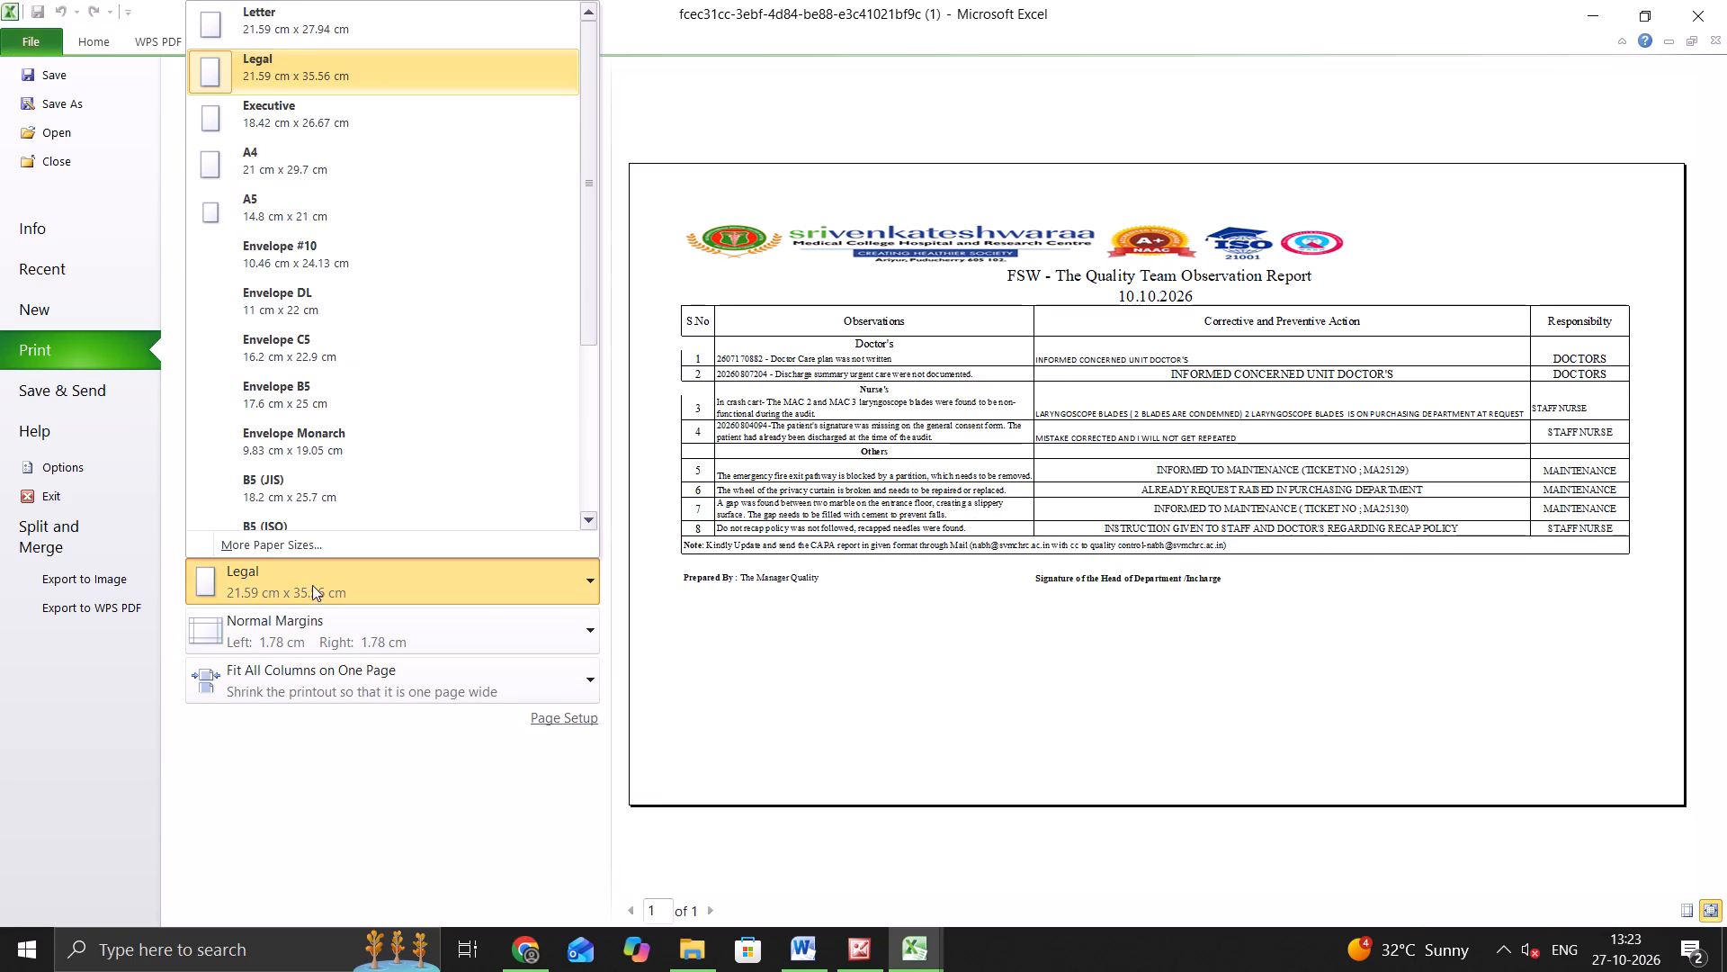
left_click(263, 69)
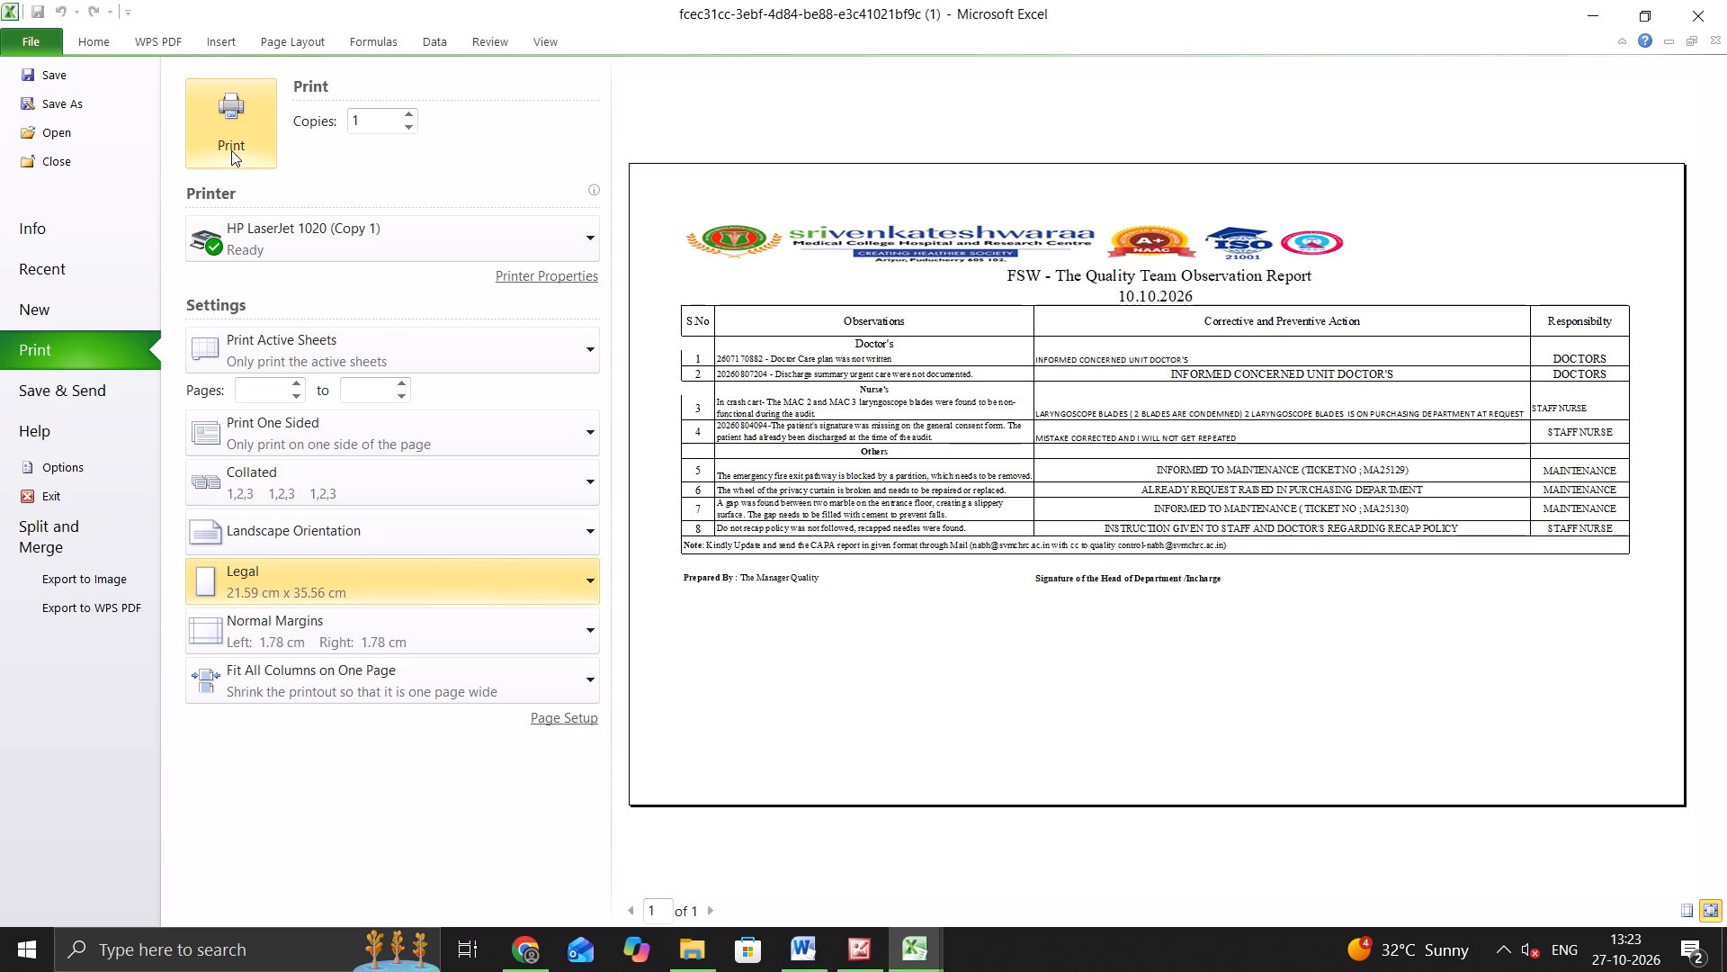
left_click(231, 143)
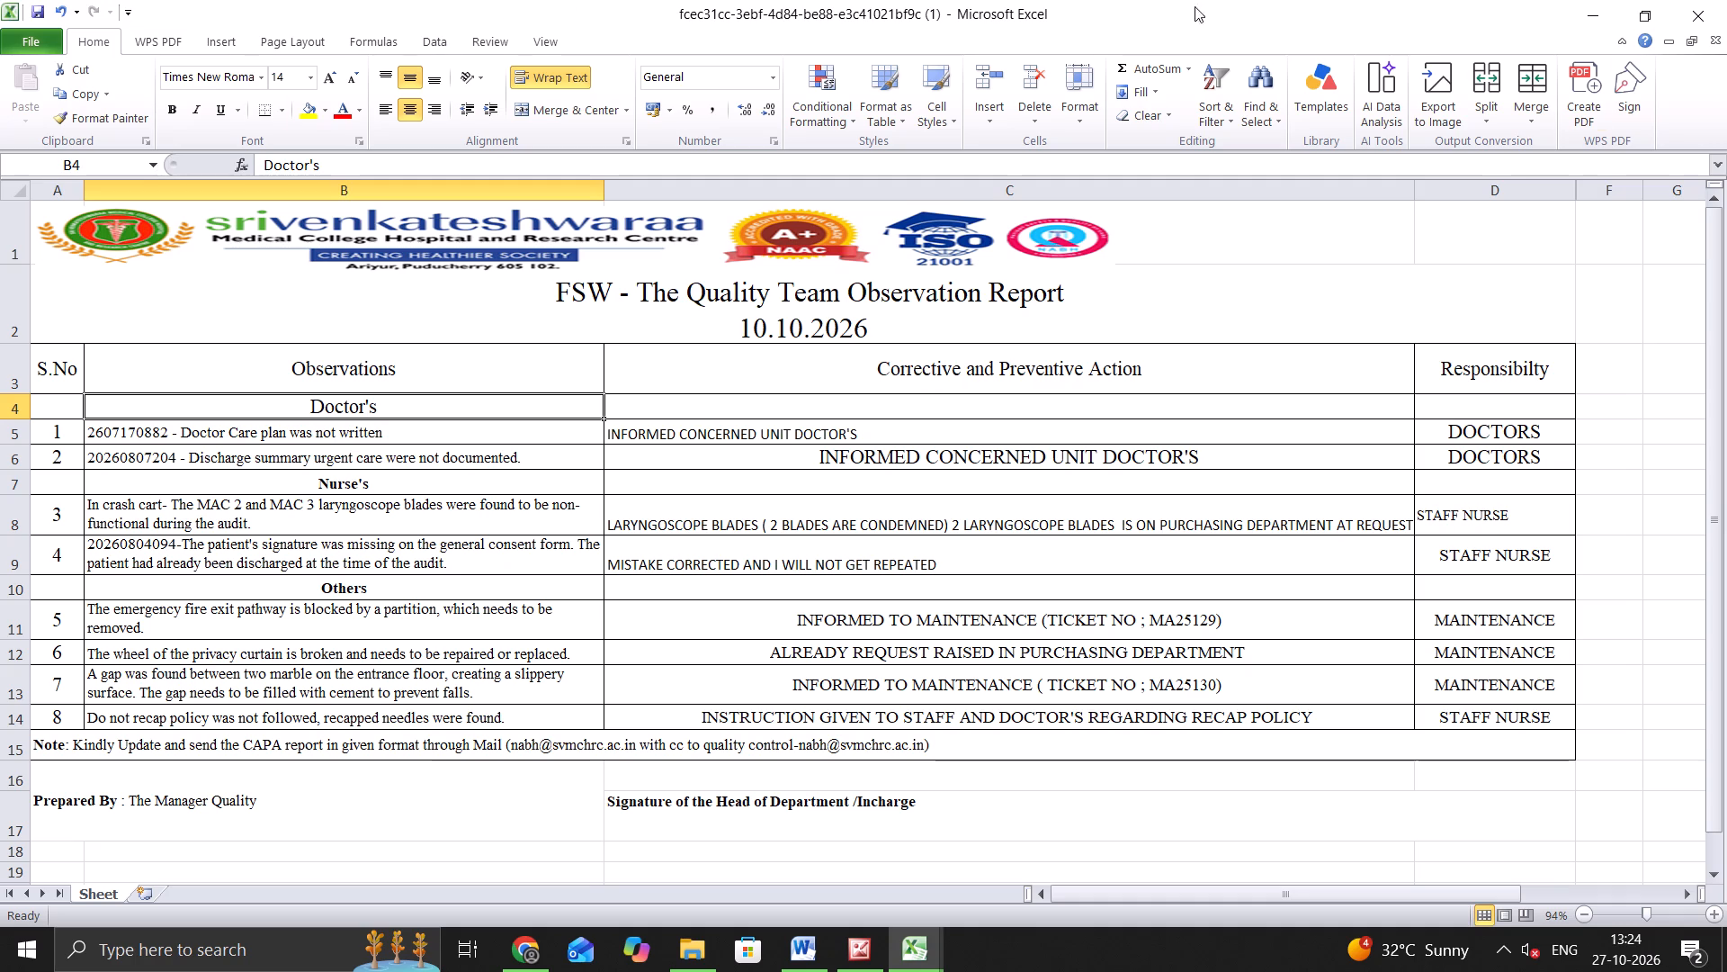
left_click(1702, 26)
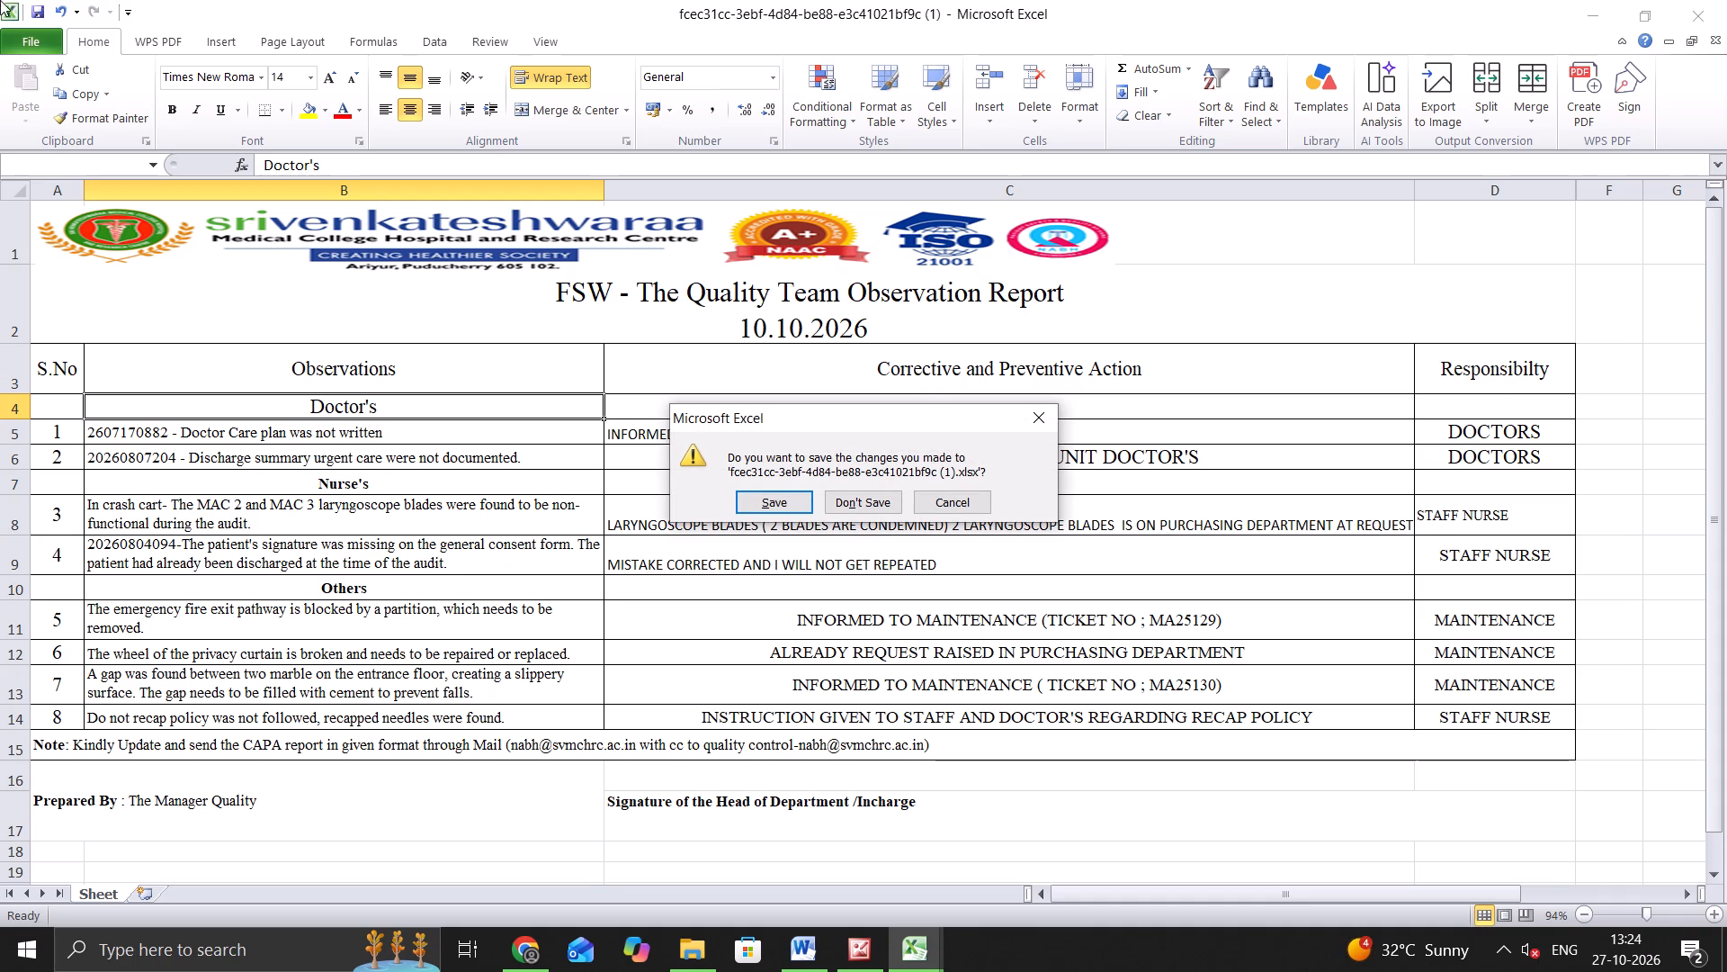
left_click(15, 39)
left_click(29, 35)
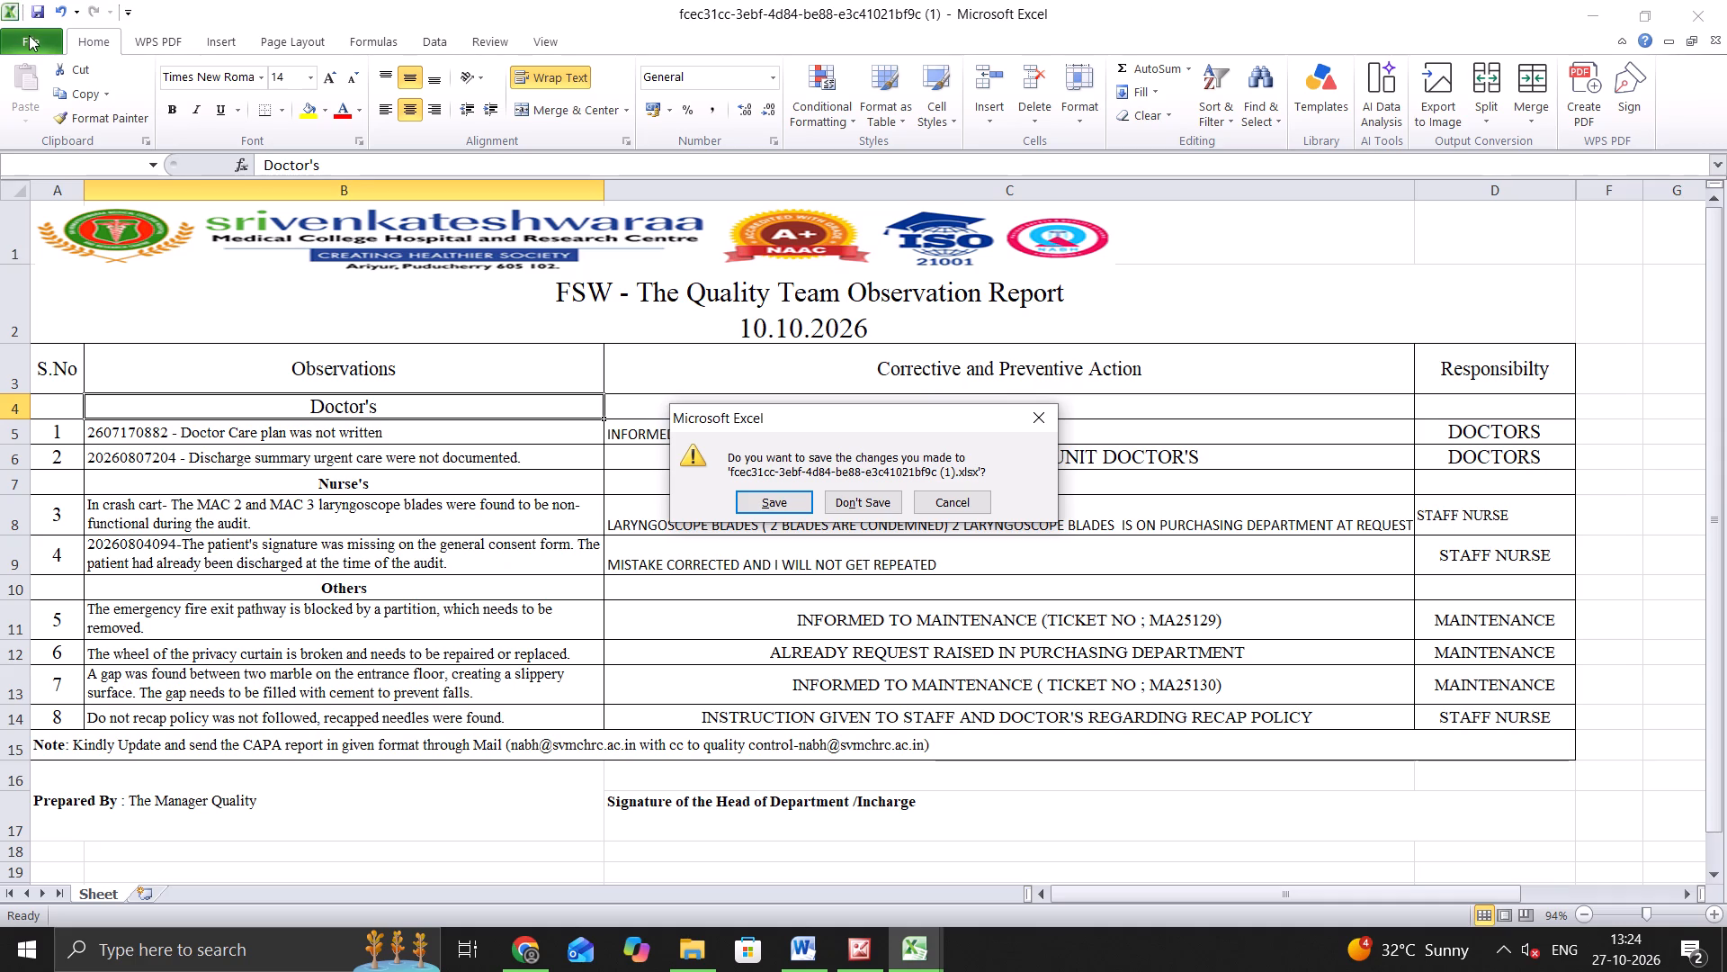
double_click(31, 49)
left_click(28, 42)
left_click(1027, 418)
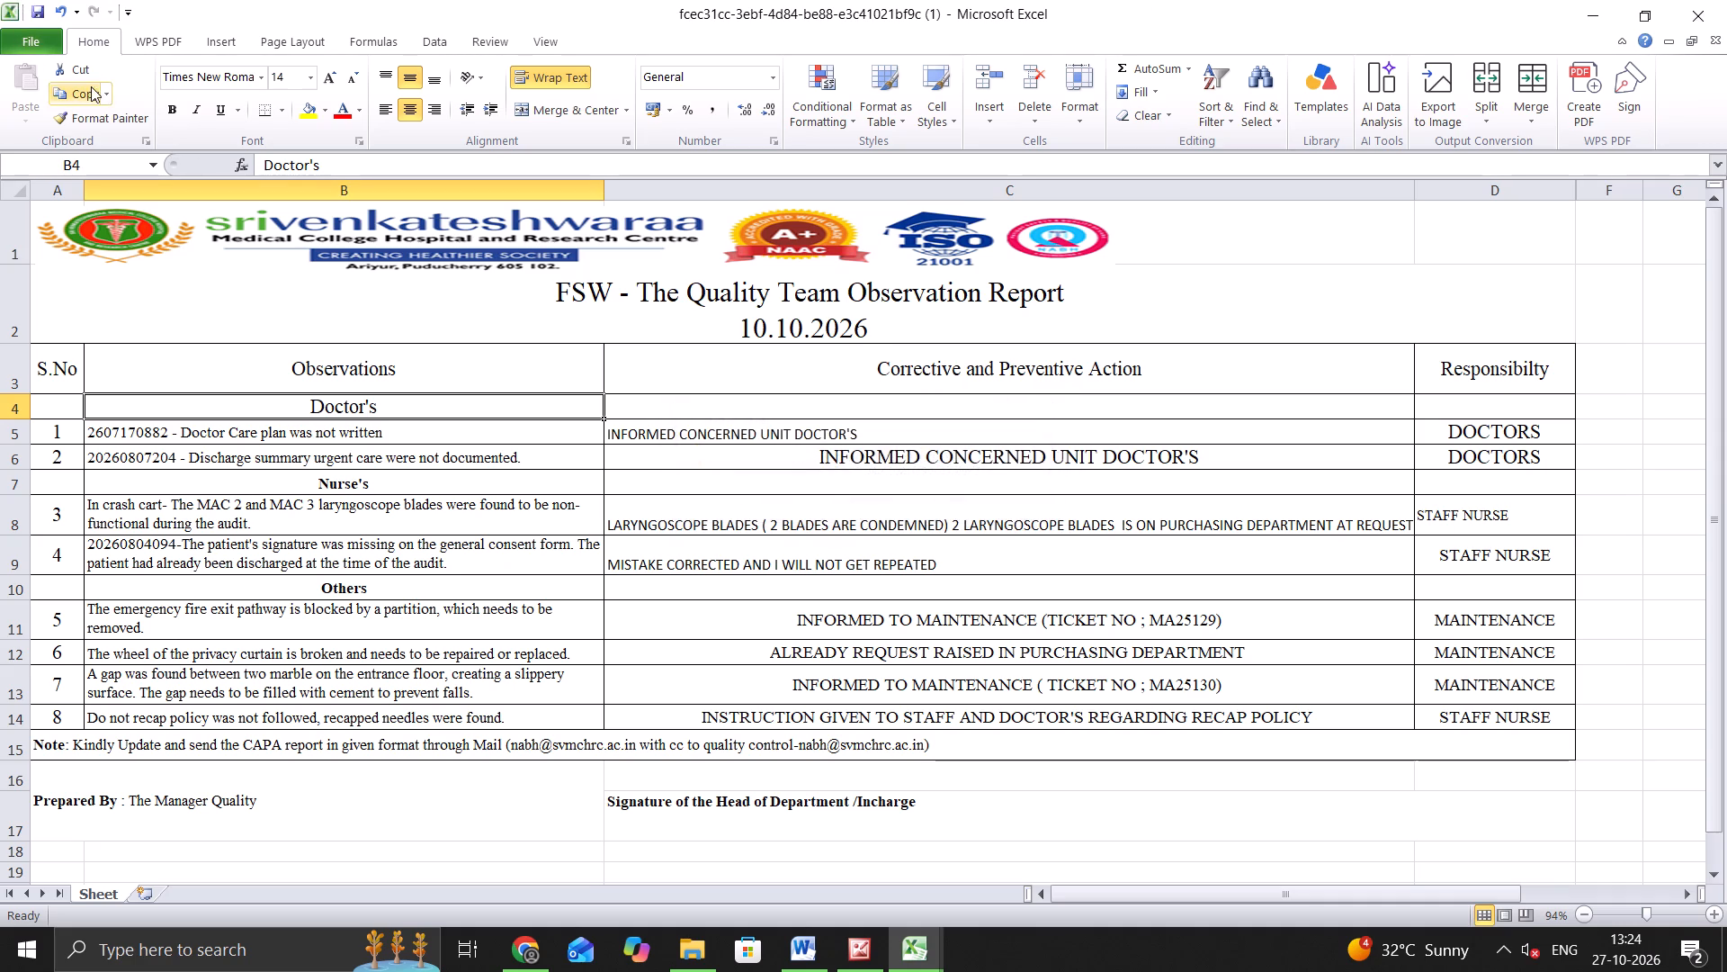
Set the paper size to 8.5x13 and print one one-sided landscape copy of the FSW report, with all columns on one page.
left_click(42, 40)
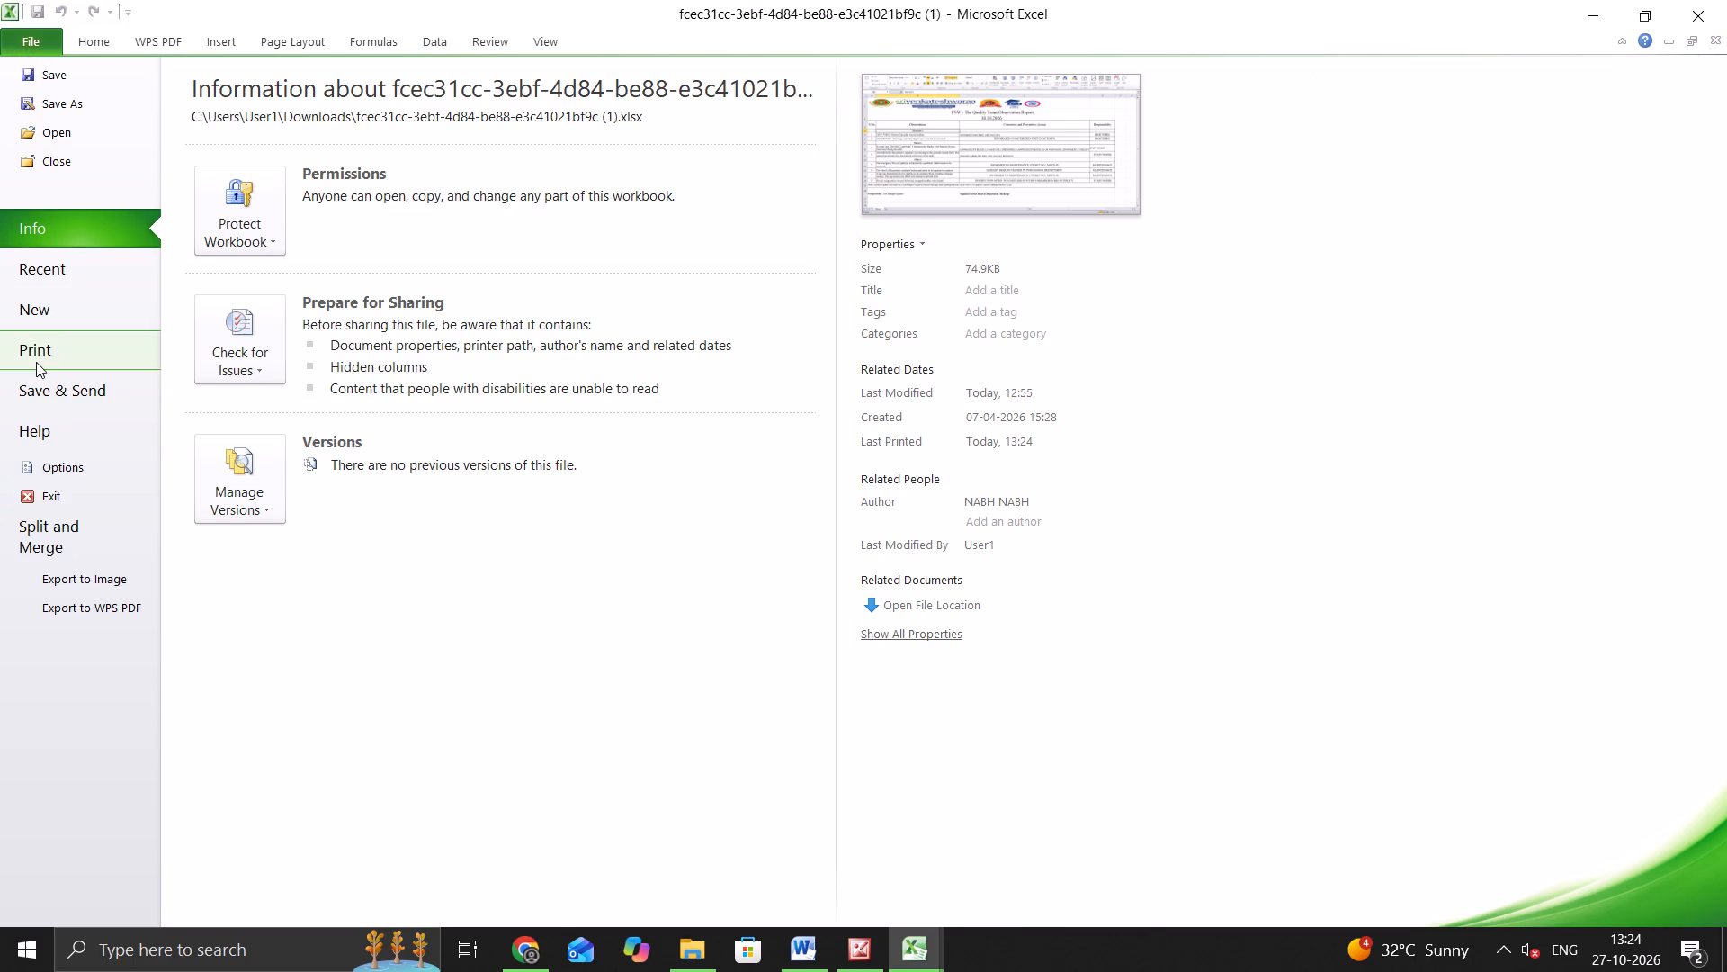
left_click(36, 362)
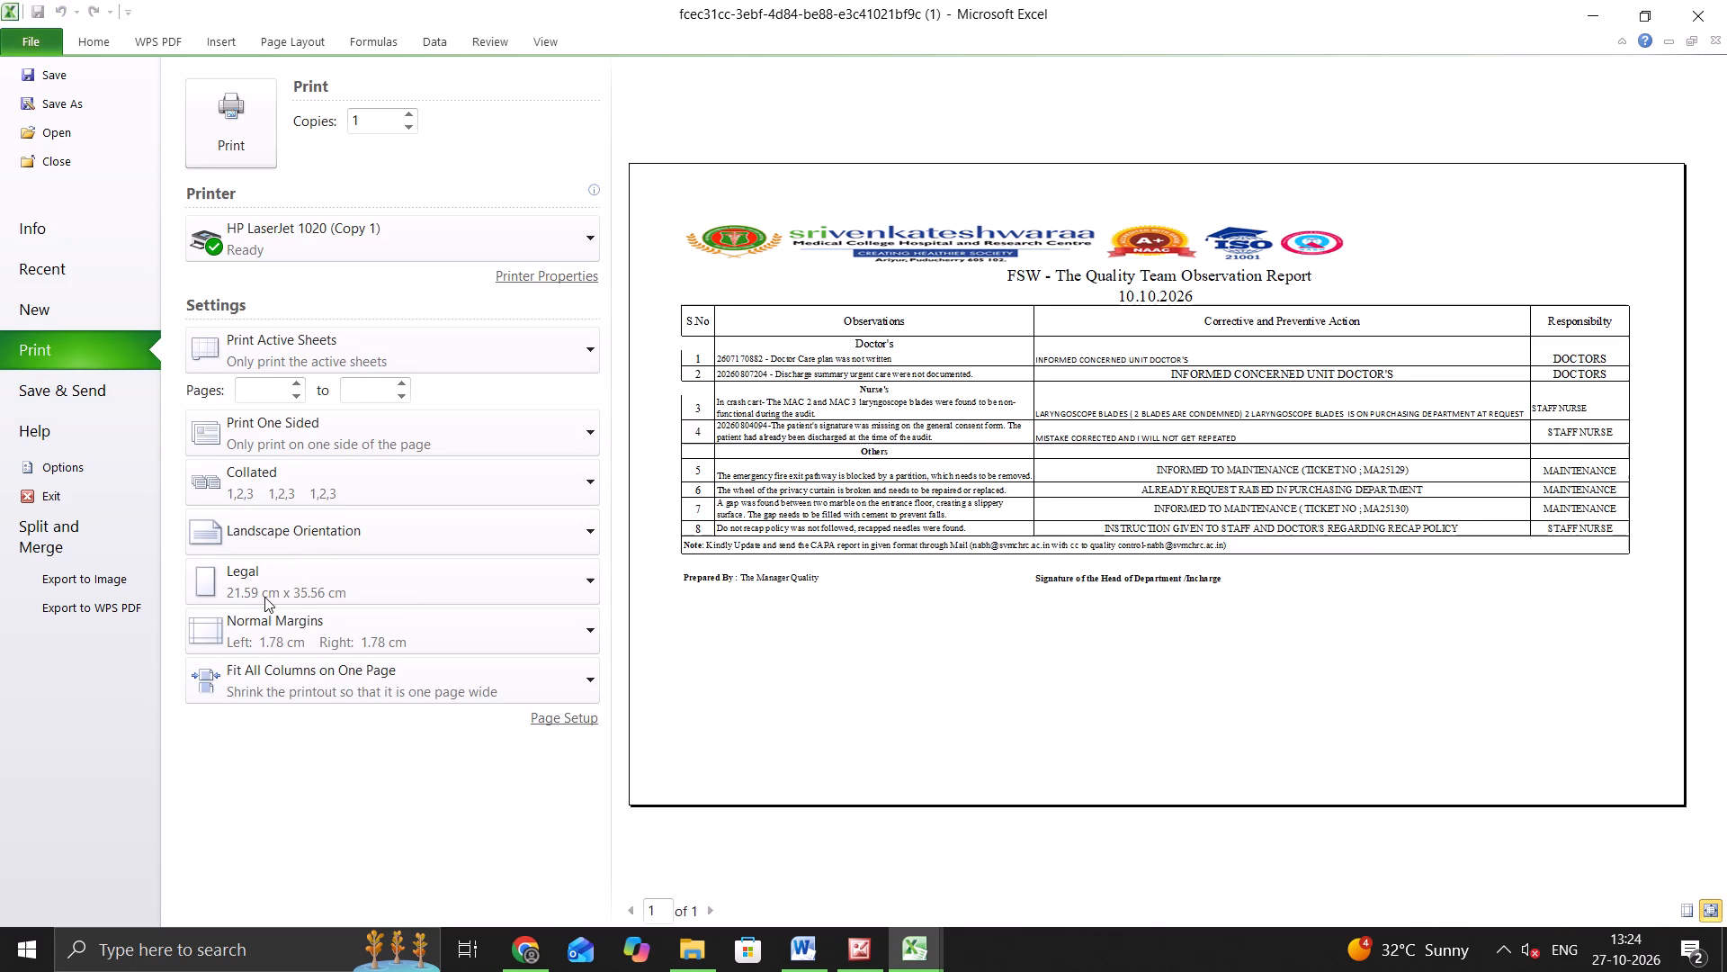
left_click(264, 597)
scroll(261, 495, "down", 2)
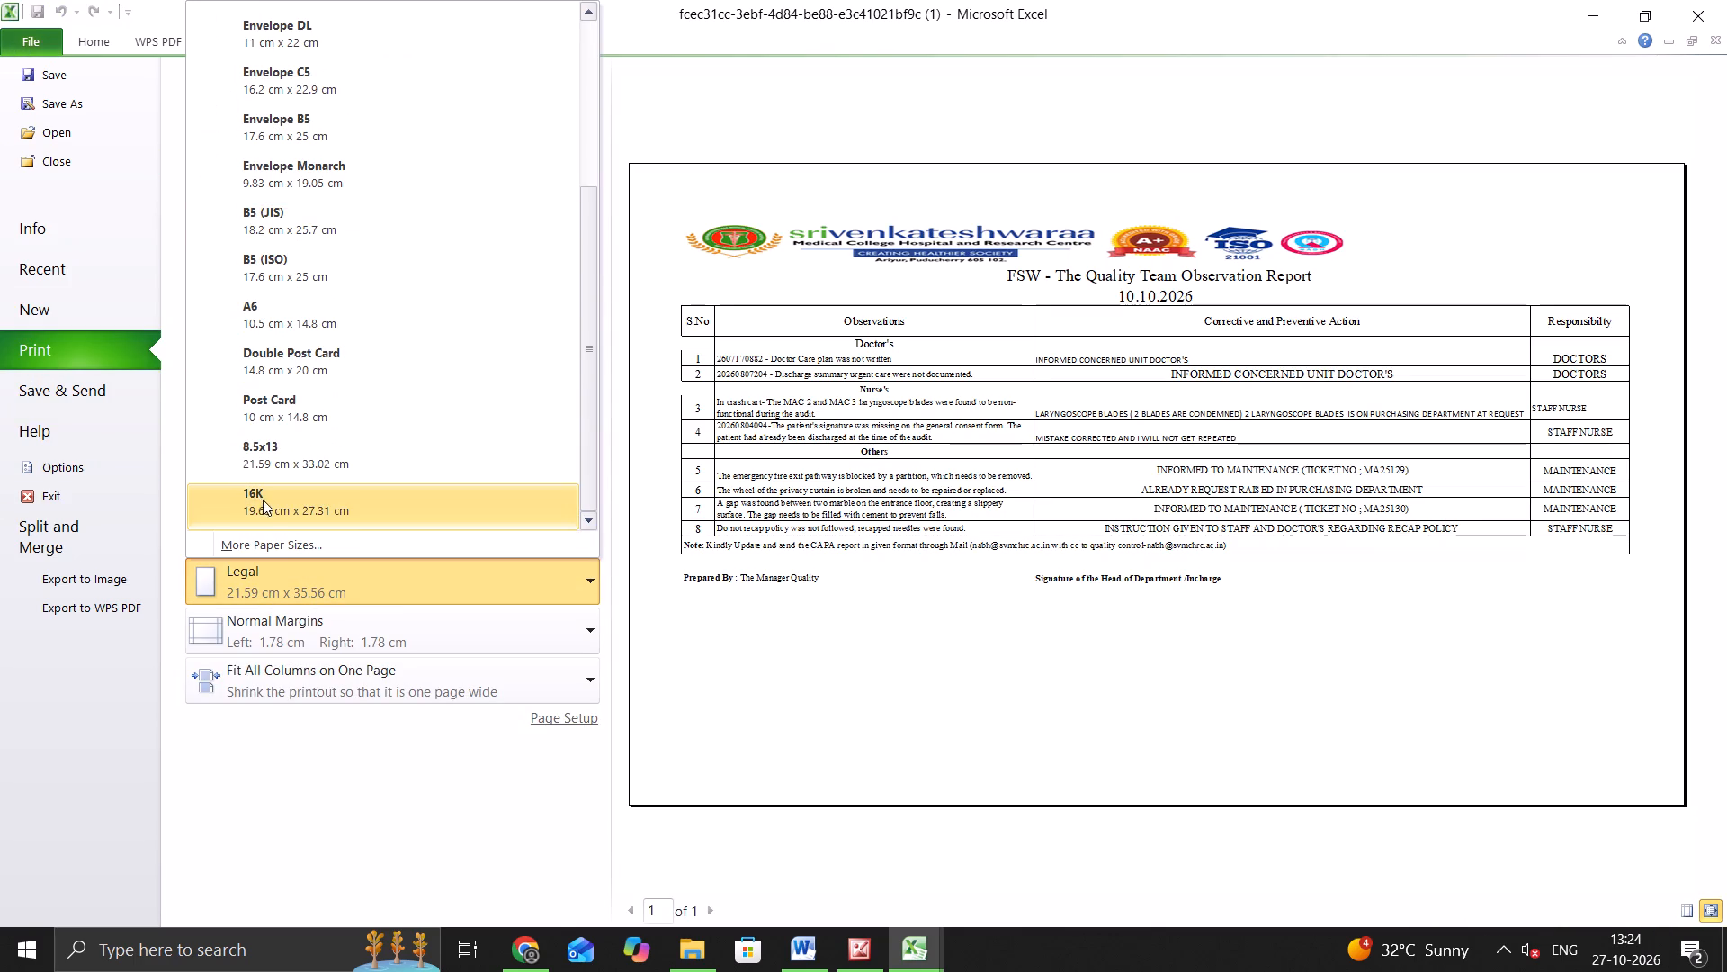
scroll(263, 499, "down", 3)
left_click(260, 513)
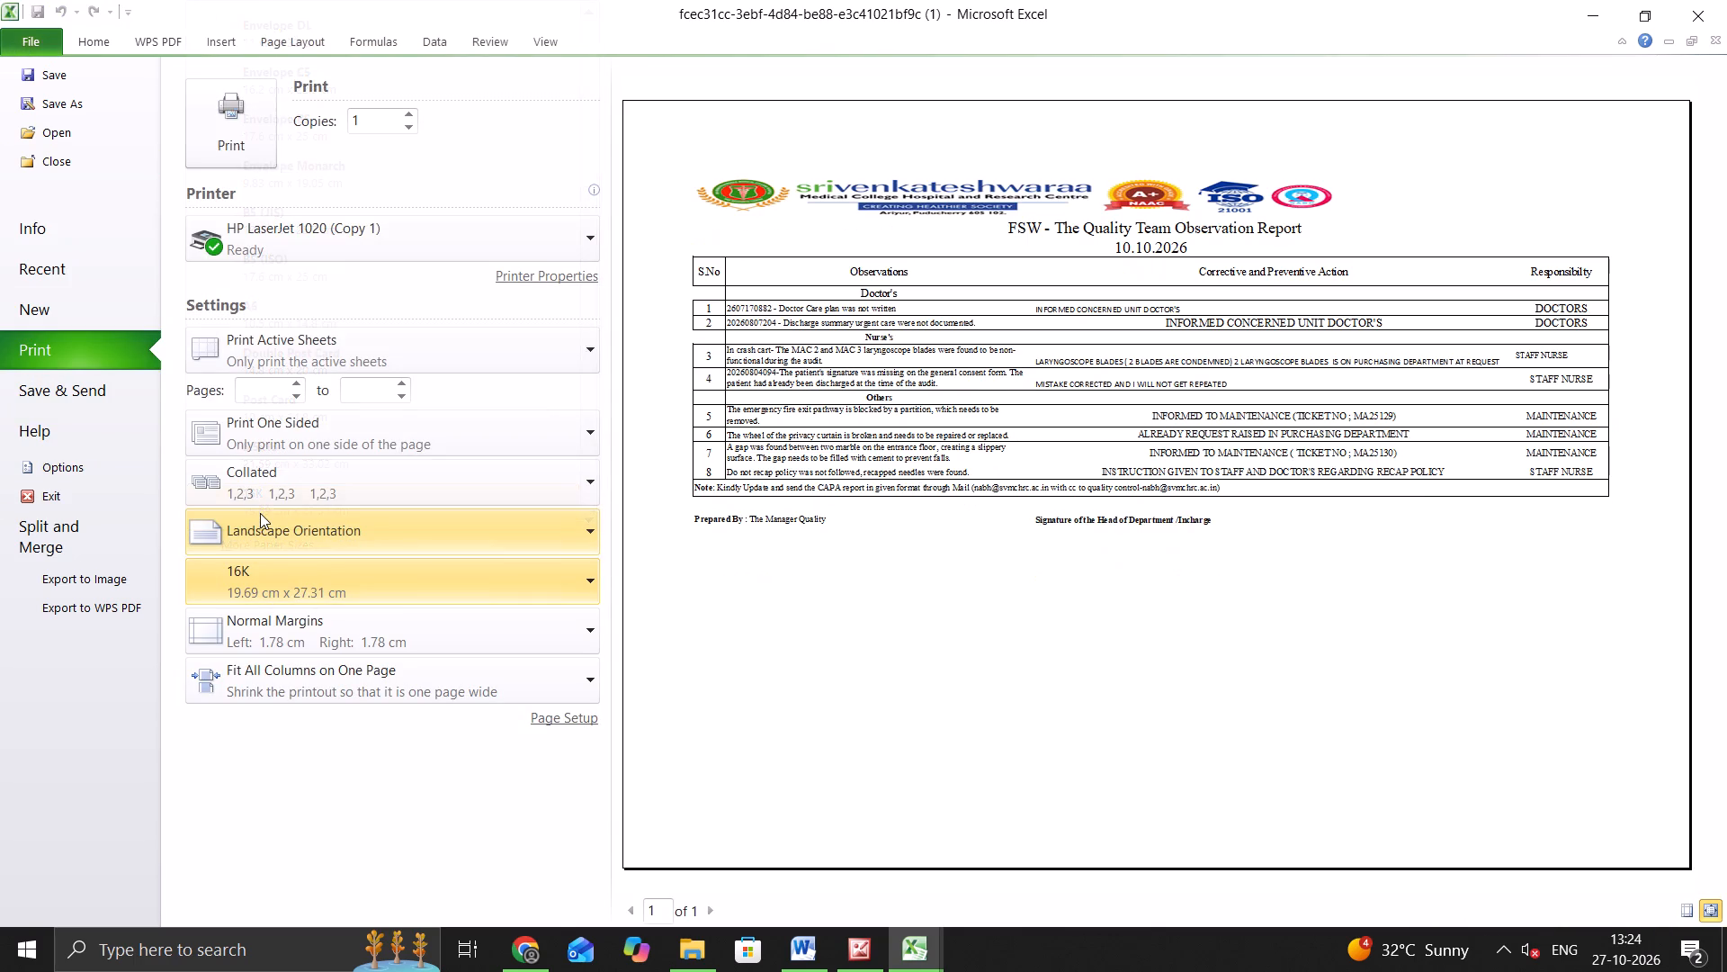
left_click(258, 578)
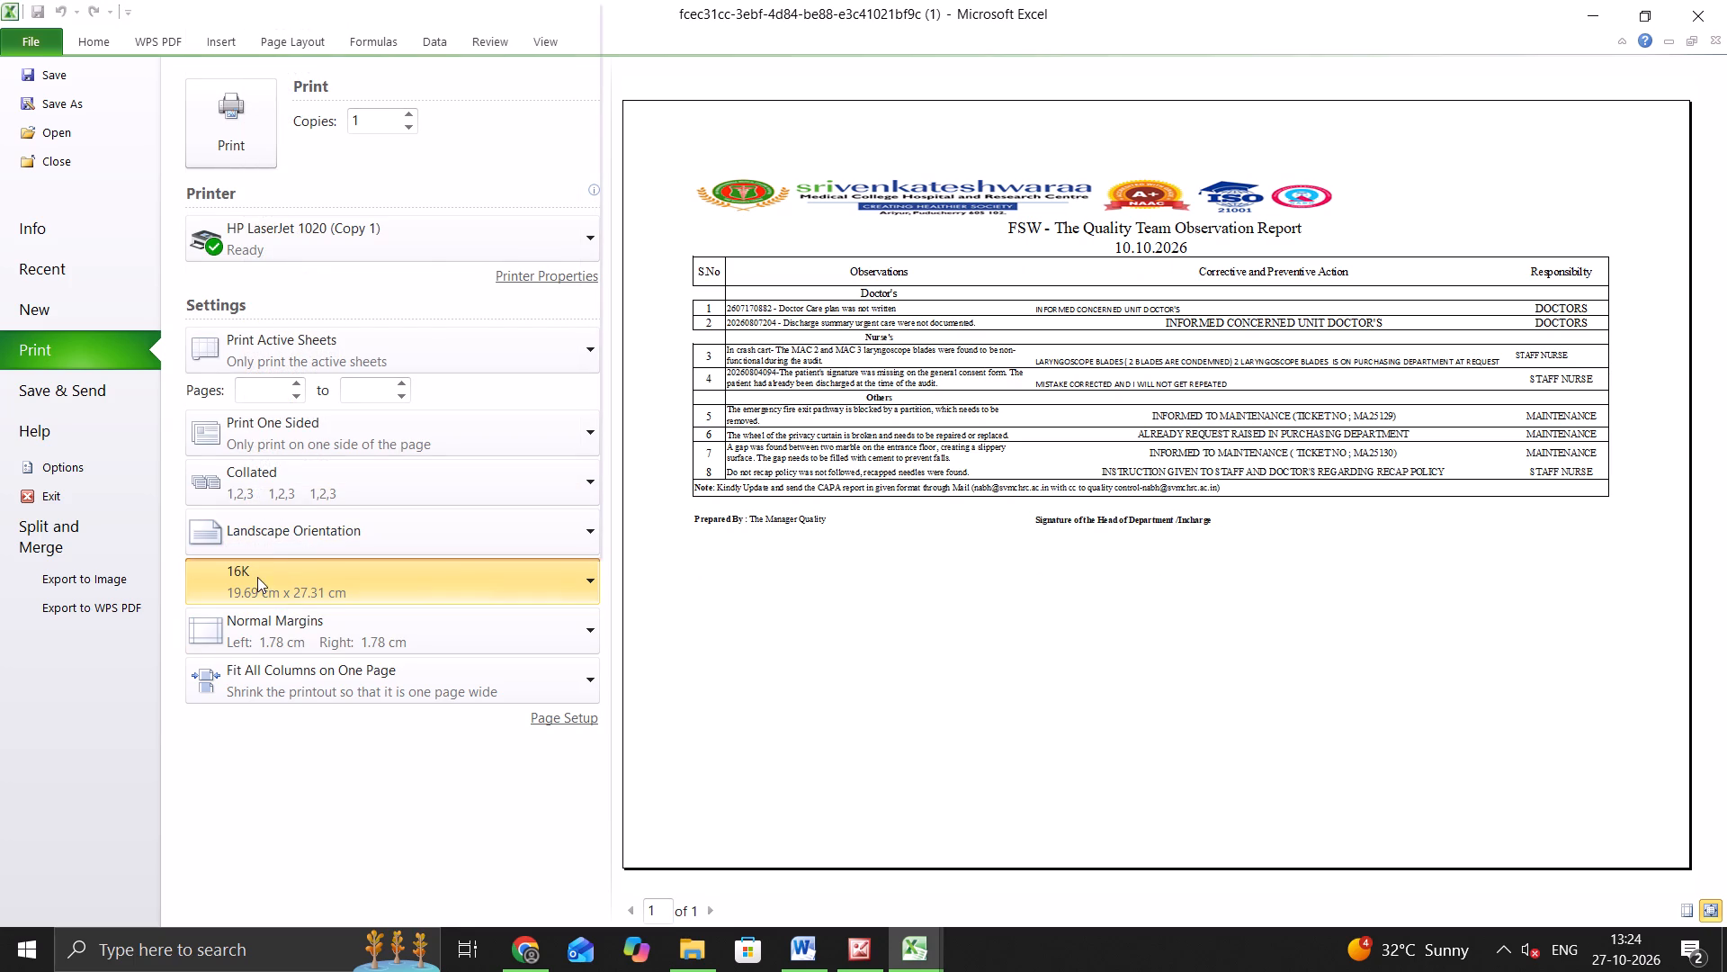
left_click(302, 467)
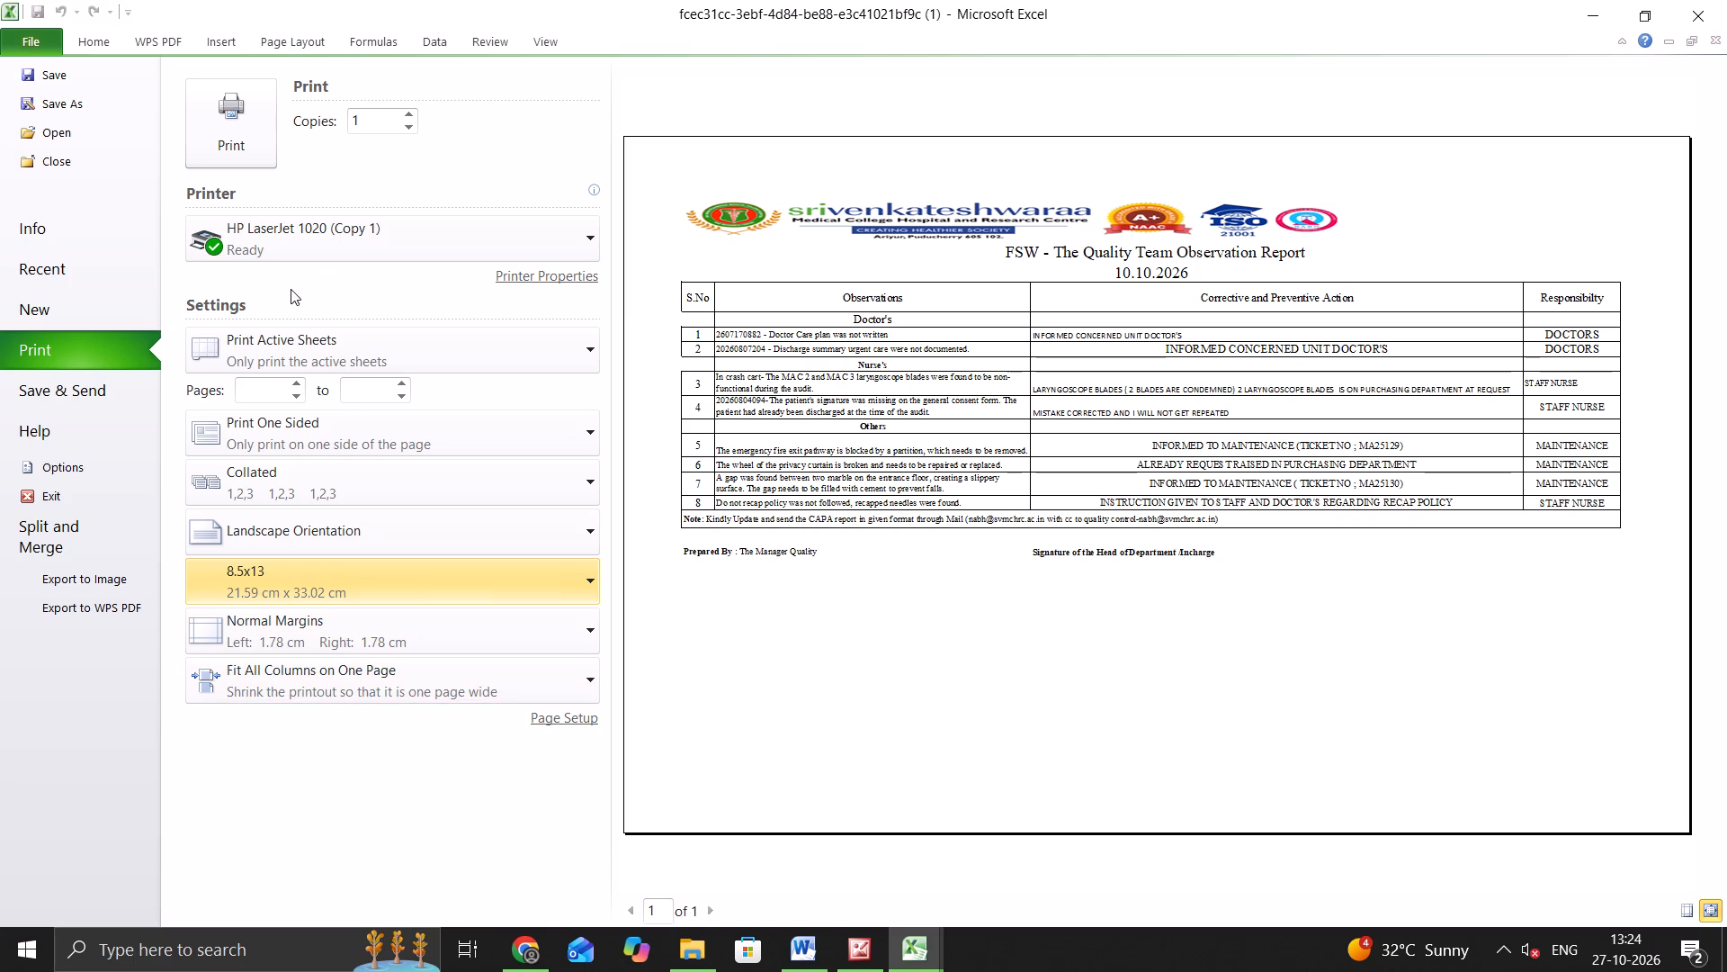
left_click(200, 152)
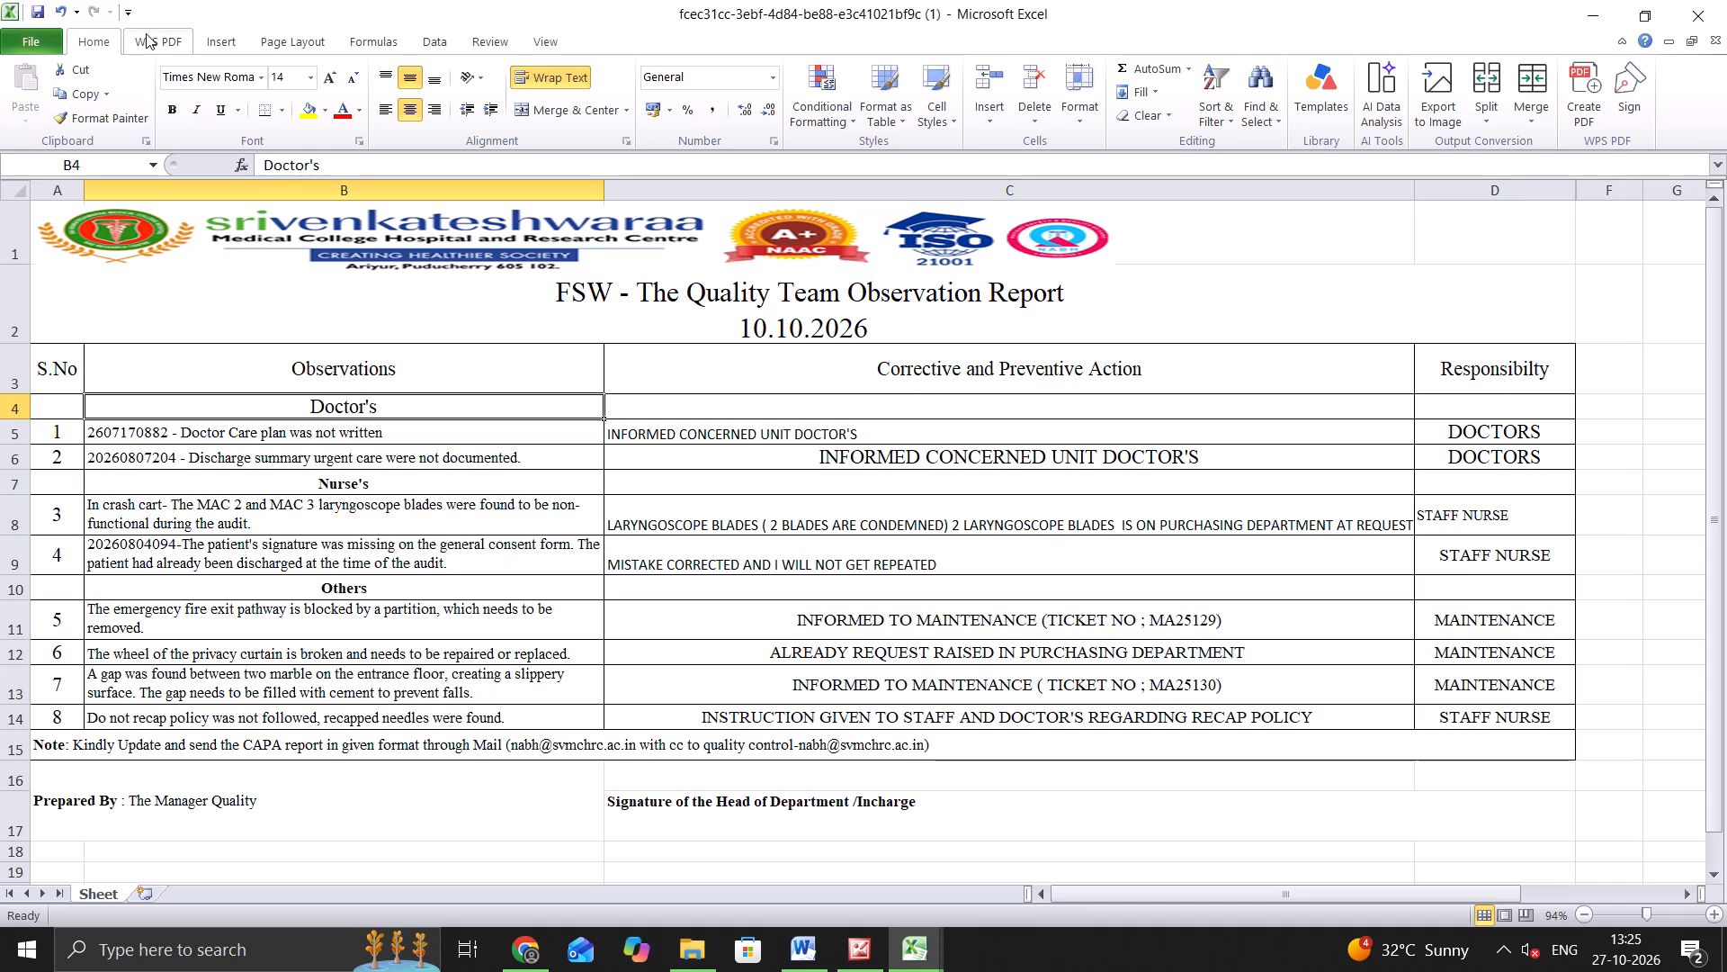
Close the FSW 10.10.2026 report workbook without saving its changes.
left_click(1714, 1)
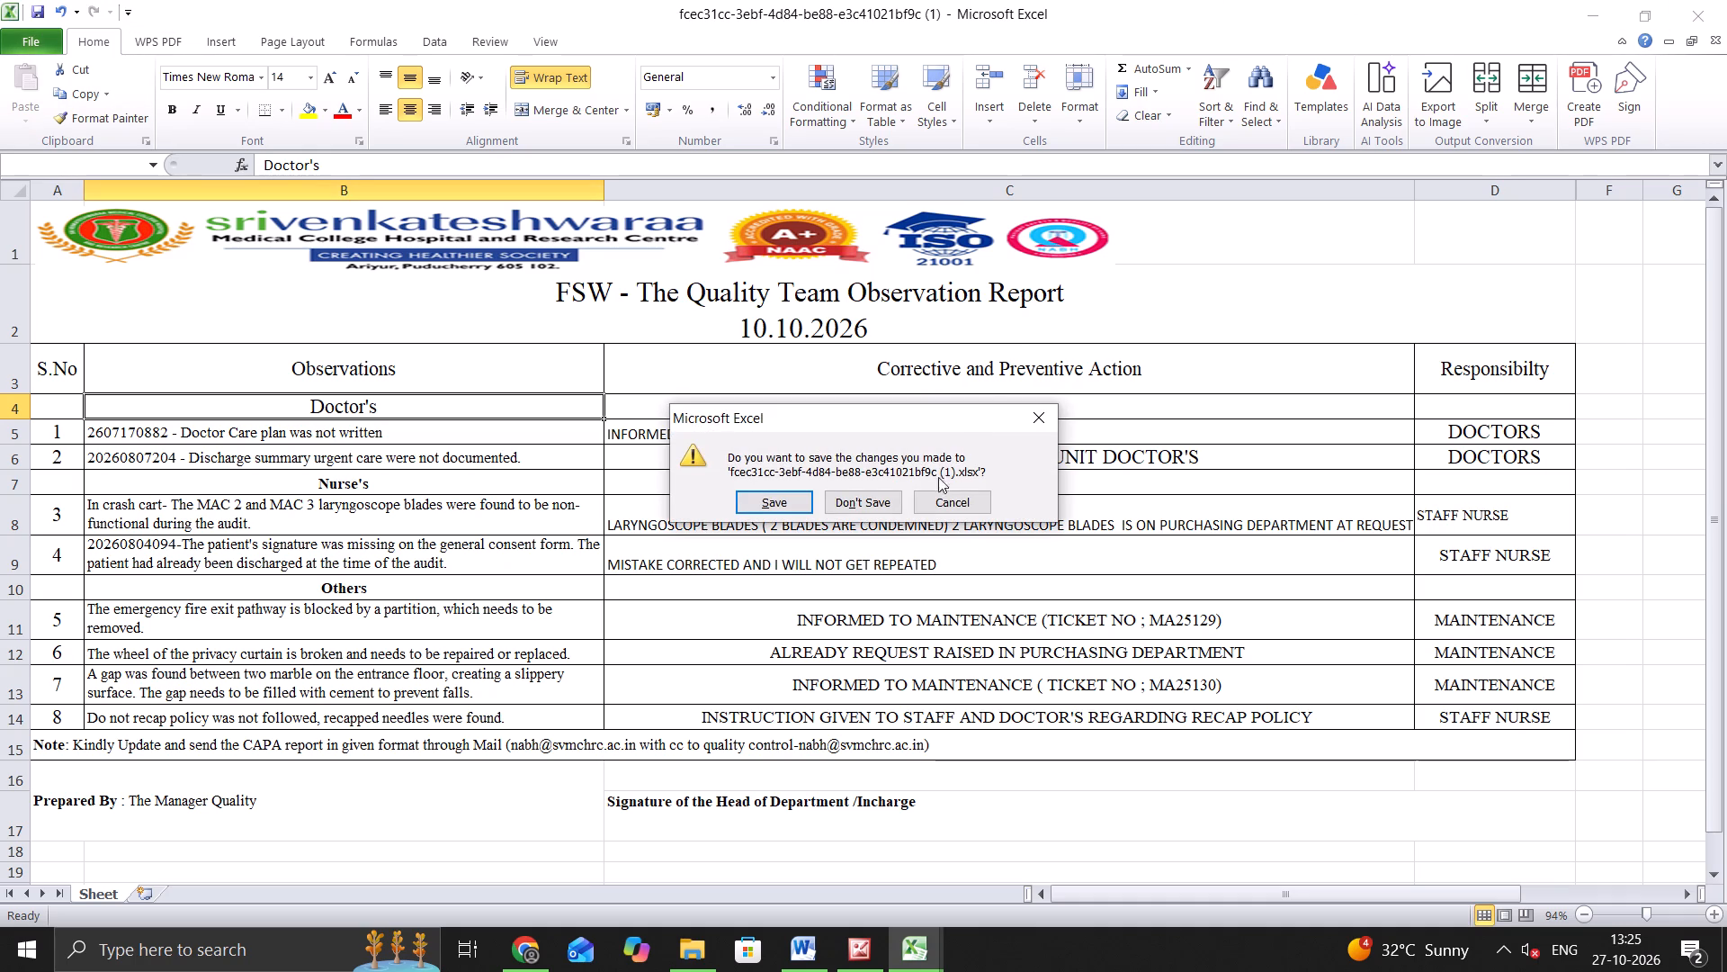
left_click(944, 502)
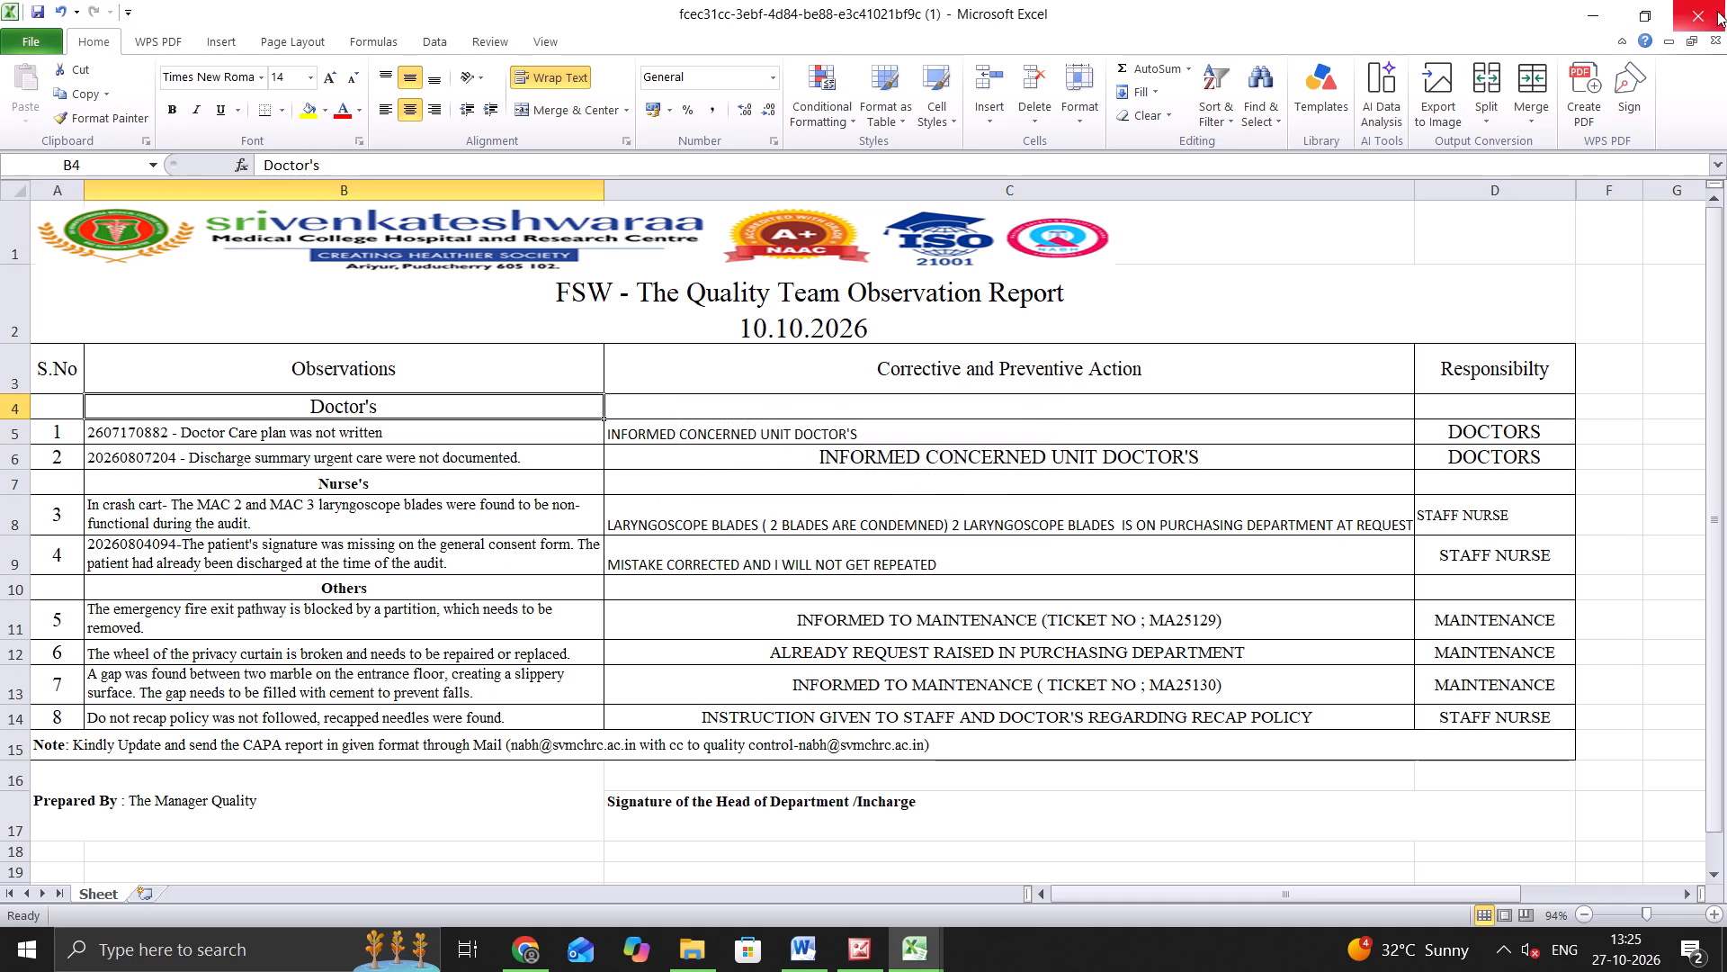
left_click(1711, 16)
left_click(889, 491)
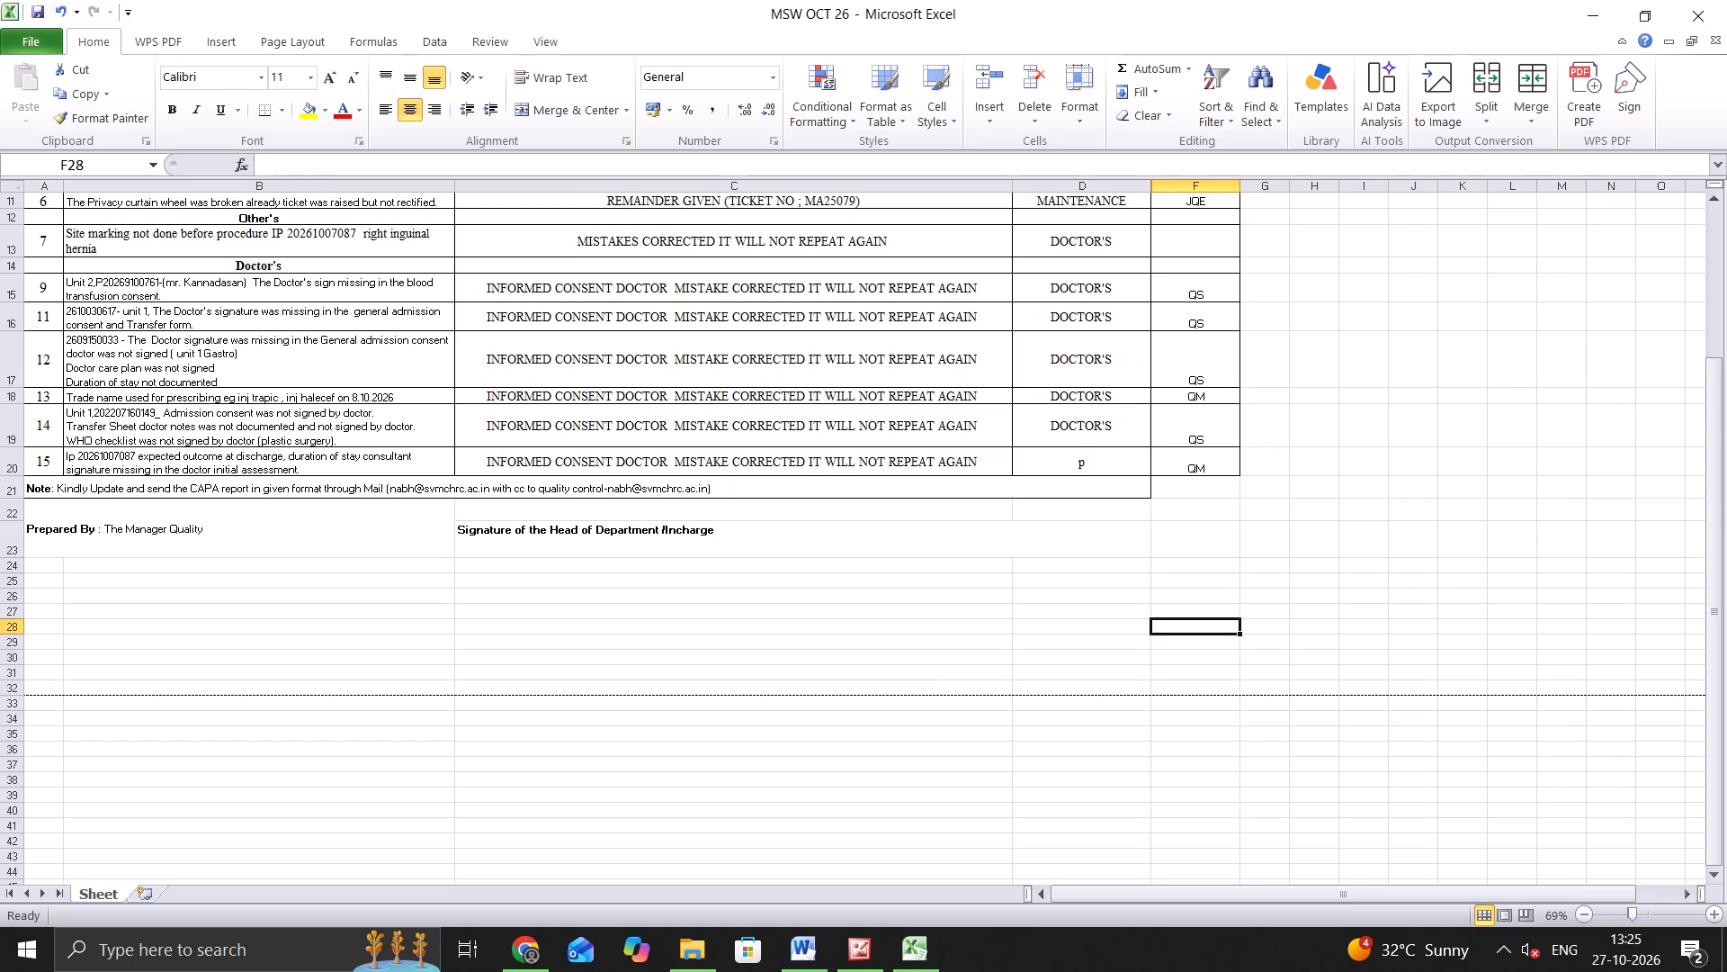
Review the MSW OCT 26 observation report from its heading.
scroll(1286, 590, "up", 6)
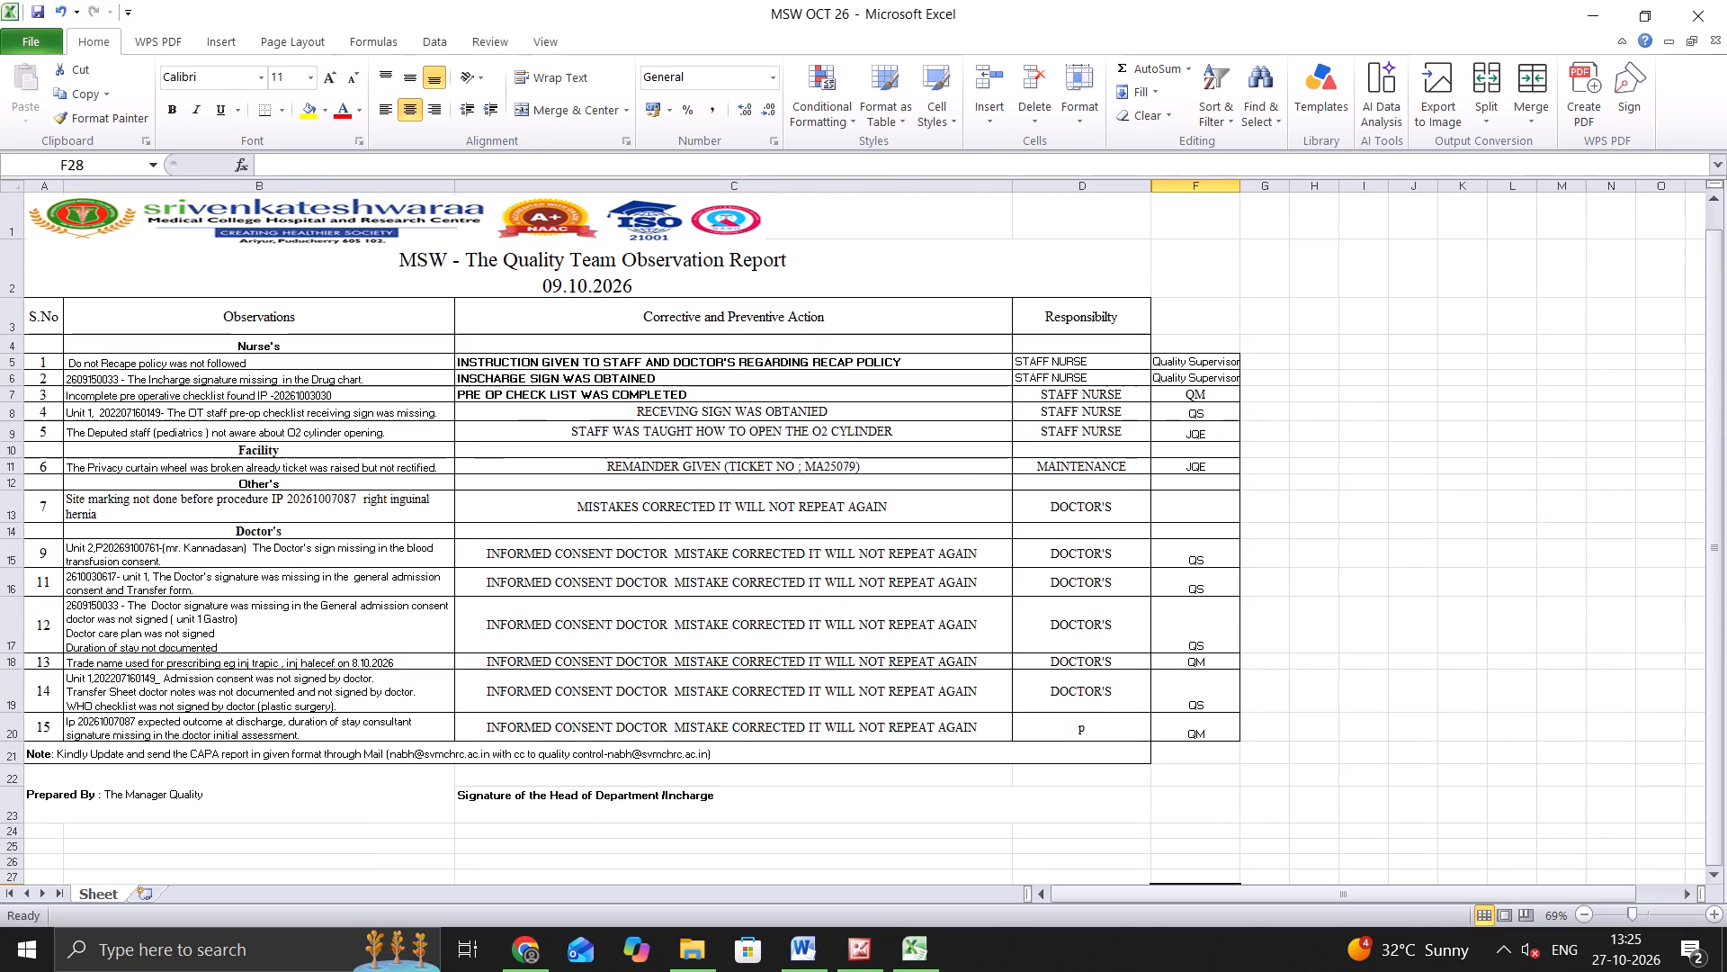
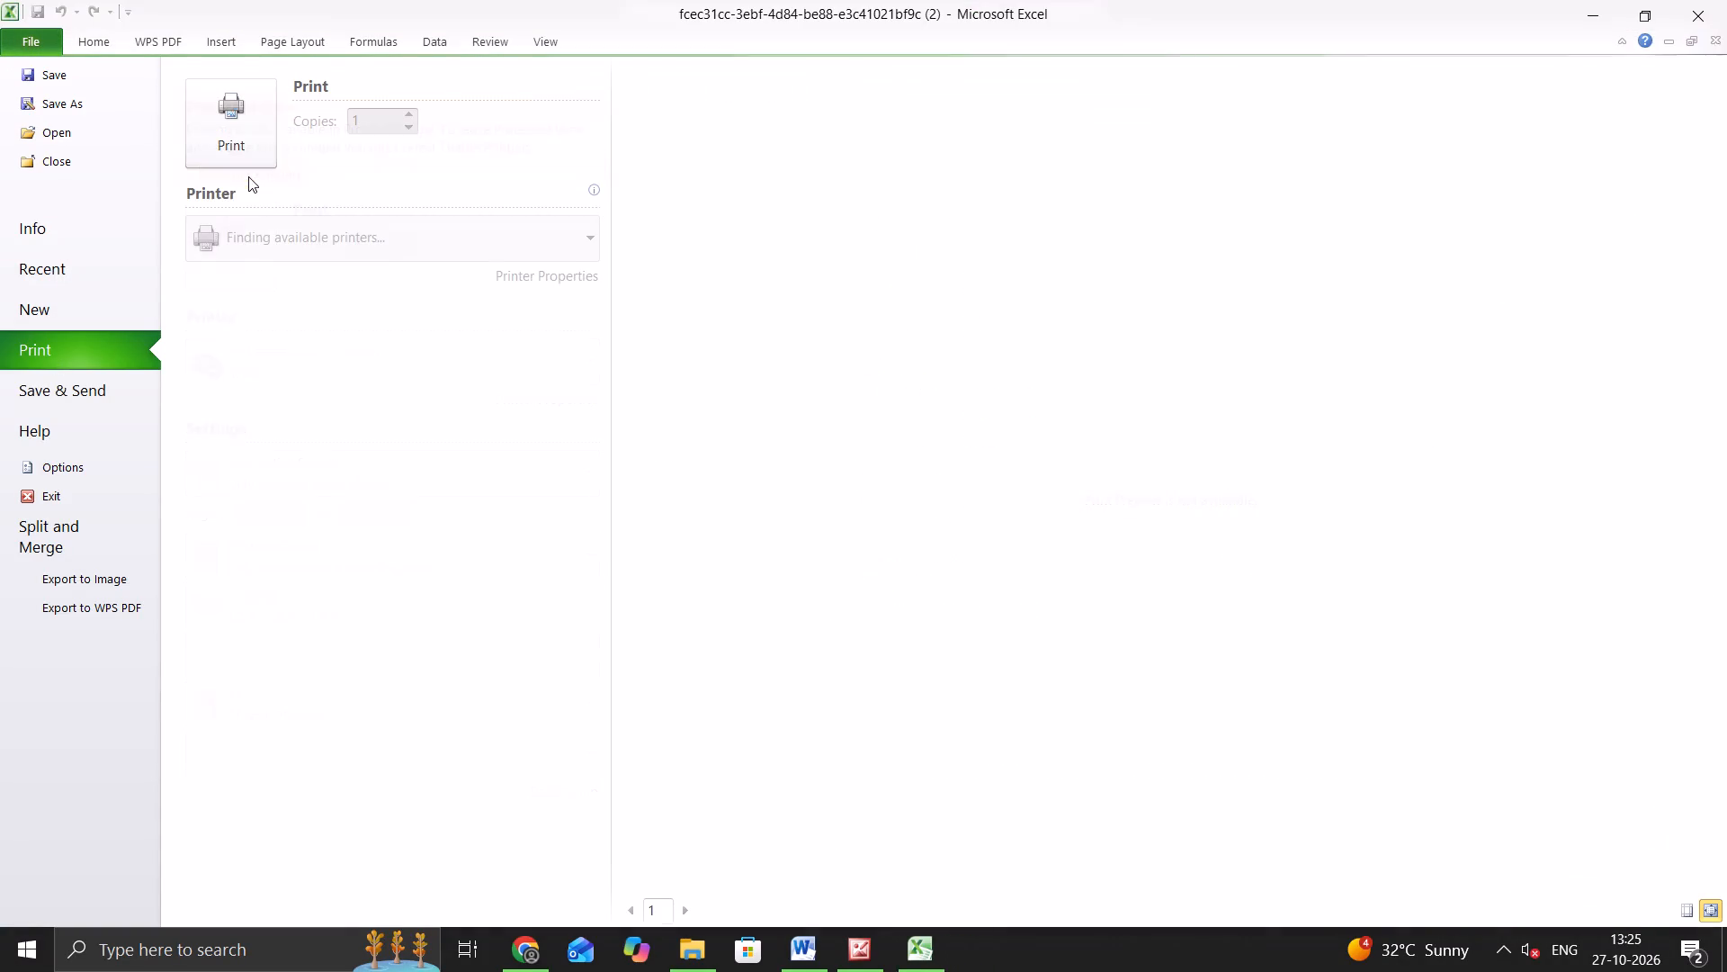
Print one portrait Letter copy of the FSW 10.10.2026 report with Fit All Columns on One Page.
left_click(328, 700)
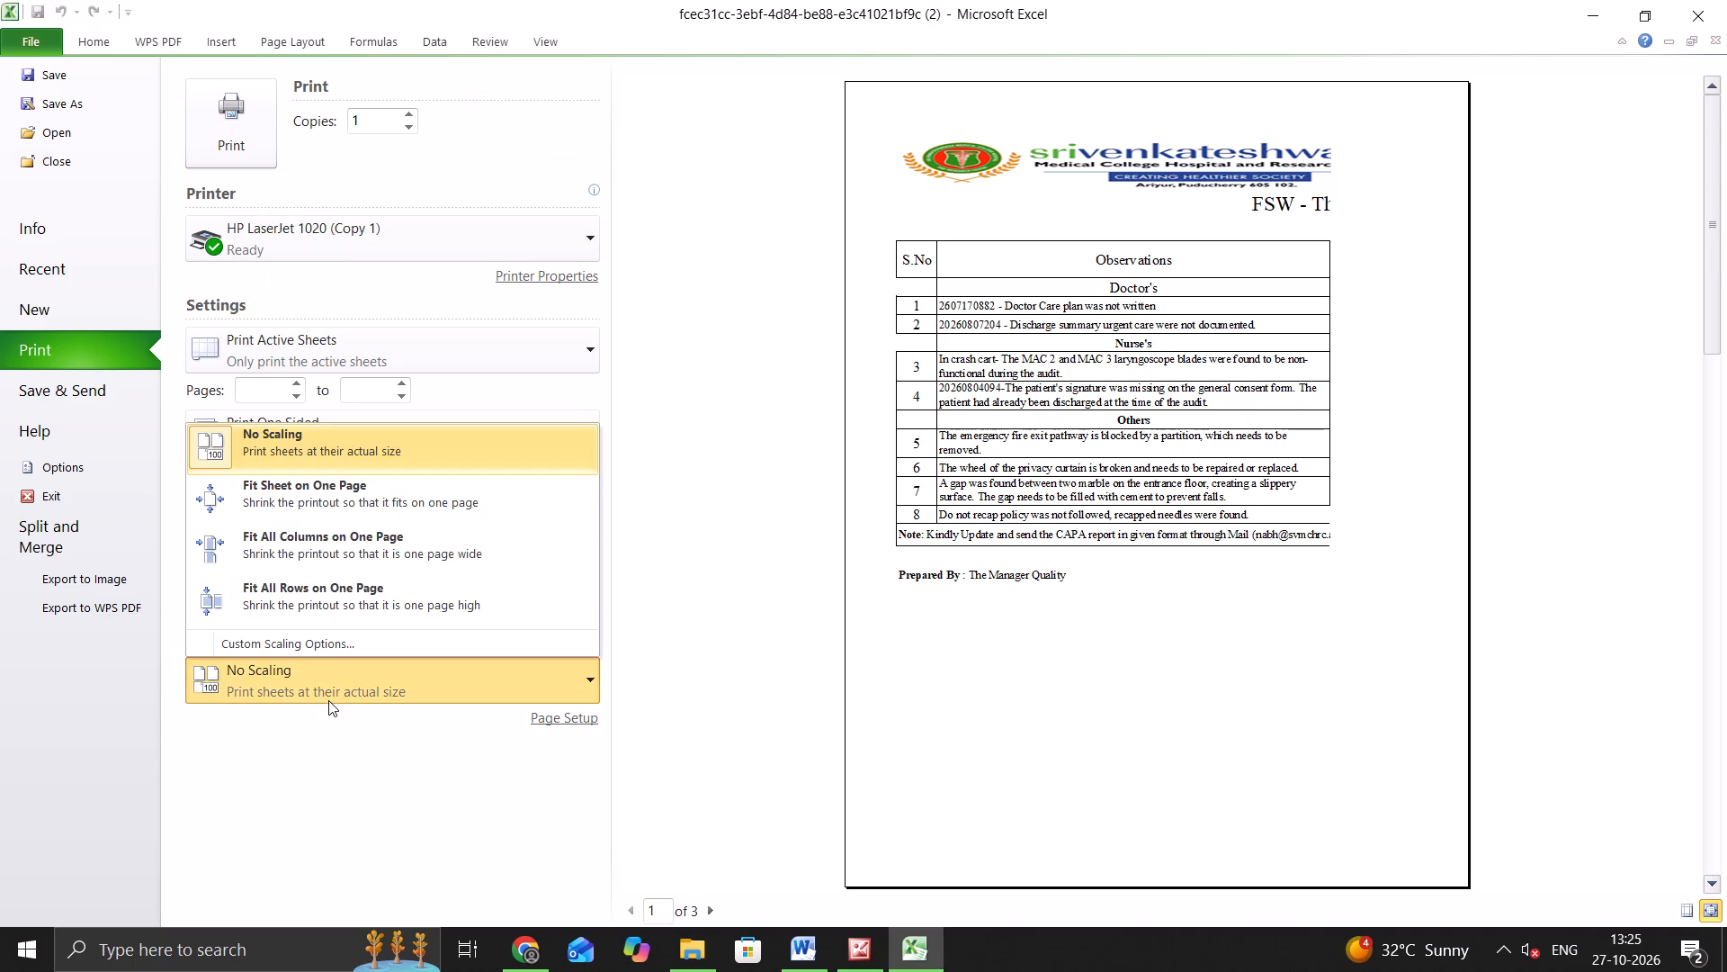
left_click(309, 544)
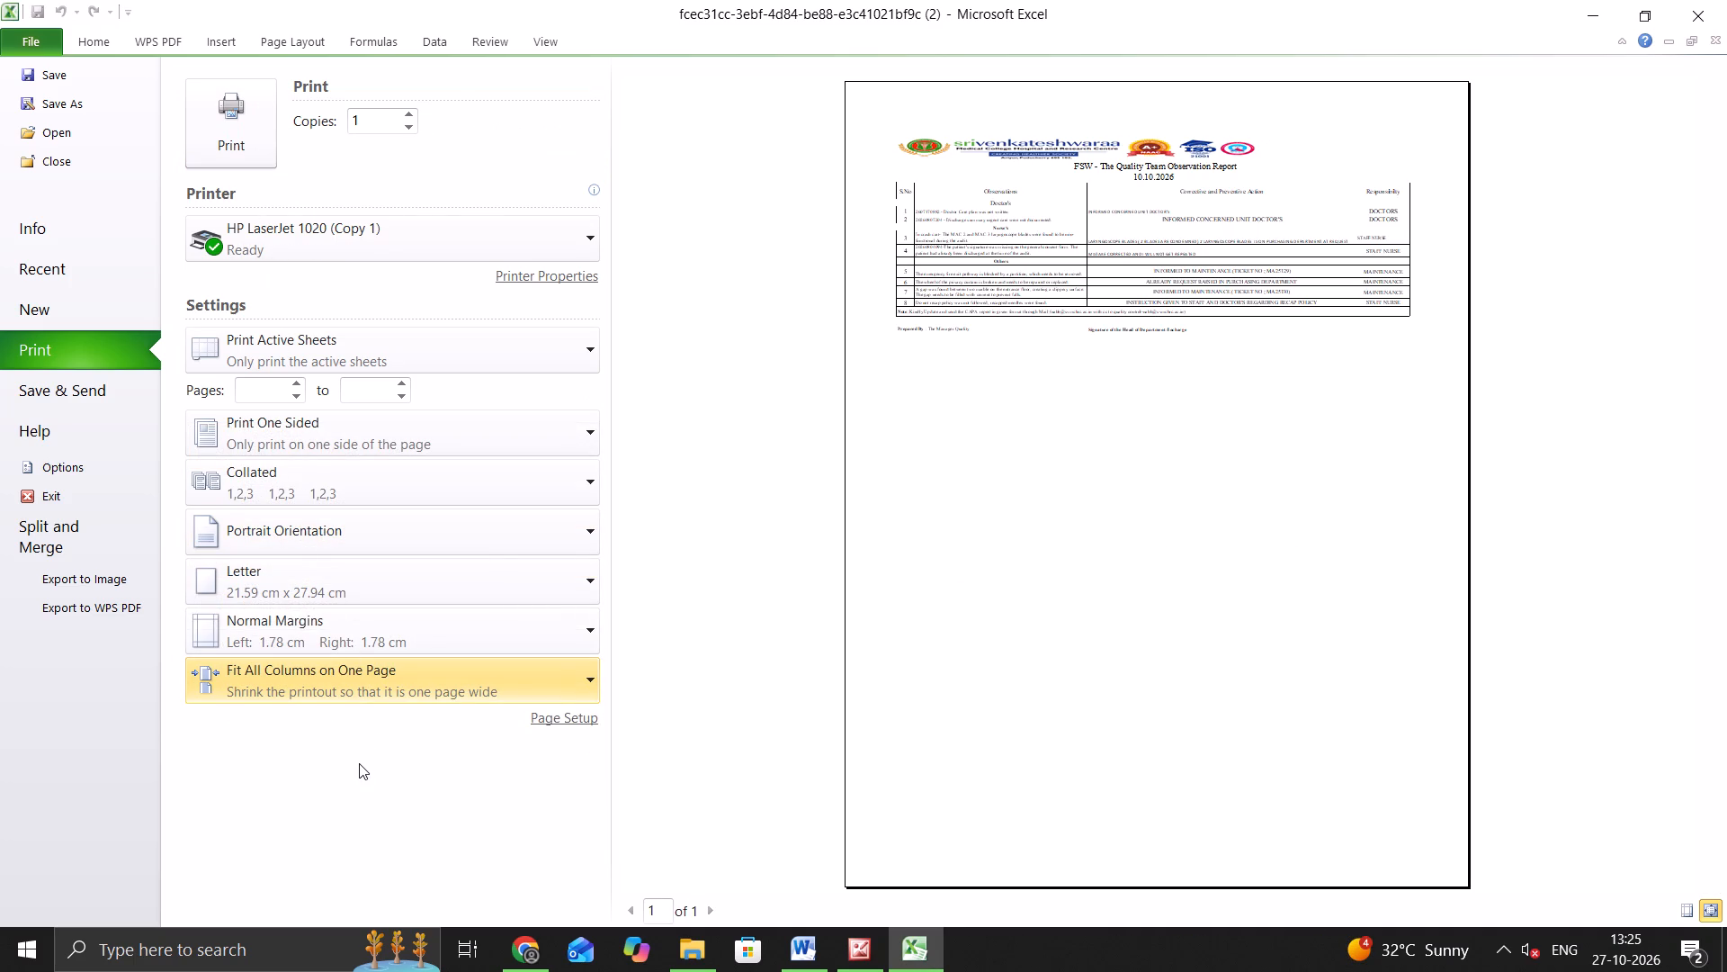
scroll(360, 763, "up", 3)
left_click(214, 161)
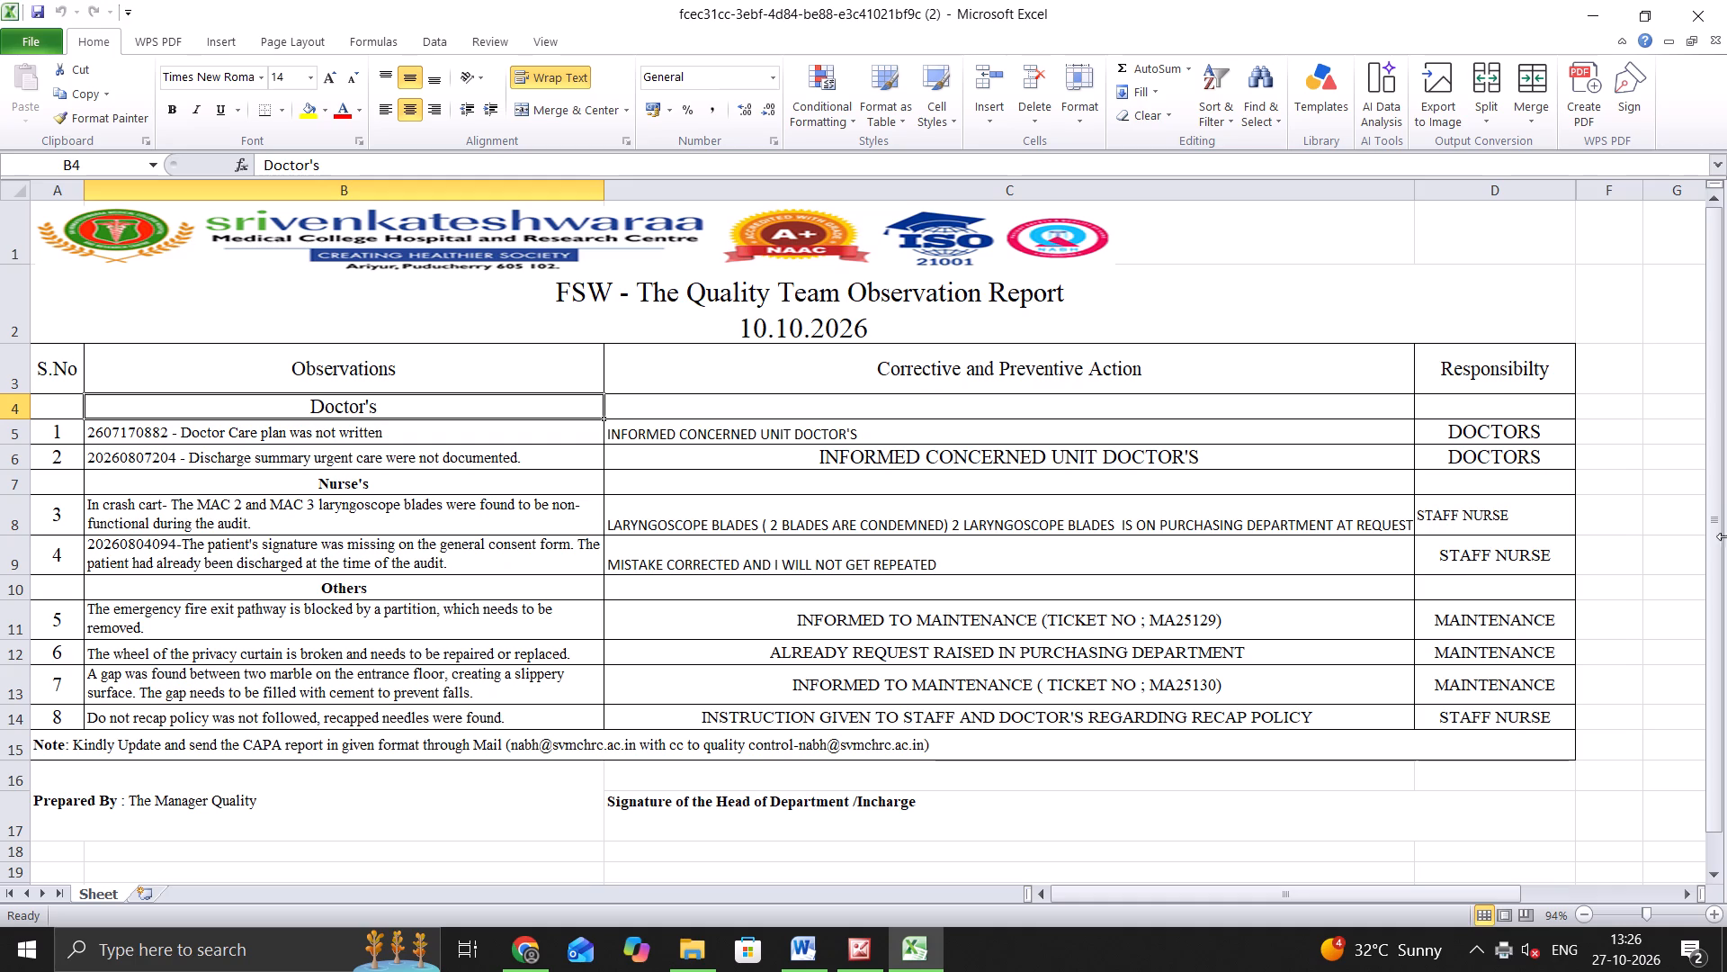
Close the FSW 10.10.2026 report workbook.
left_click(1694, 9)
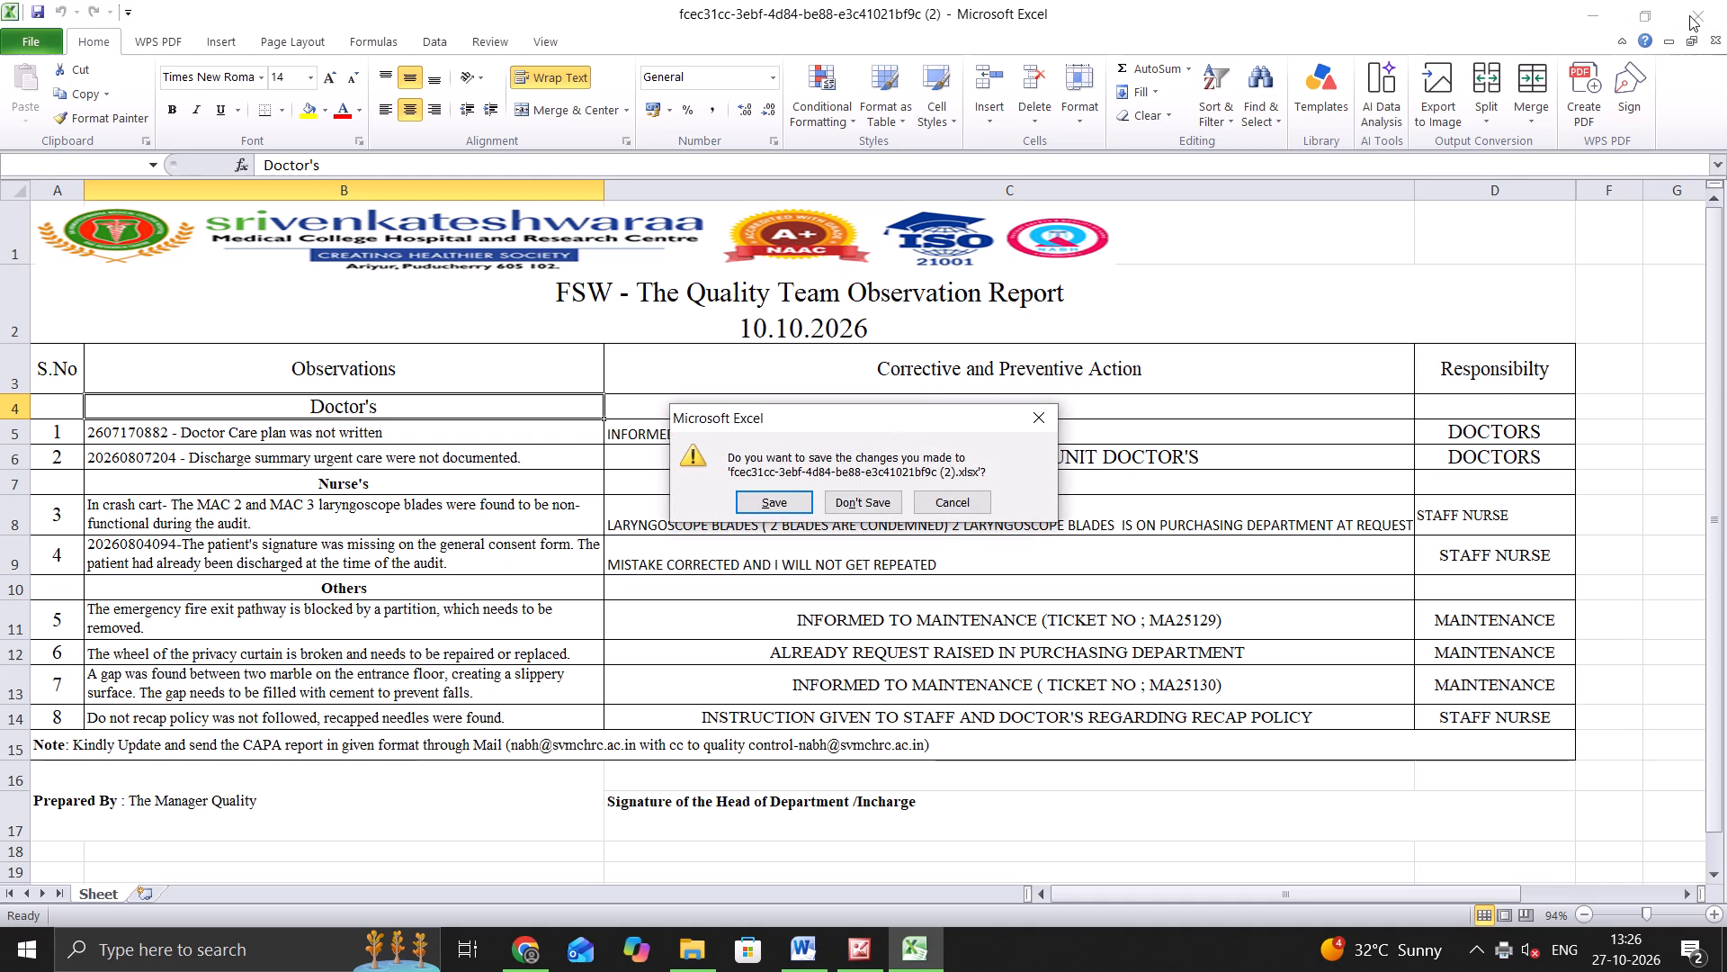
left_click(1689, 15)
left_click(1595, 25)
left_click(1595, 18)
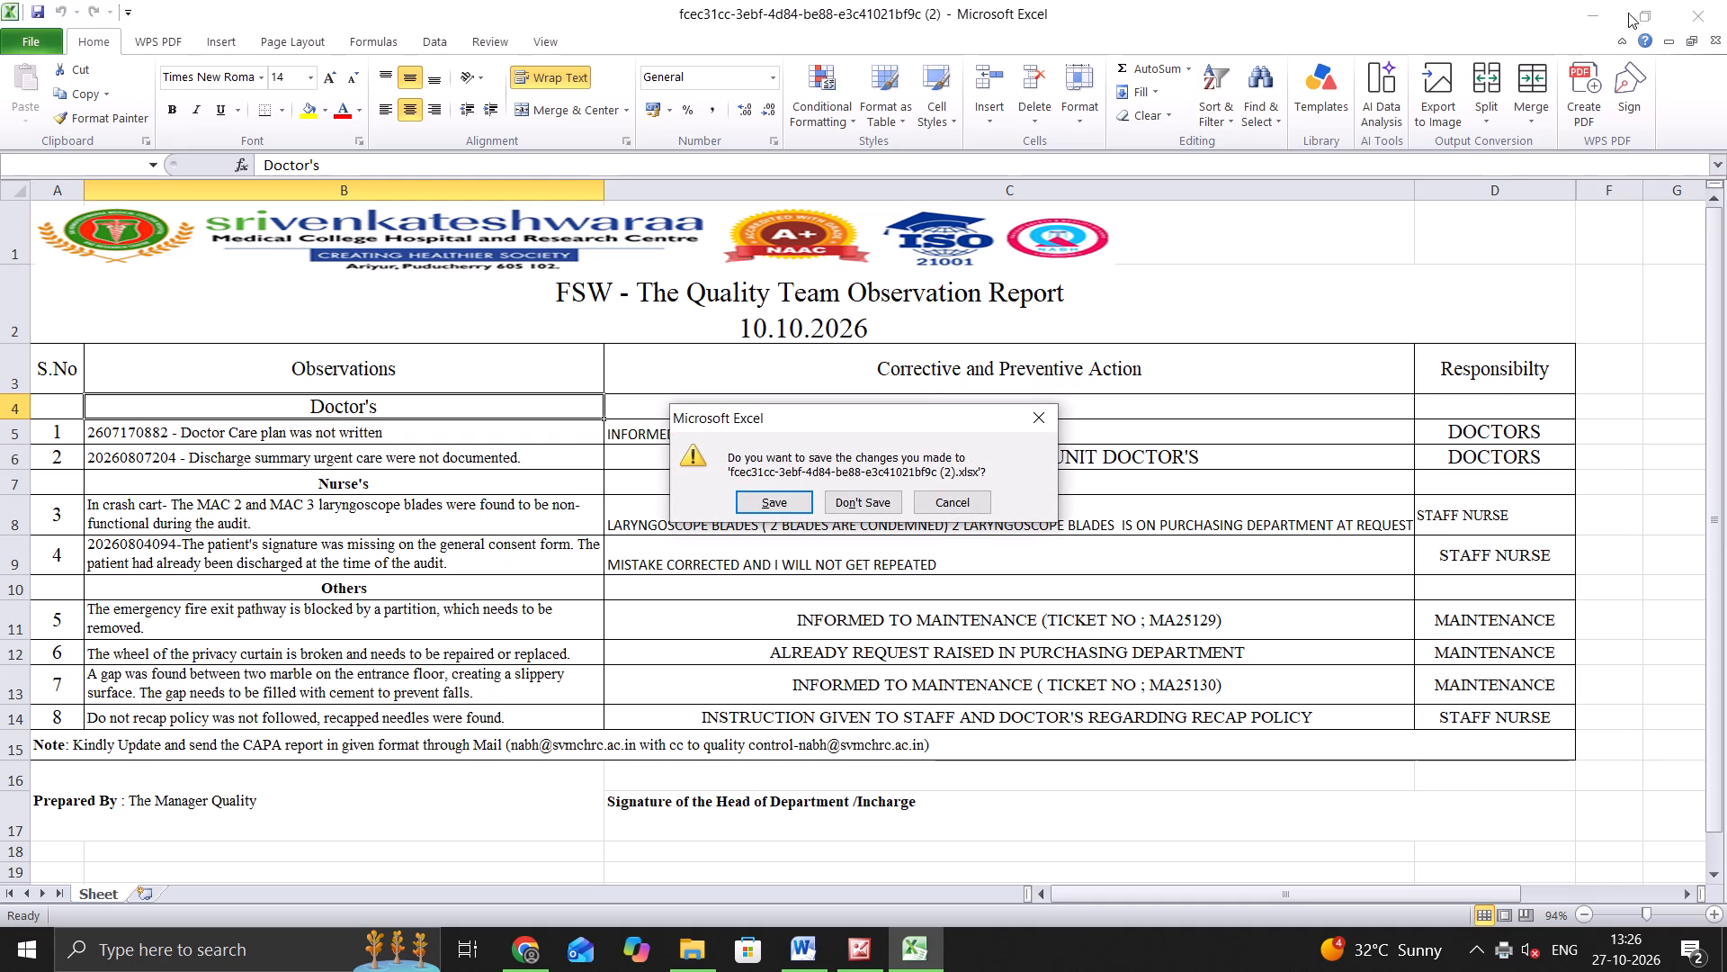